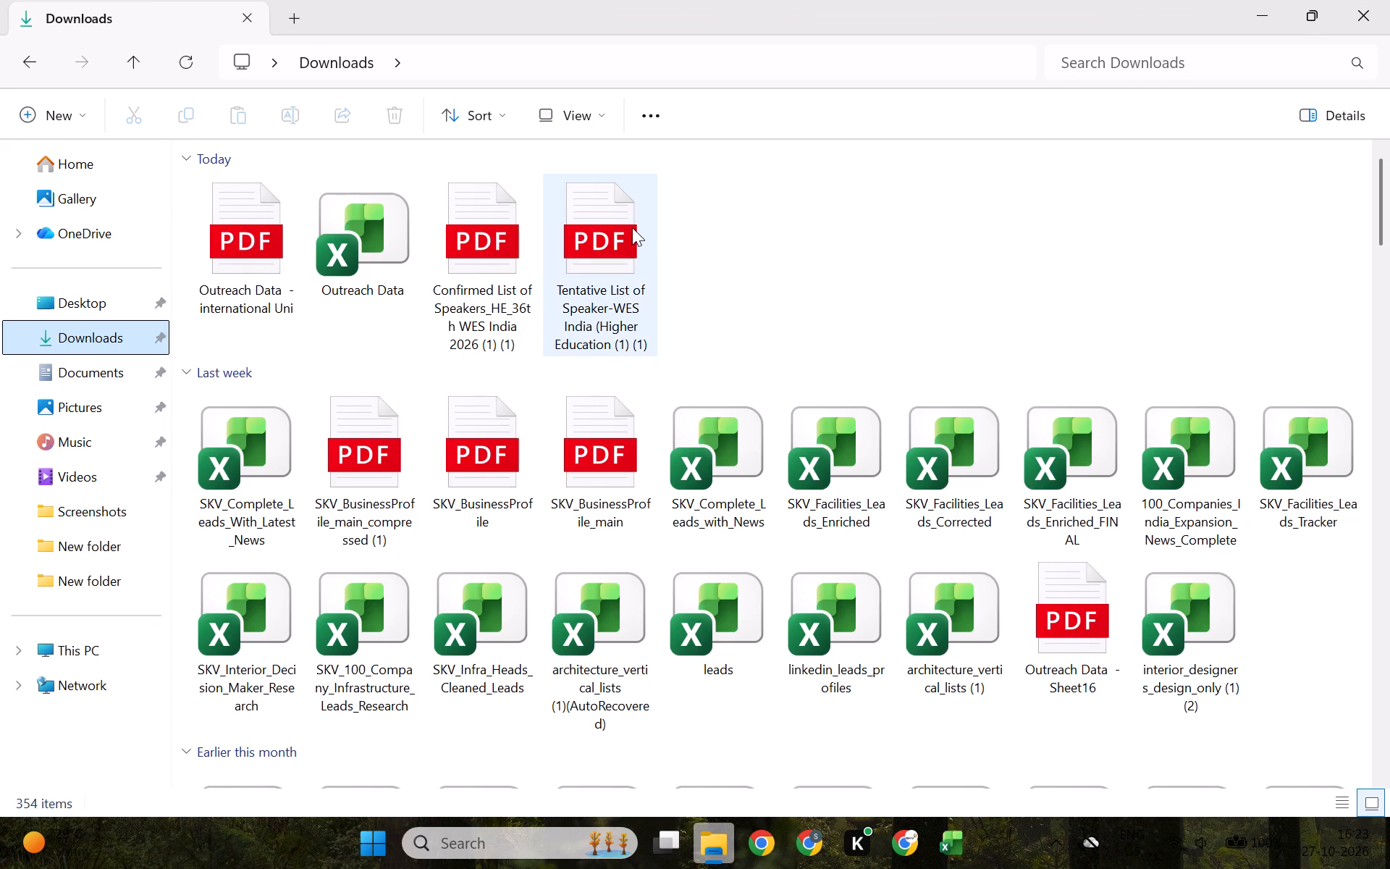
double_click(532, 217)
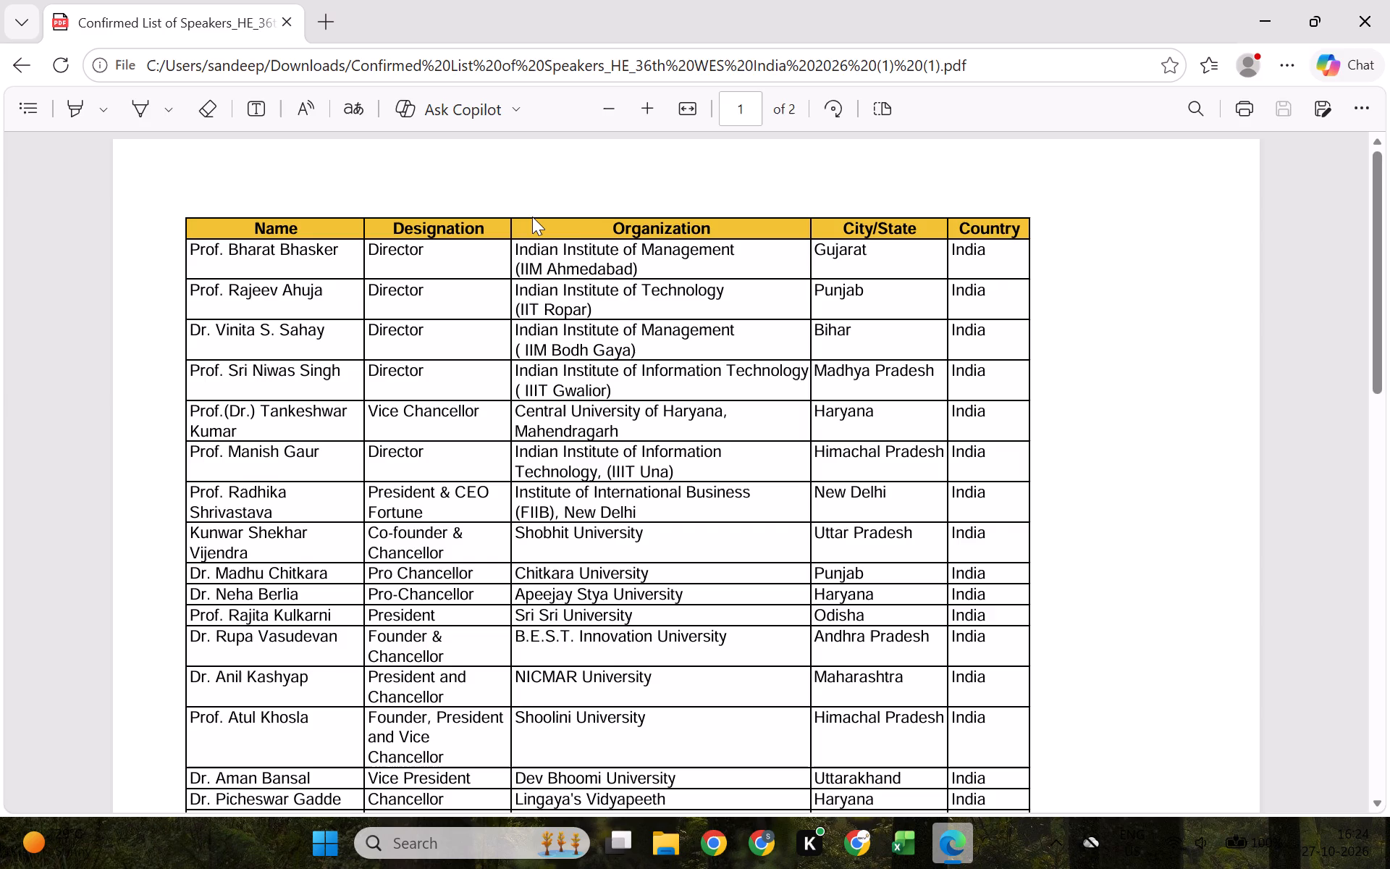
Look through both pages of the confirmed speakers list PDF and close it.
scroll(542, 379, "down", 10)
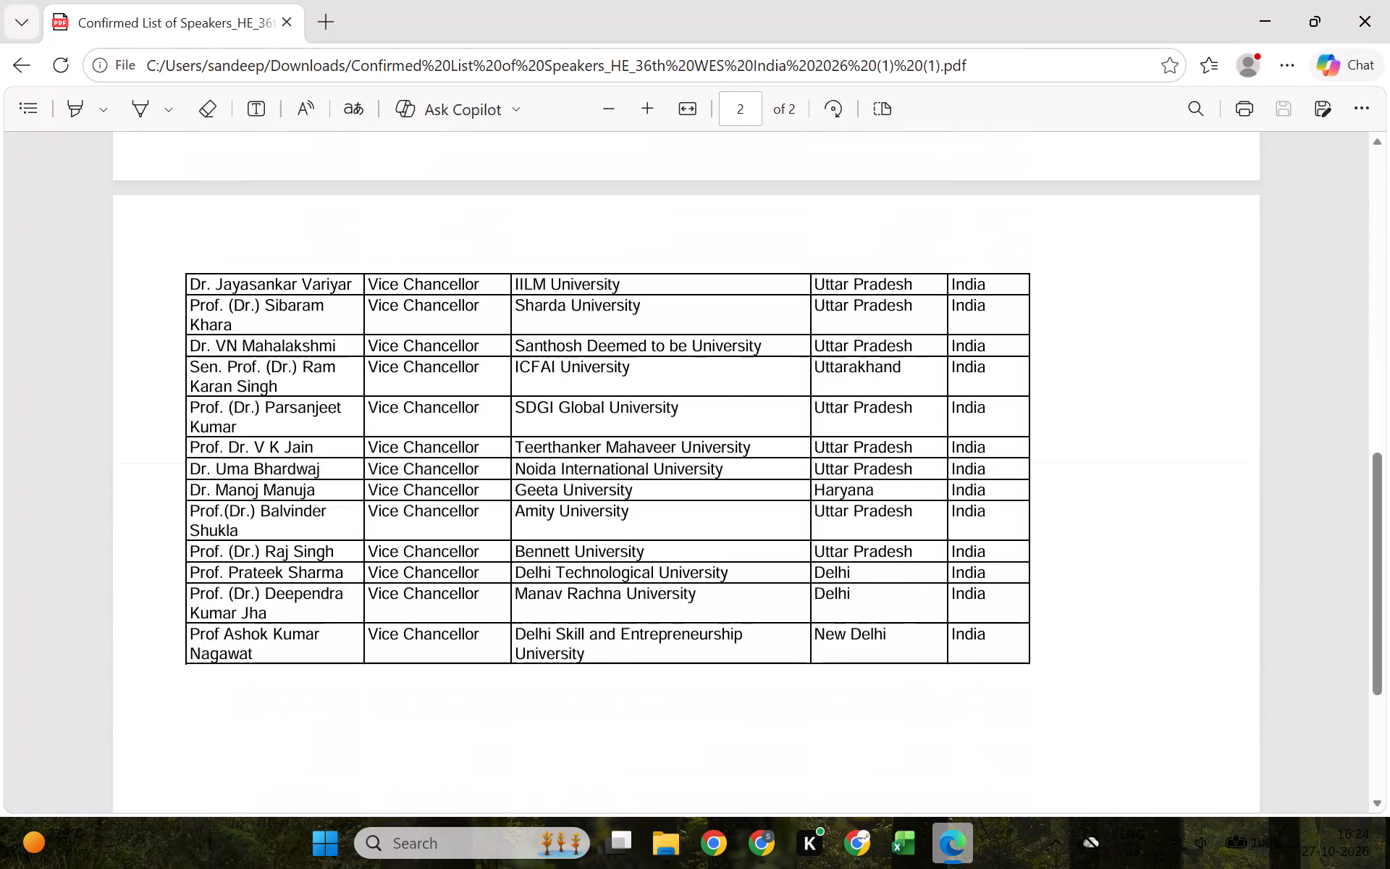
scroll(542, 379, "down", 3)
scroll(542, 379, "up", 5)
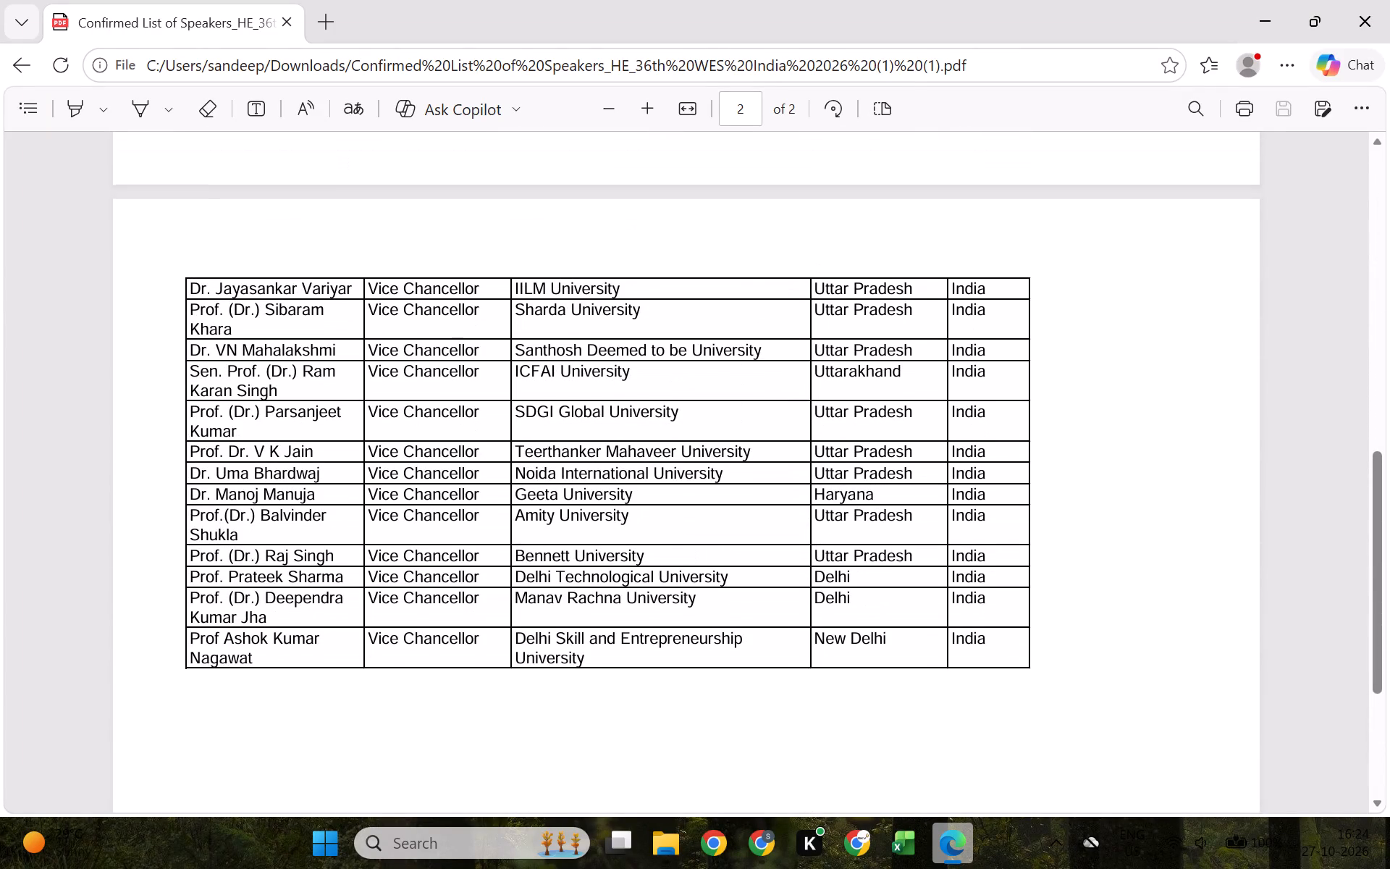
scroll(542, 379, "up", 7)
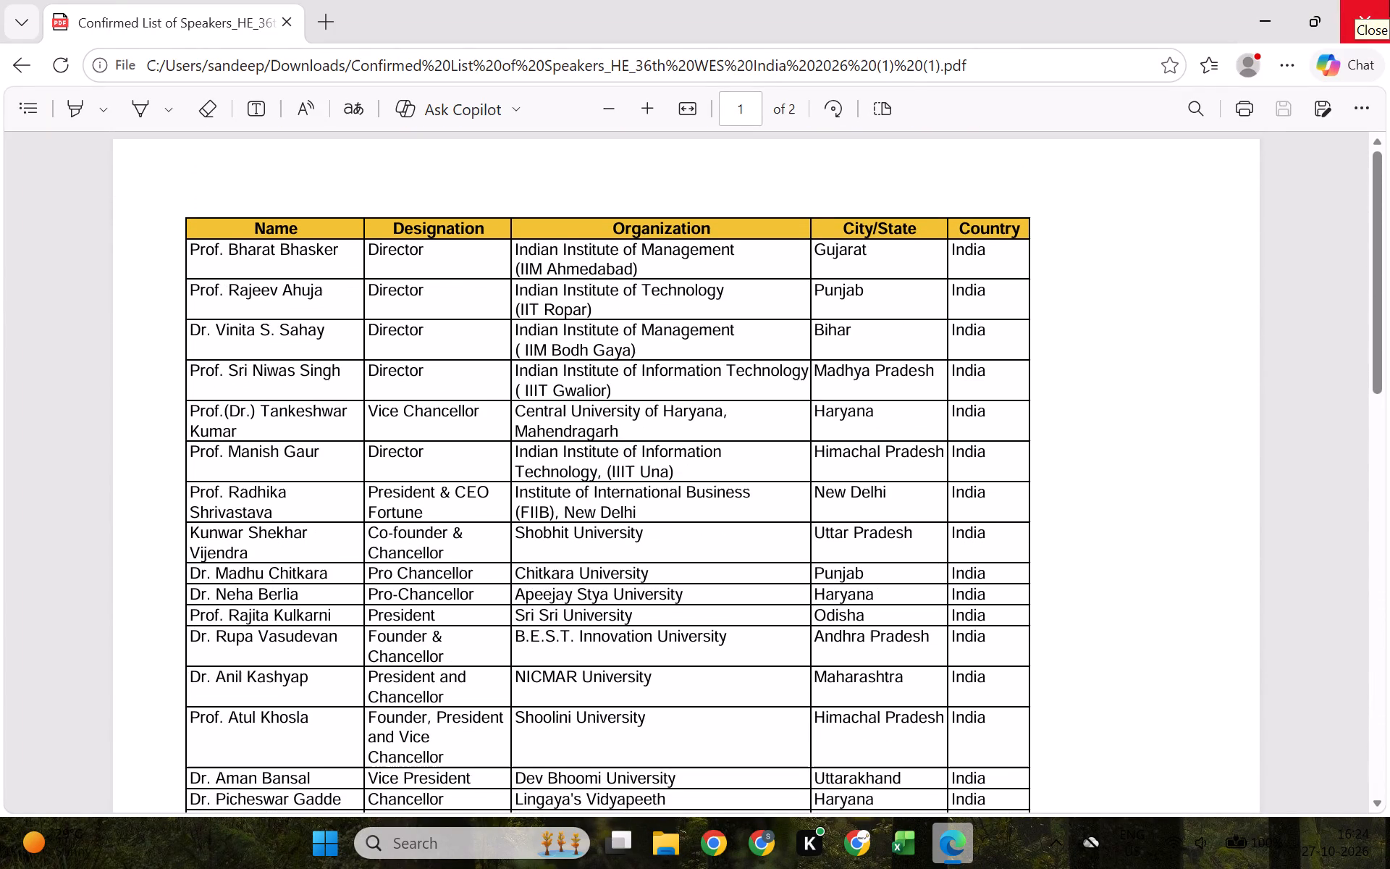
left_click(1389, 0)
Open the downloaded Tentative List of Speaker-WES India (Higher Education) PDF and look through the speakers listed on its four pages.
triple_click(652, 244)
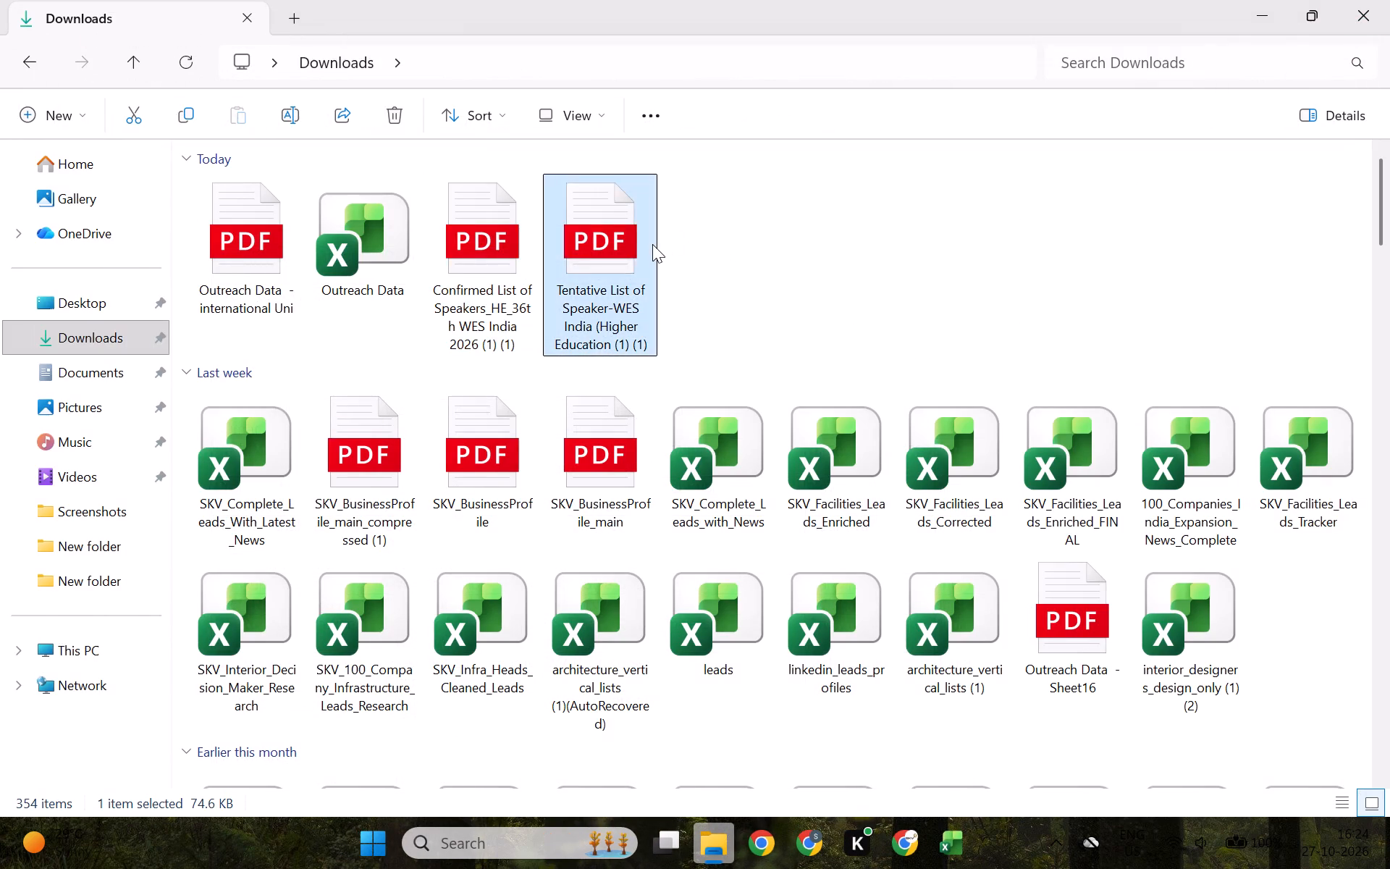
scroll(589, 440, "down", 5)
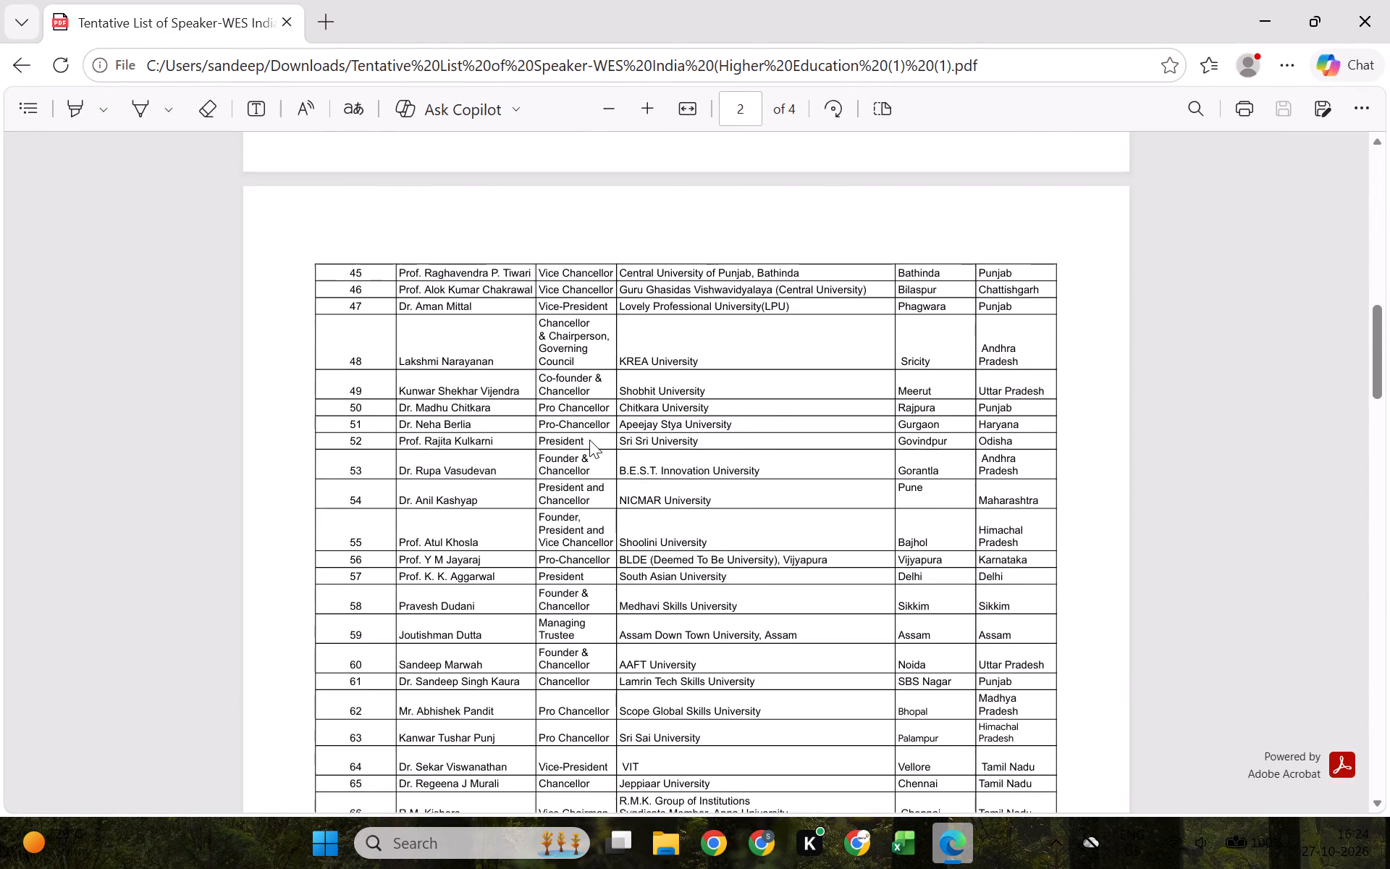
scroll(589, 440, "down", 12)
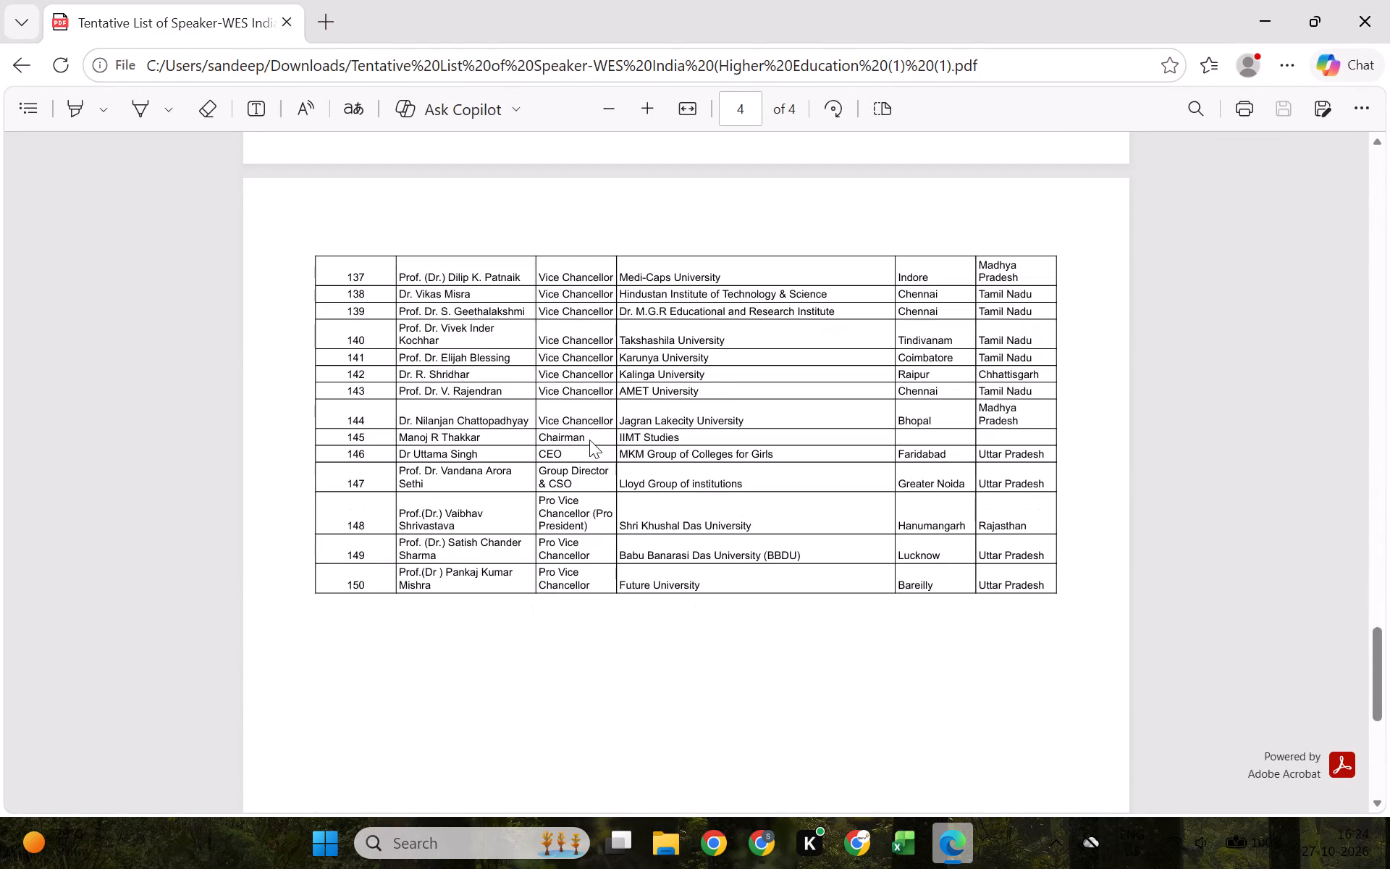
scroll(589, 440, "down", 1)
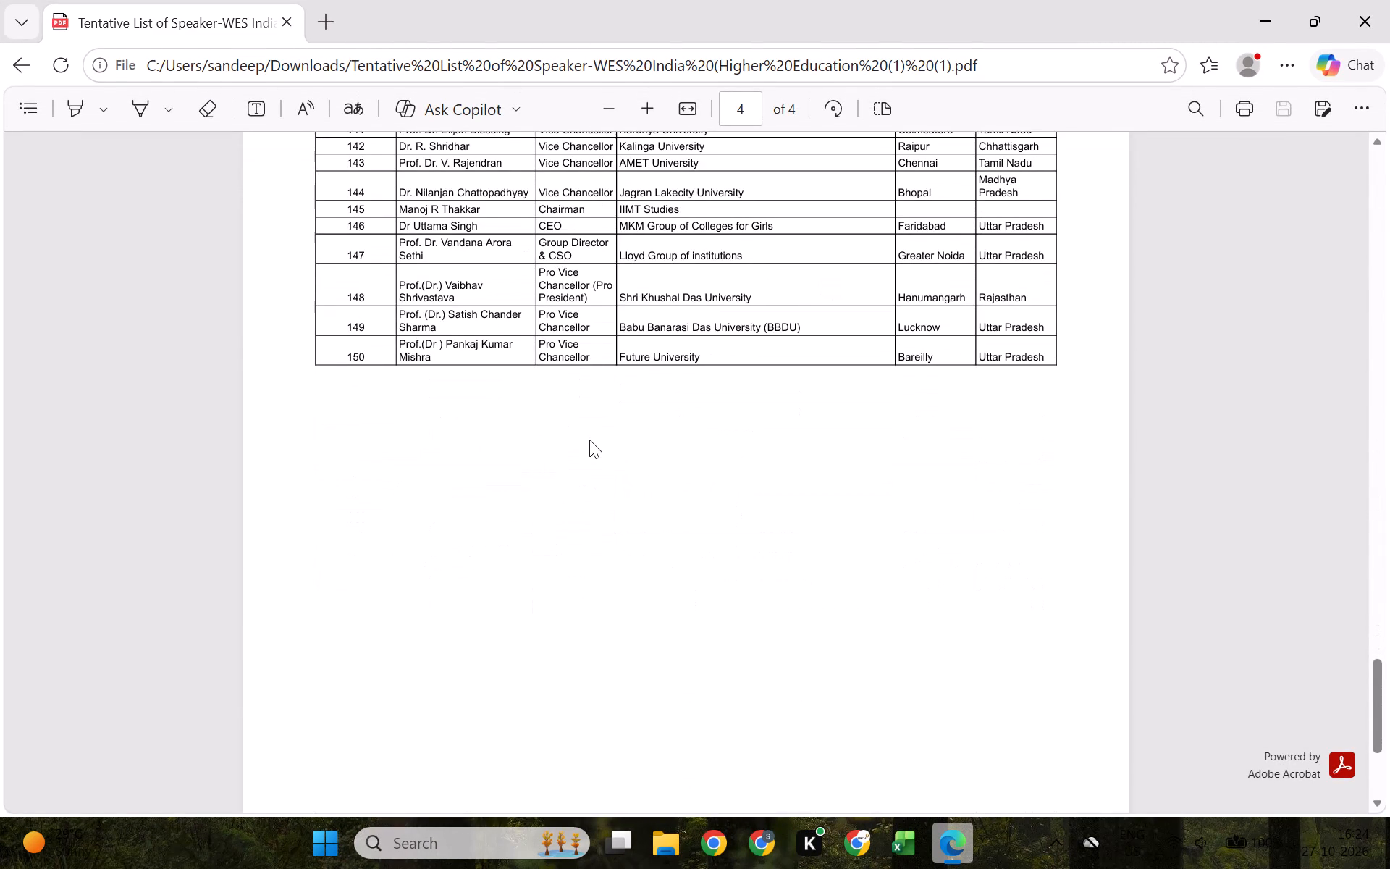
scroll(589, 440, "down", 4)
scroll(589, 440, "up", 4)
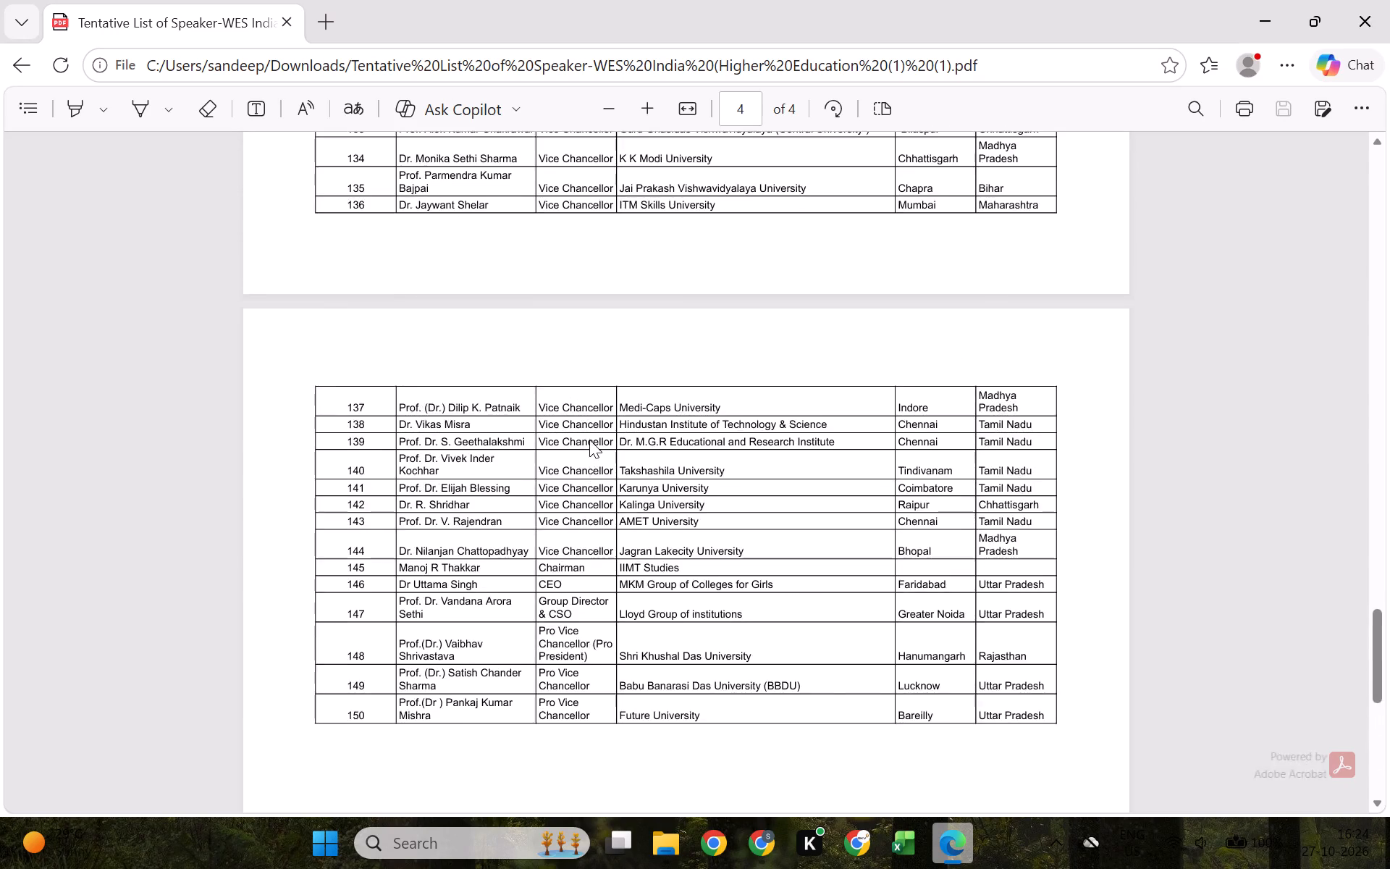
scroll(589, 440, "up", 4)
Return to the forwarded email in Gmail, open the Draft Agenda Higher Education (WES India) attachment and look through its sessions.
key("alt+Tab")
key("alt+Tab")
key("alt+Tab")
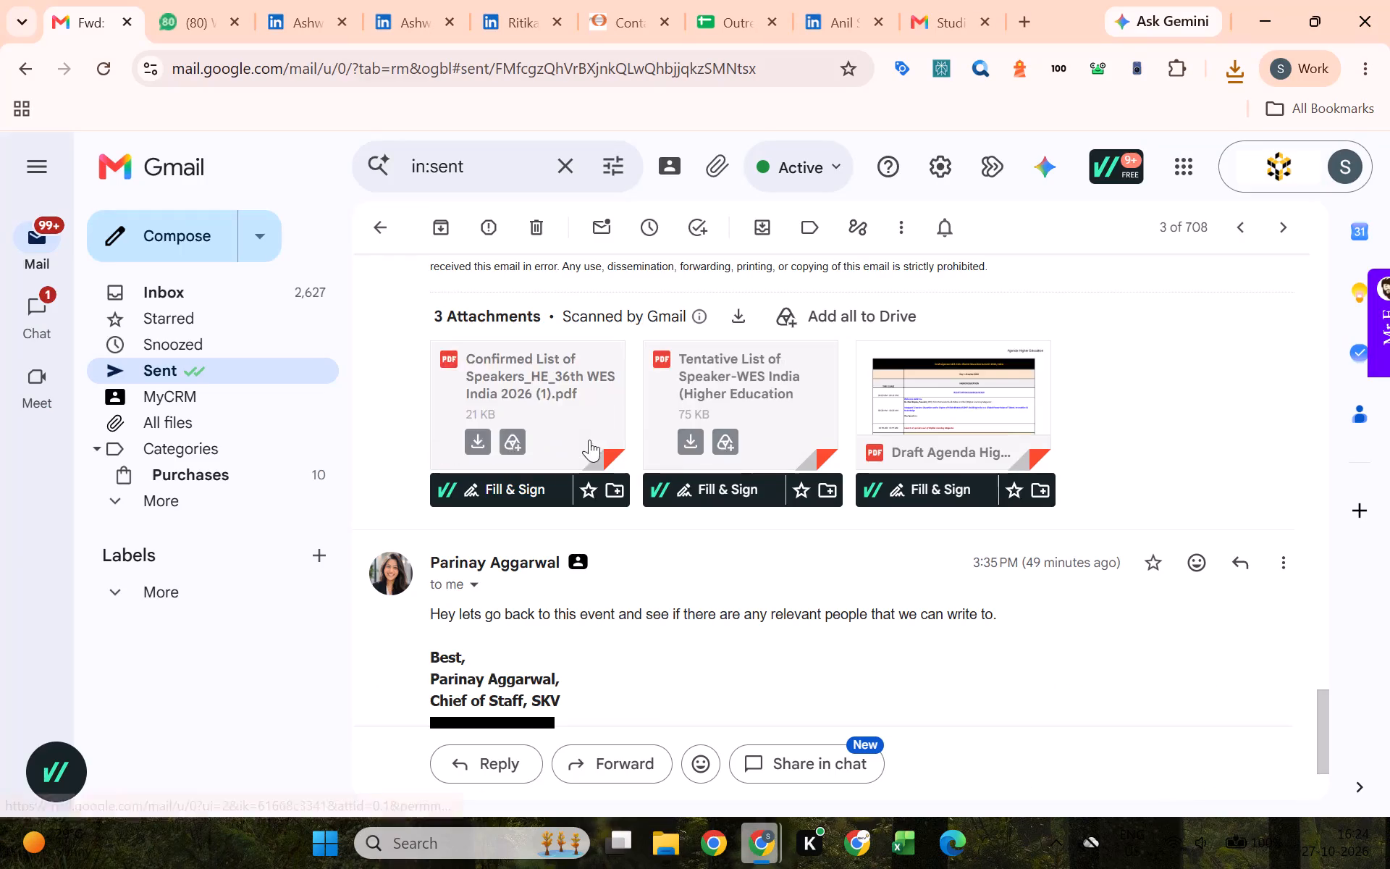
left_click(965, 395)
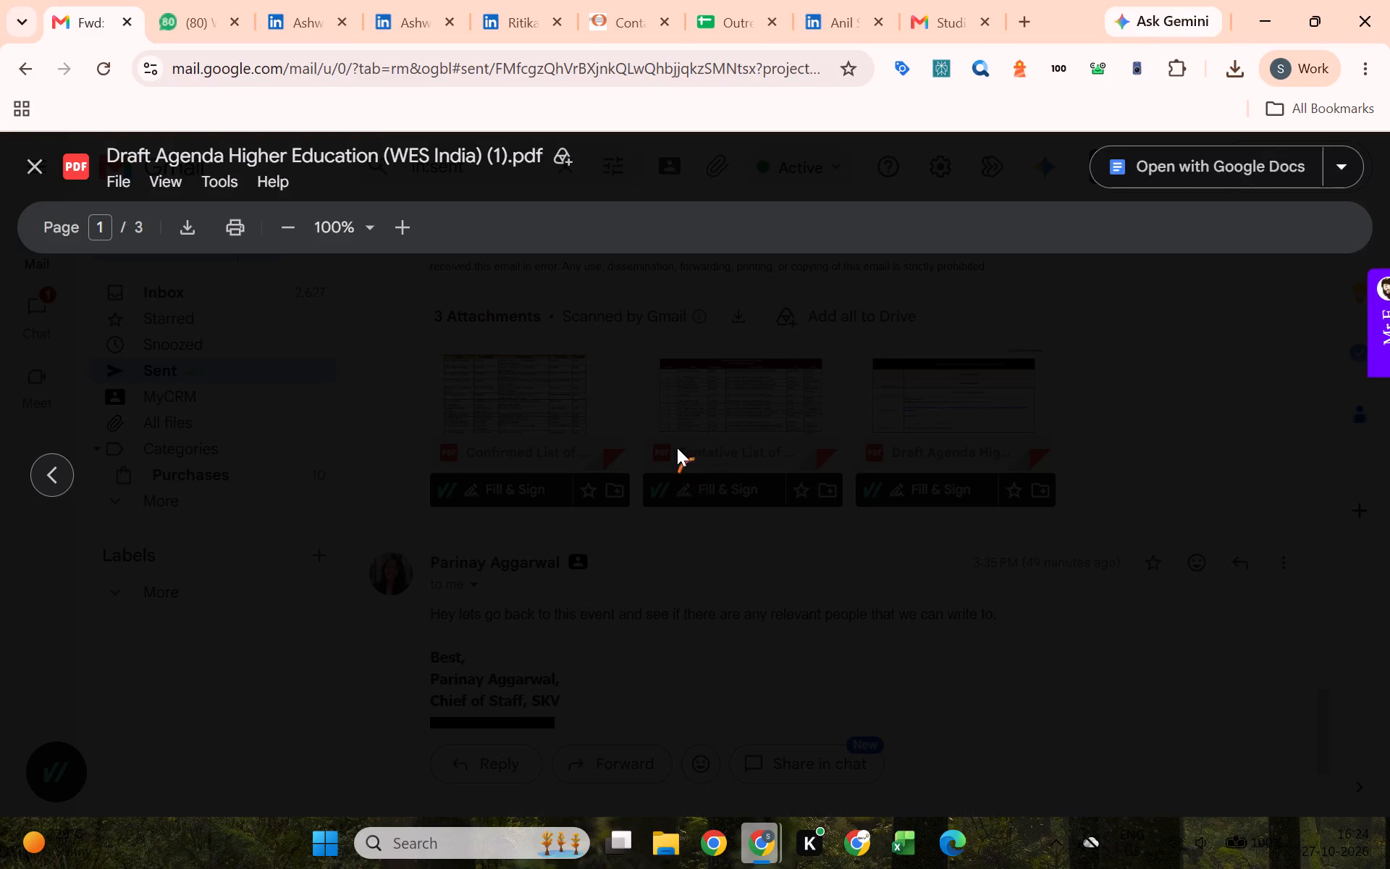
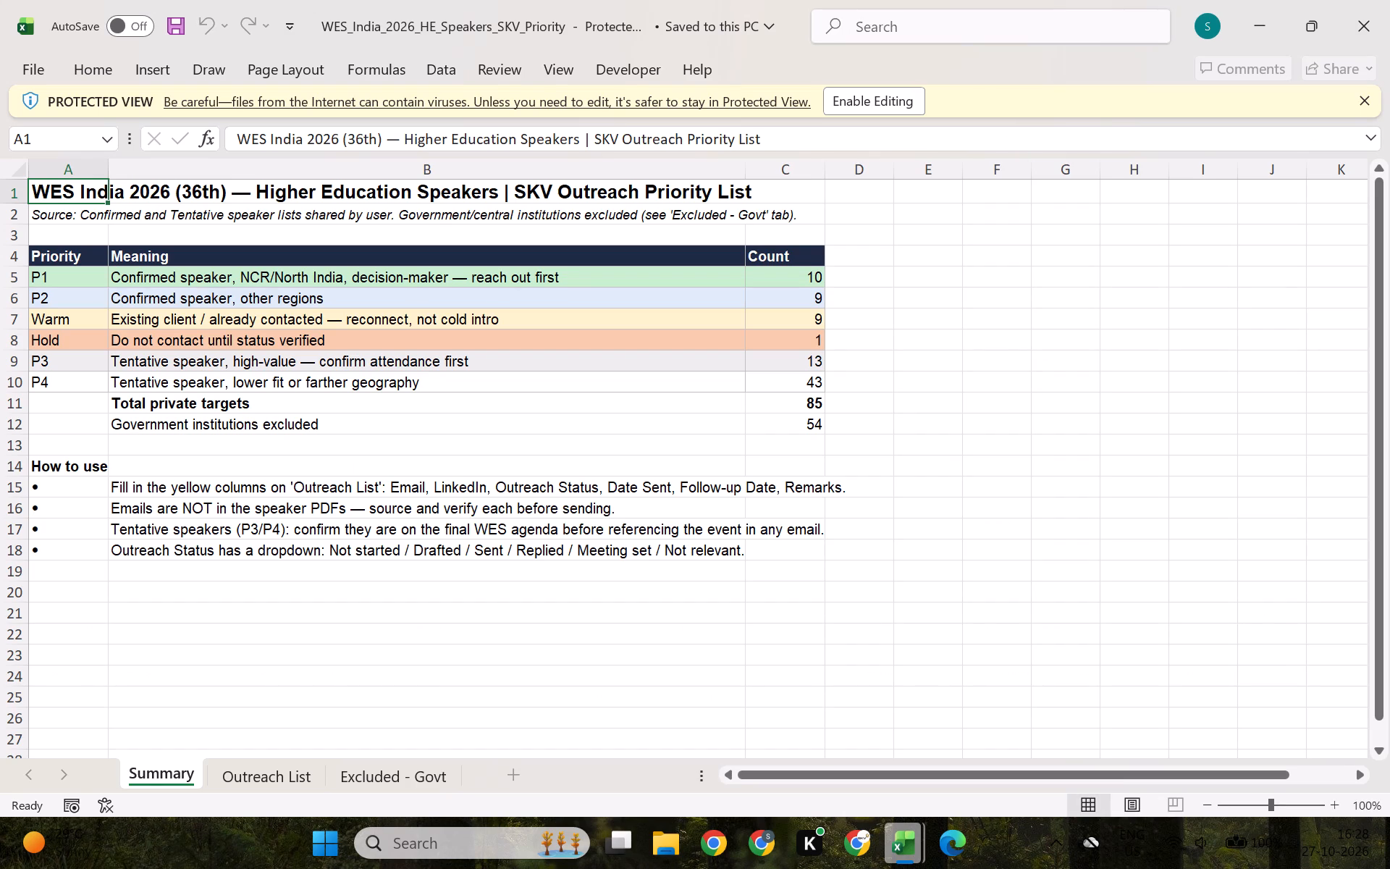
Enable editing for the WES India 2026 speaker priority workbook.
left_click(902, 93)
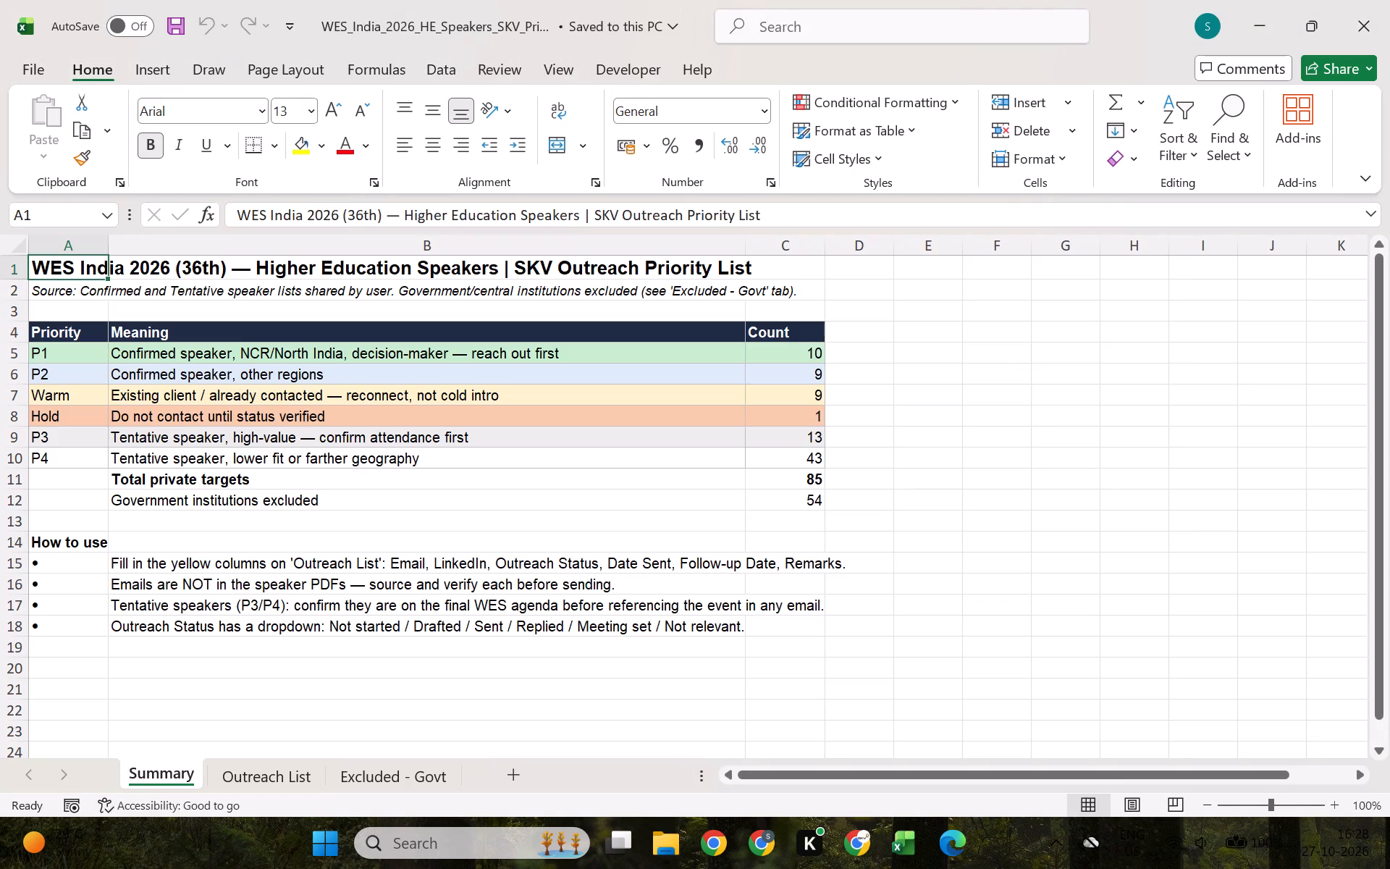
Review the speaker rows on the Outreach List sheet from the P1 entries to the last P4 entry.
left_click(252, 784)
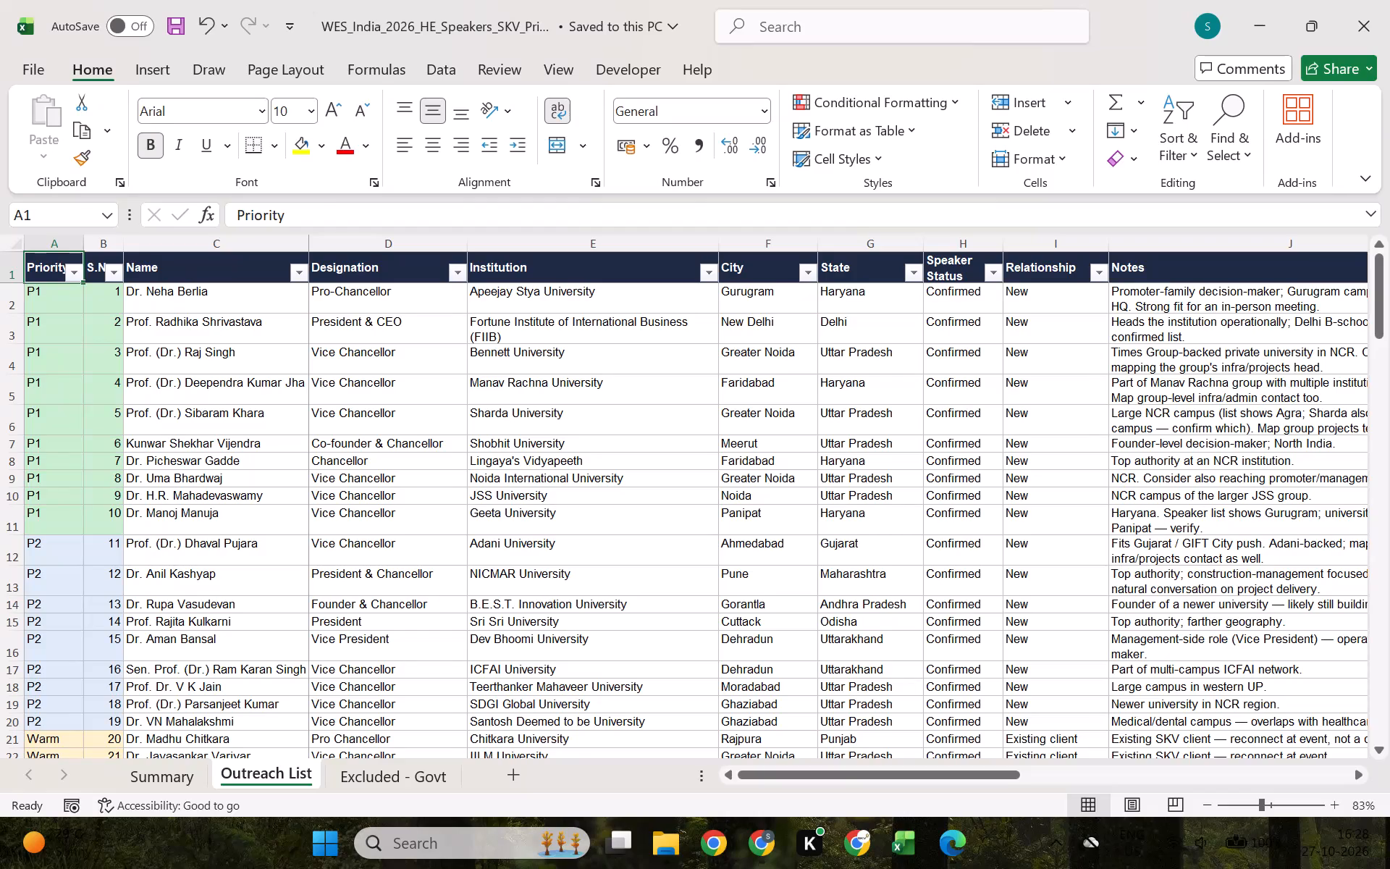
scroll(364, 544, "down", 2)
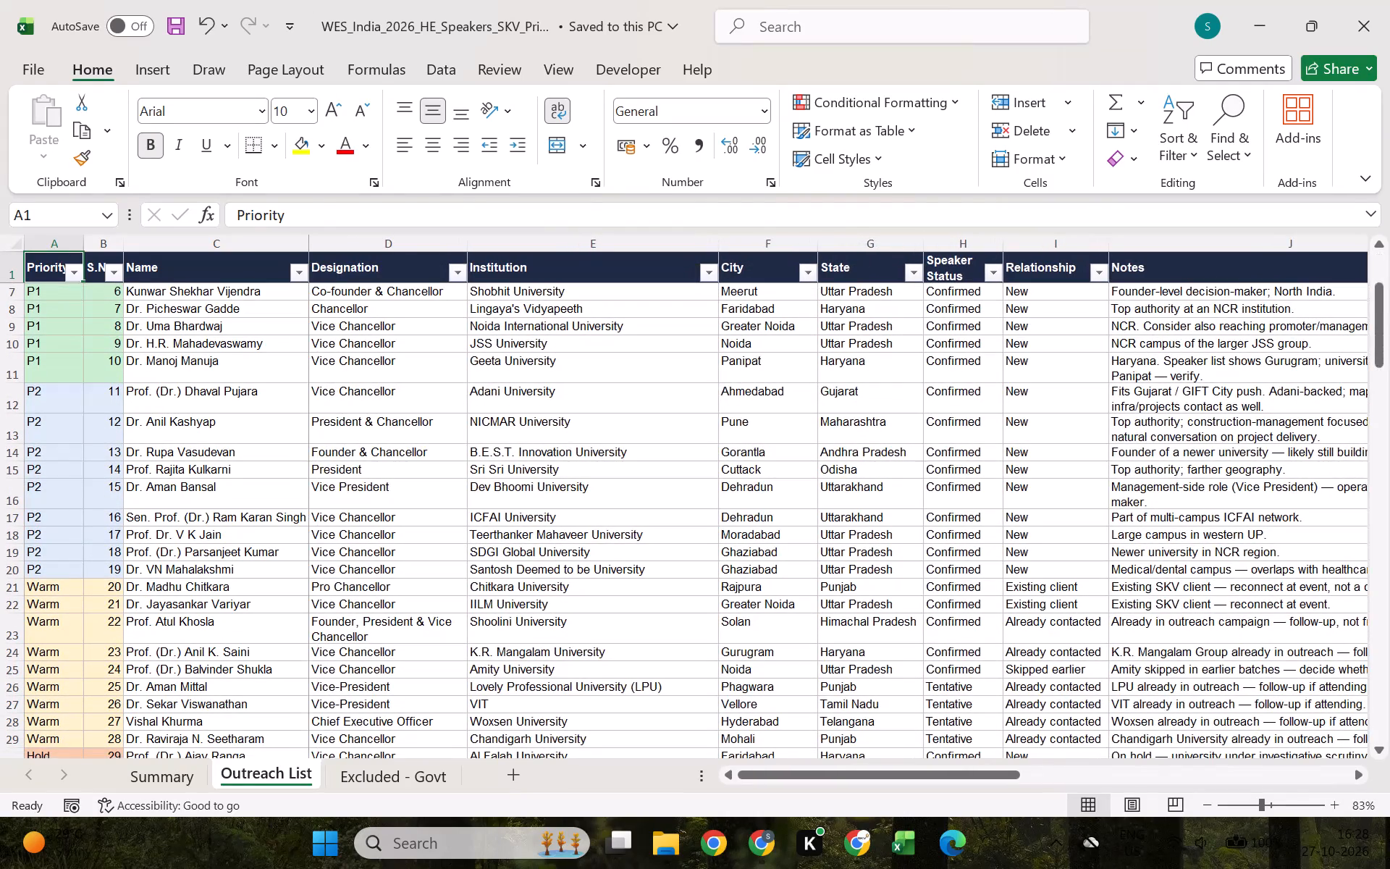
scroll(364, 544, "down", 2)
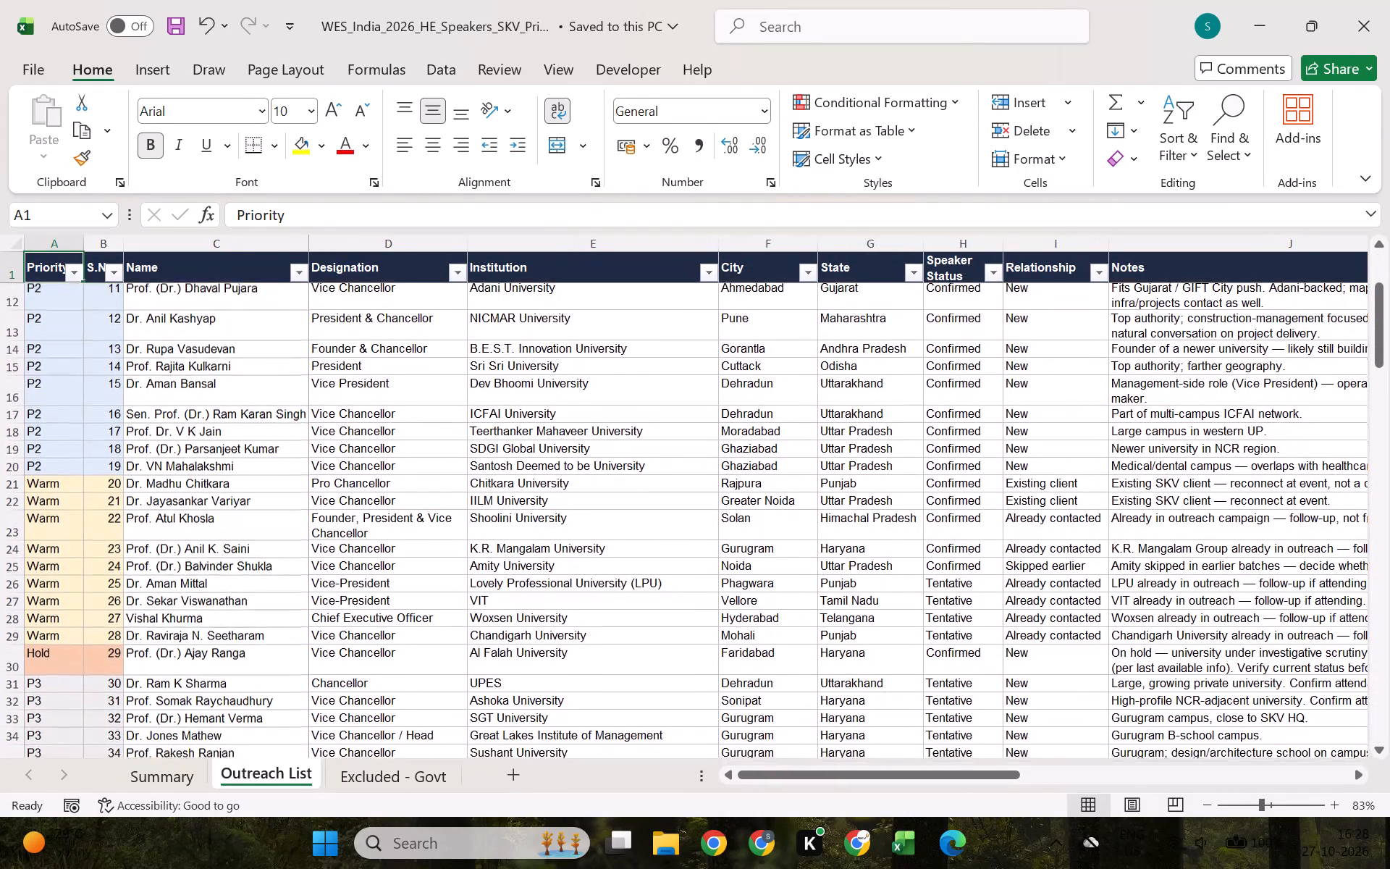
scroll(364, 544, "down", 6)
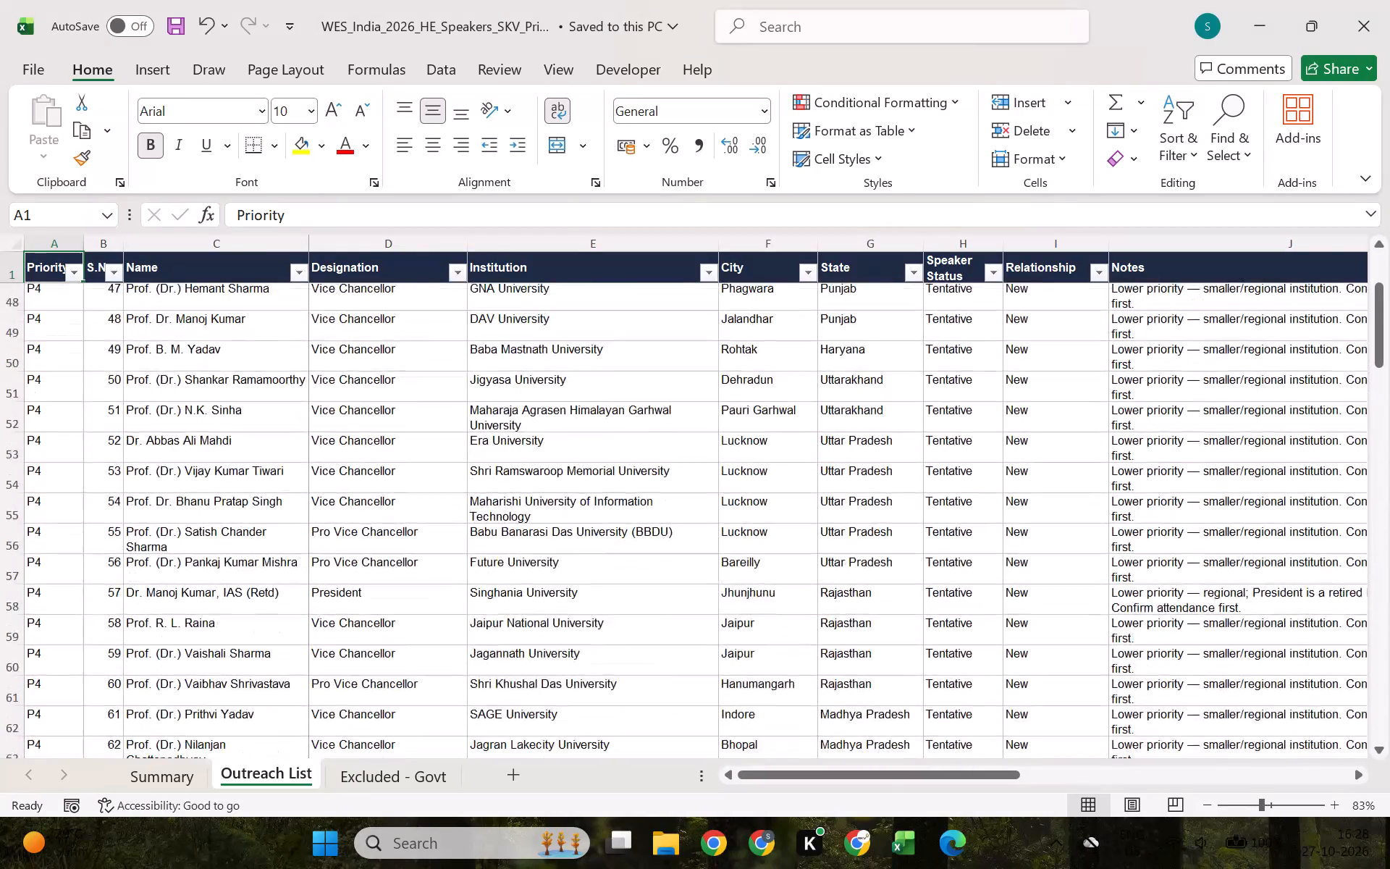
scroll(364, 544, "down", 1)
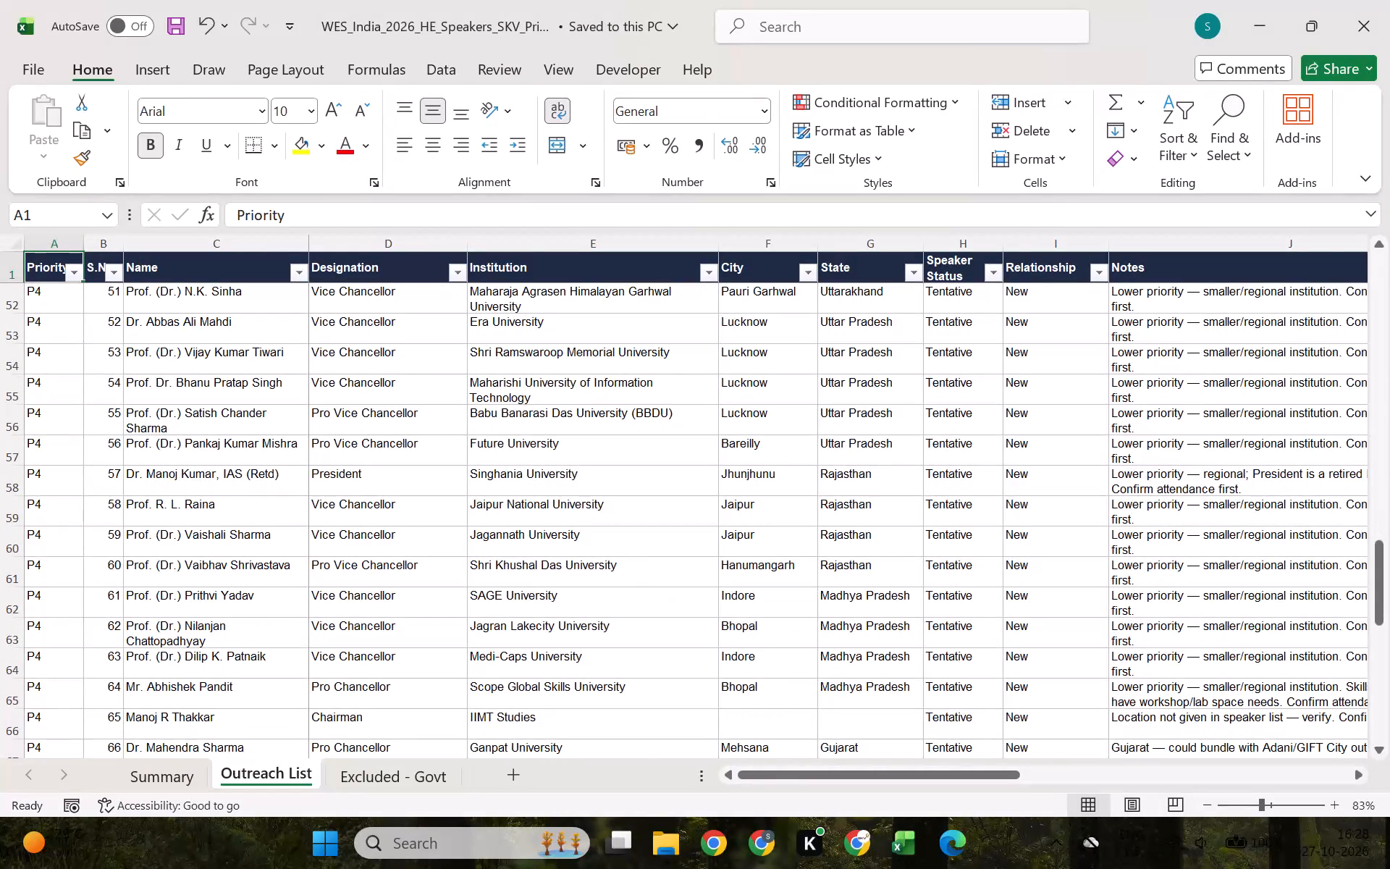
scroll(364, 544, "down", 3)
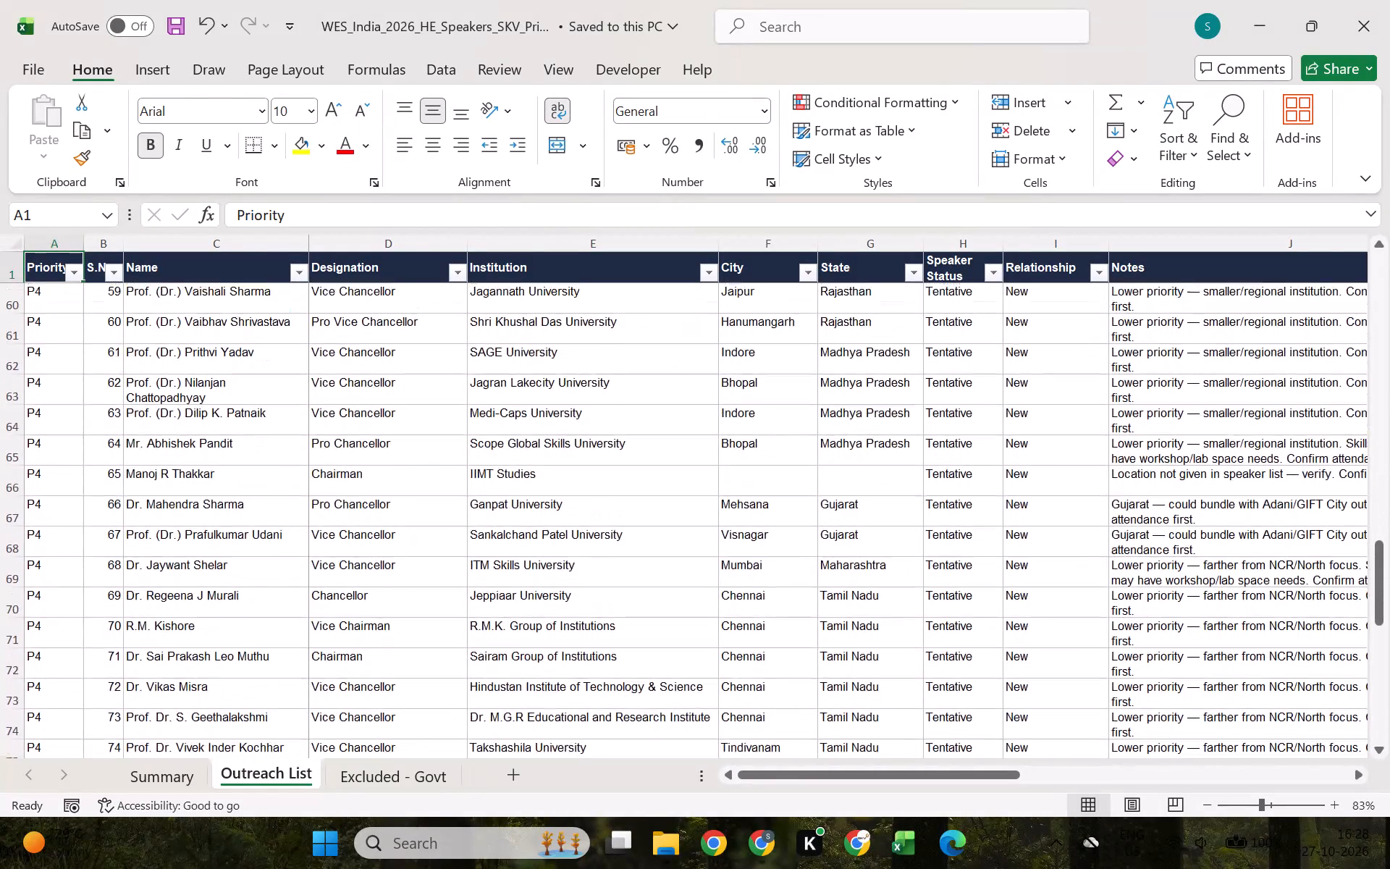
scroll(364, 544, "down", 5)
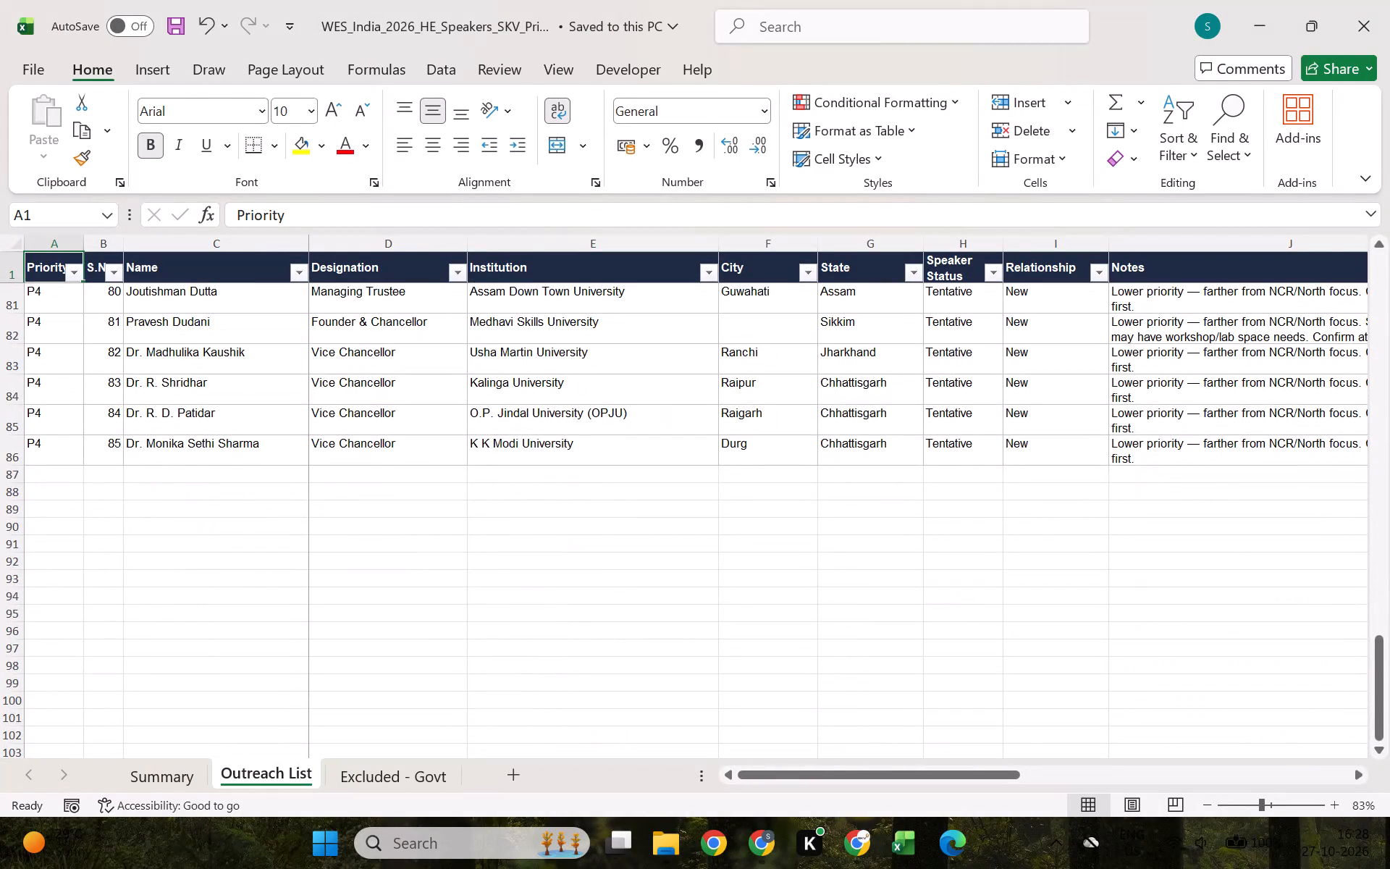
scroll(364, 544, "up", 1)
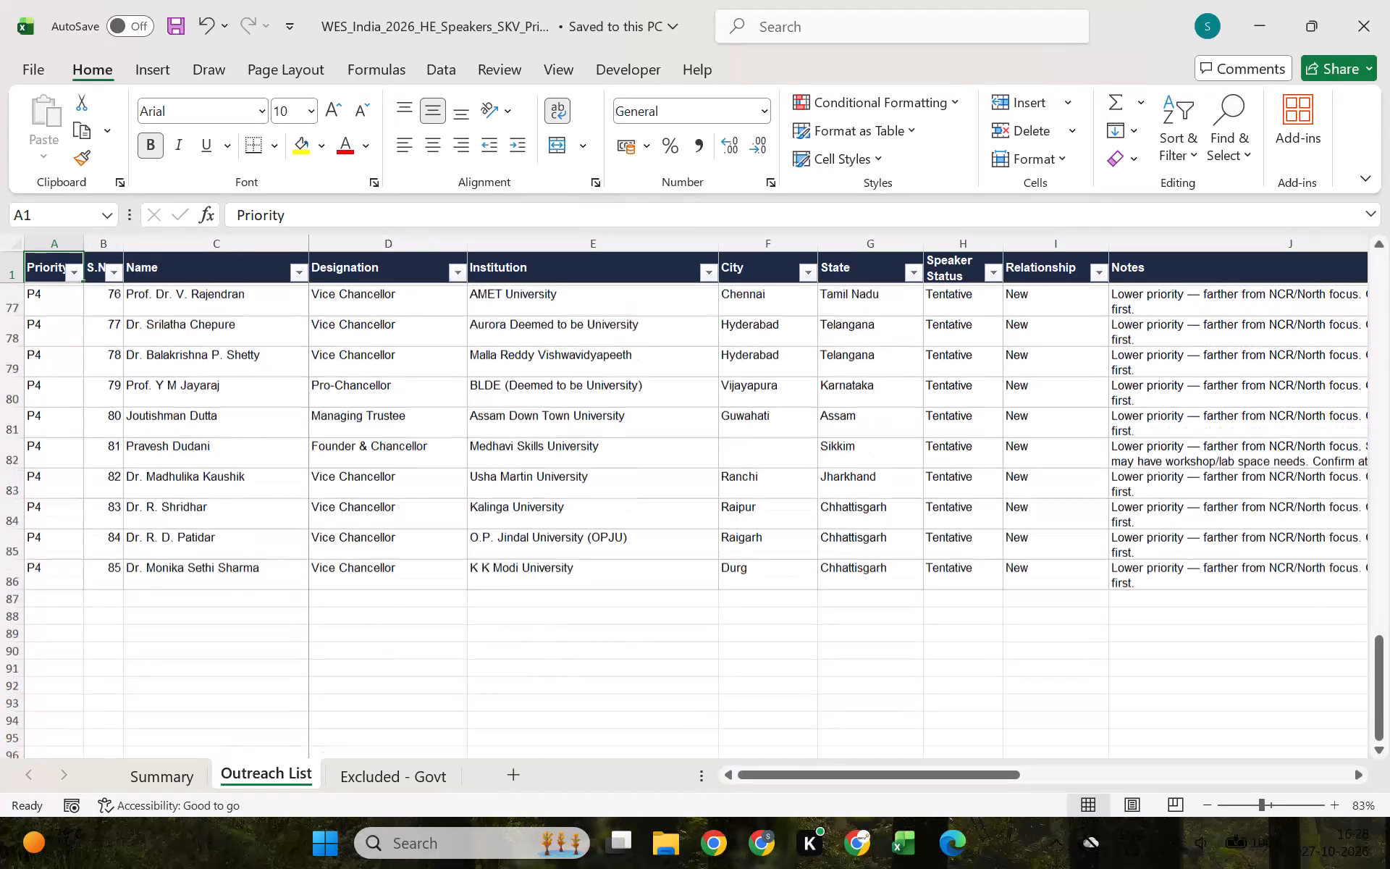
scroll(364, 544, "up", 10)
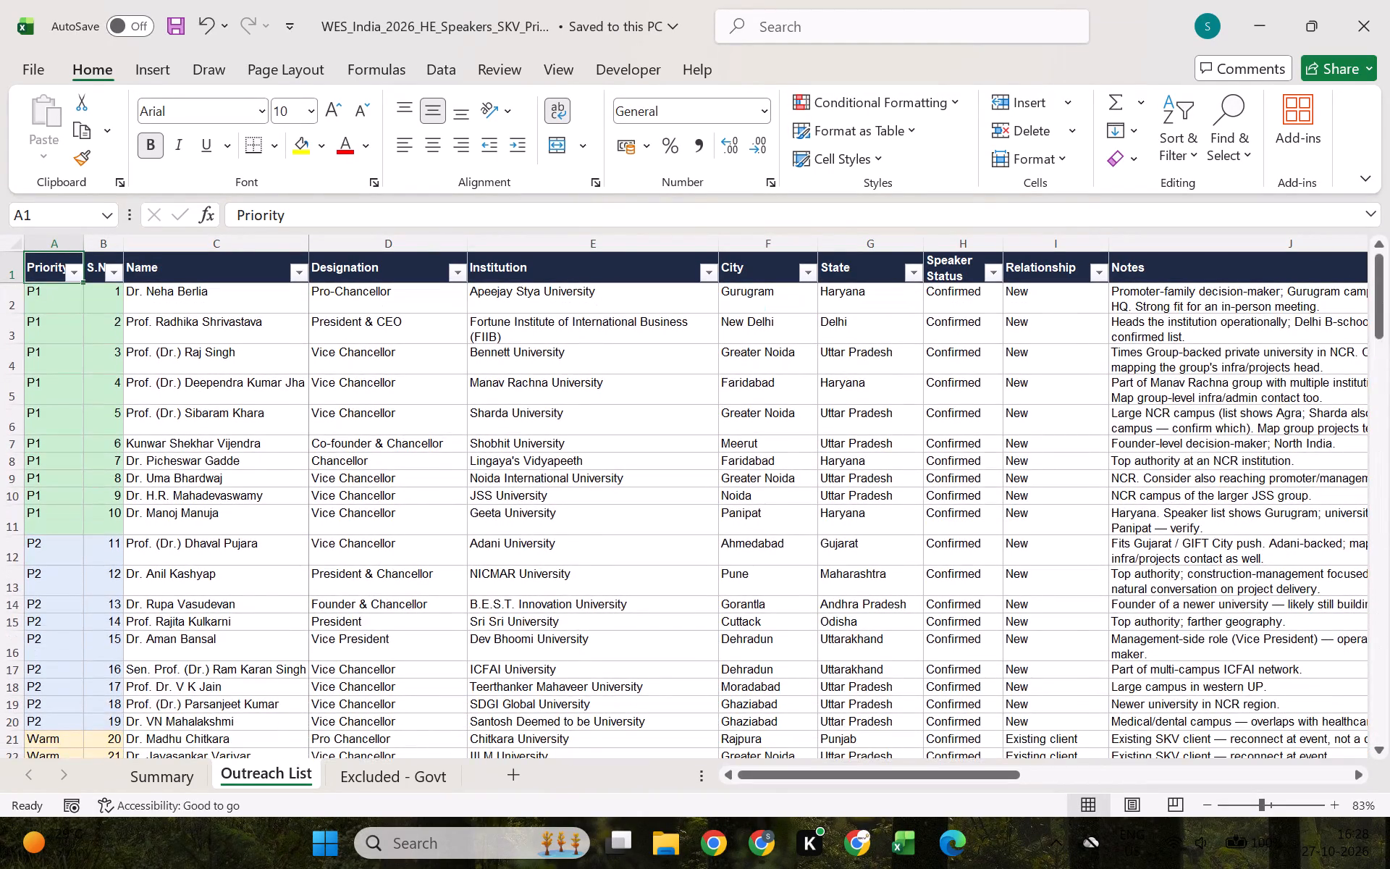
Examine the Outreach List's notes and outreach-tracking columns, and read the notes for each priority group down the sheet.
scroll(364, 544, "left", 3)
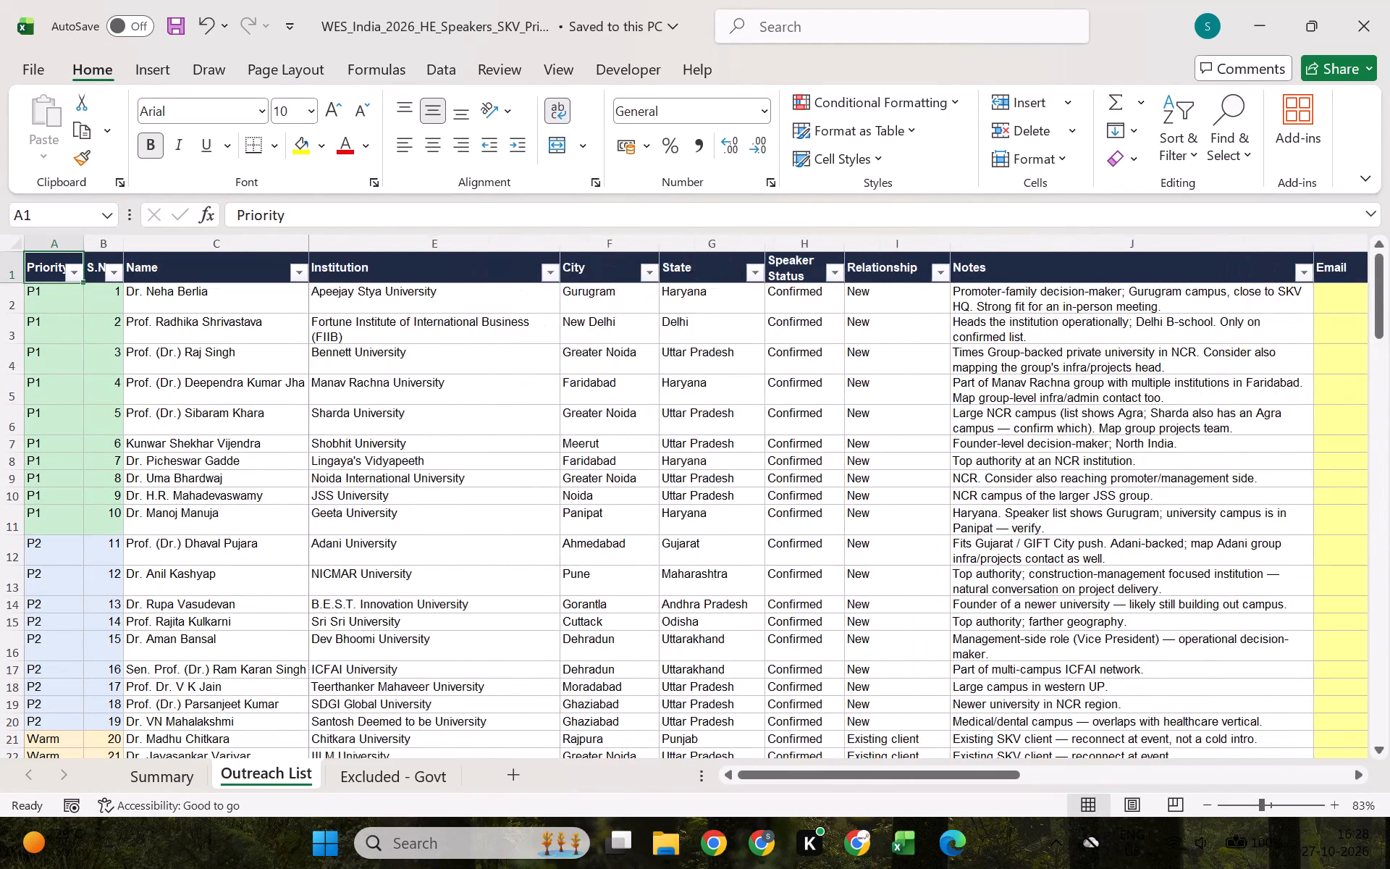
scroll(364, 544, "left", 2)
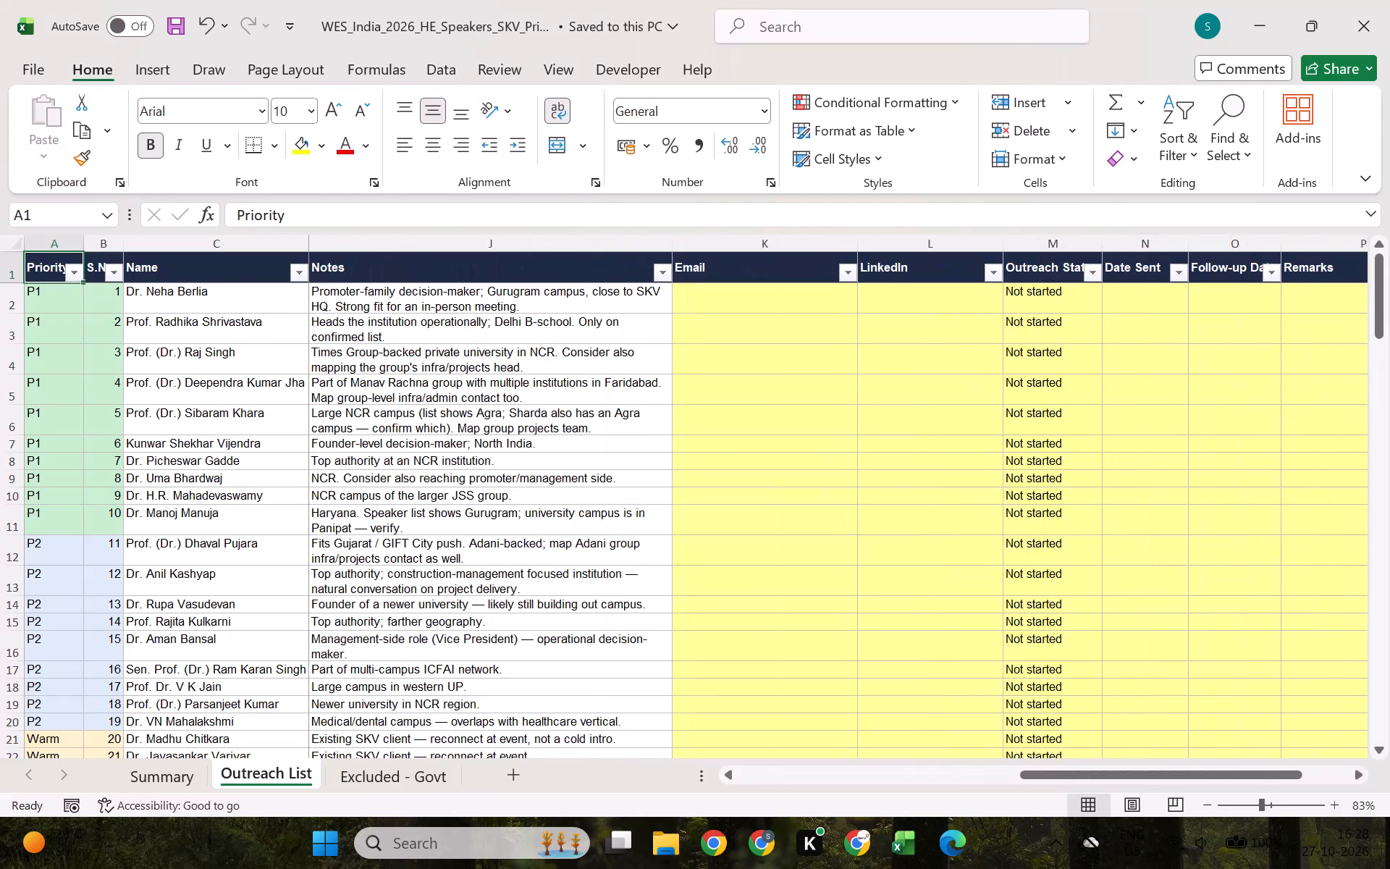
scroll(364, 544, "right", 6)
scroll(364, 544, "up", 2)
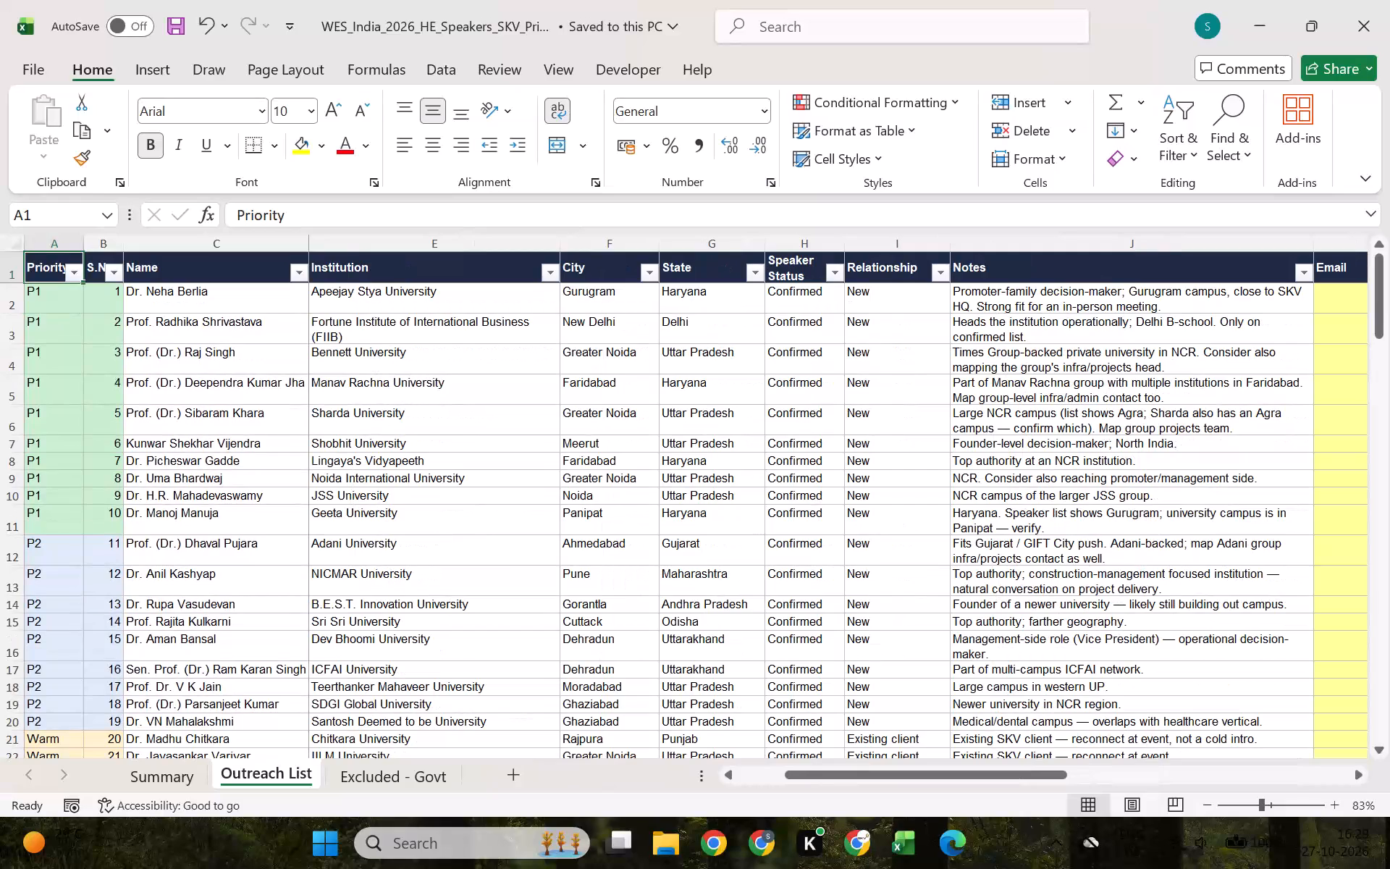
scroll(481, 495, "up", 1)
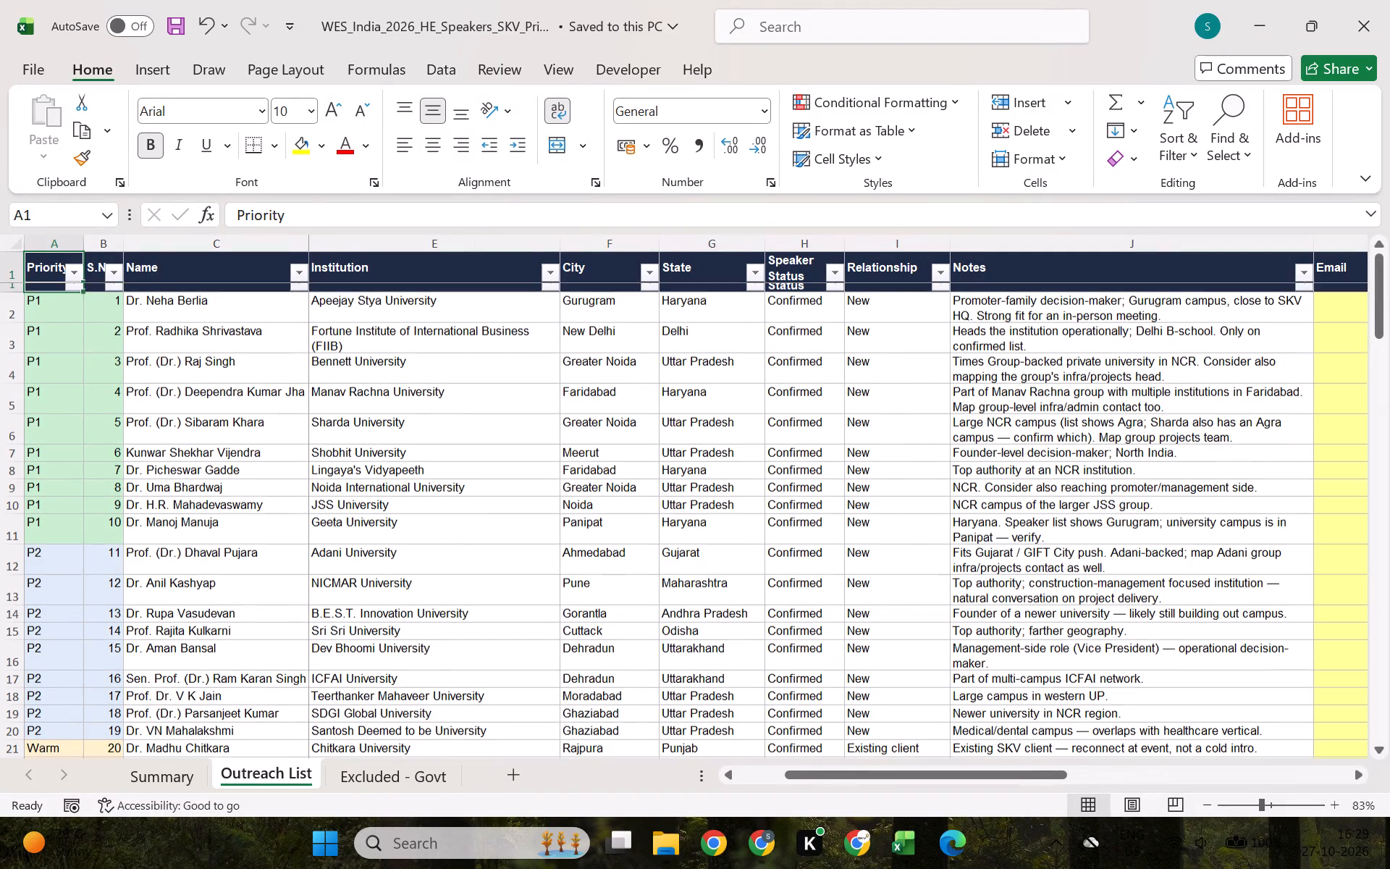
scroll(481, 495, "up", 1)
scroll(481, 495, "down", 2)
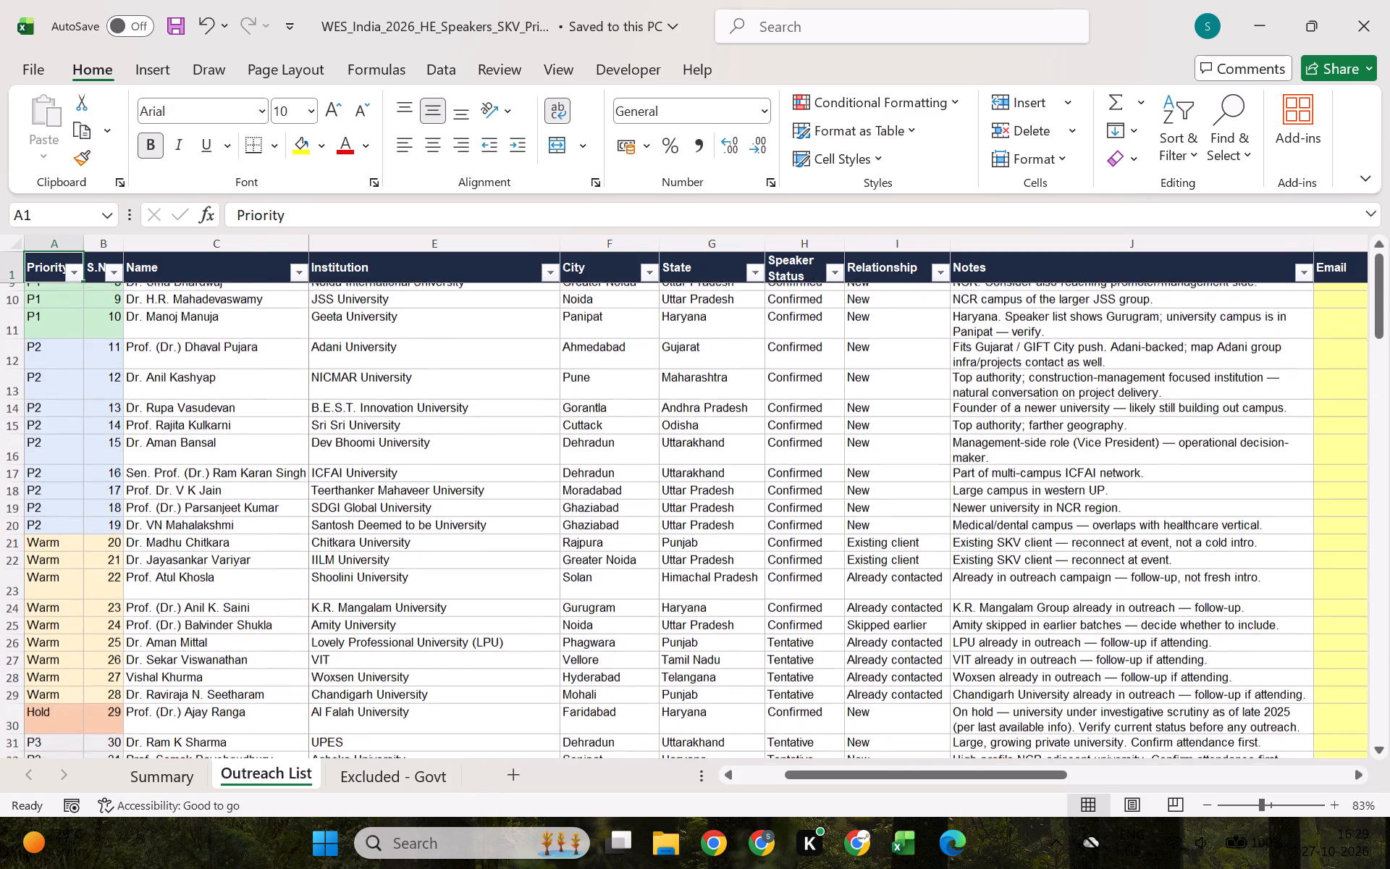
scroll(481, 495, "down", 2)
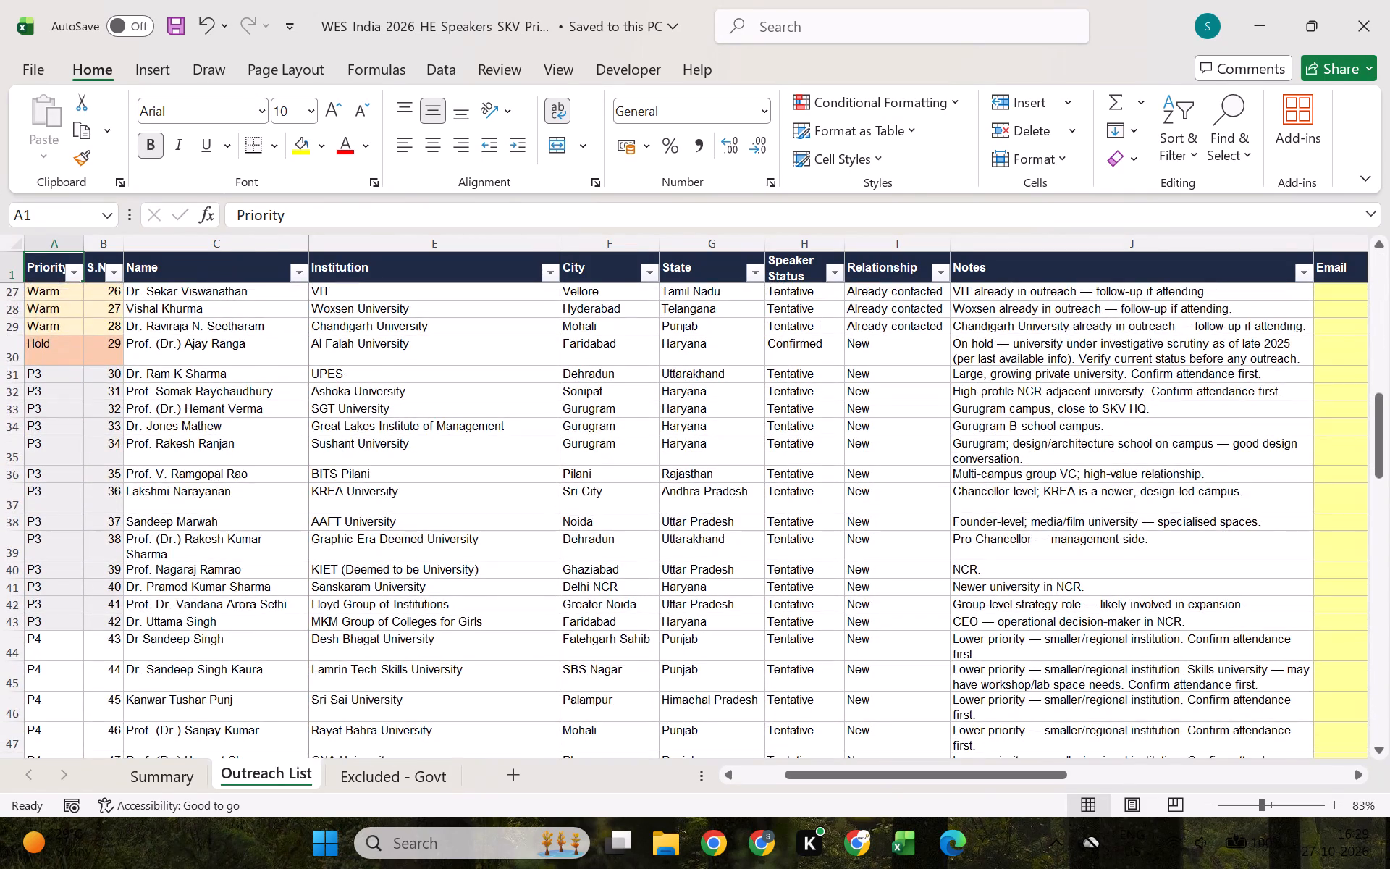
scroll(481, 495, "down", 3)
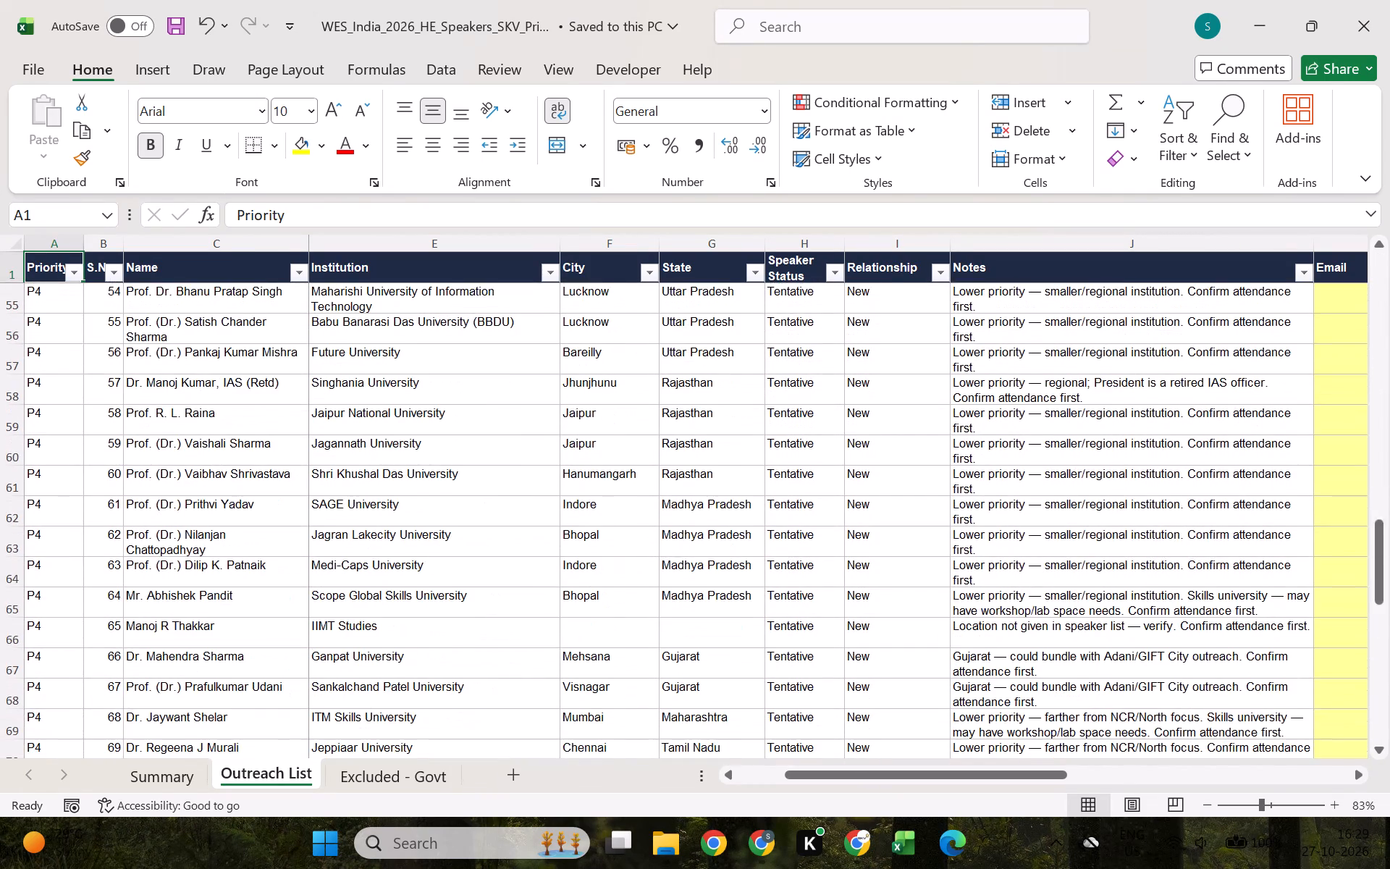
scroll(481, 495, "down", 4)
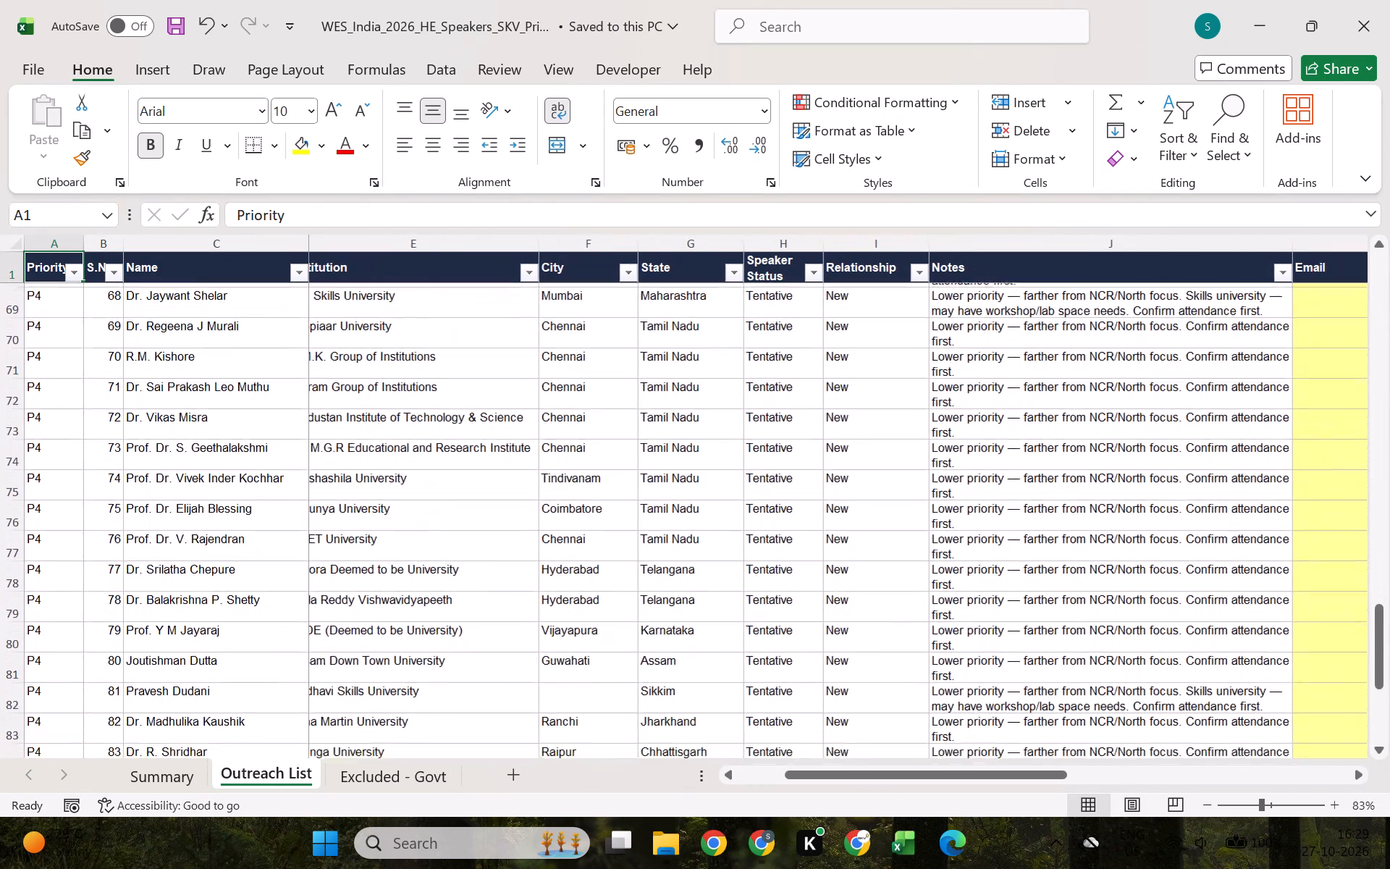
Check the institutions and exclusion reasons on the Excluded - Govt sheet.
left_click(369, 776)
scroll(421, 608, "down", 6)
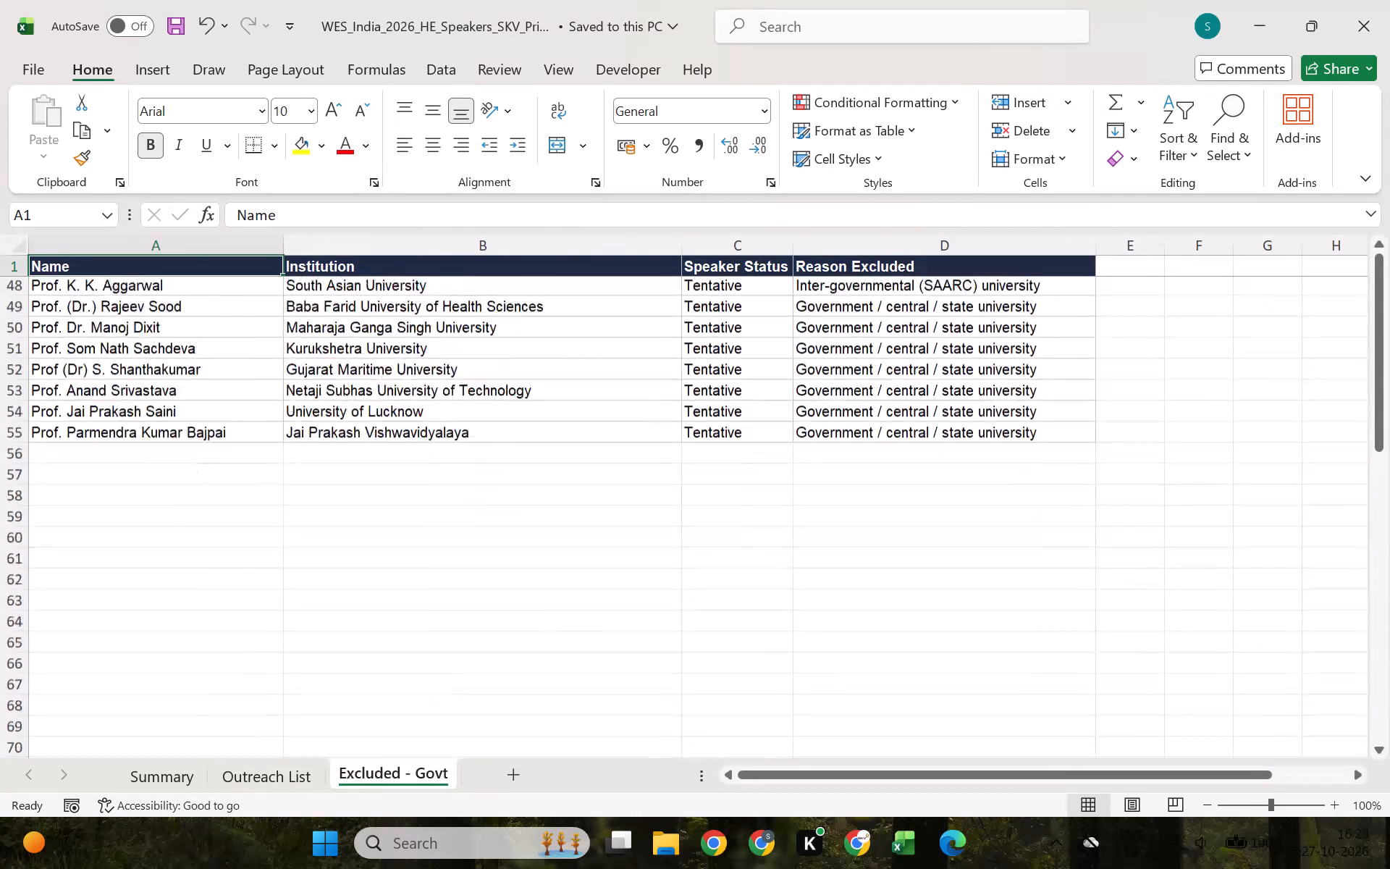
scroll(421, 608, "up", 6)
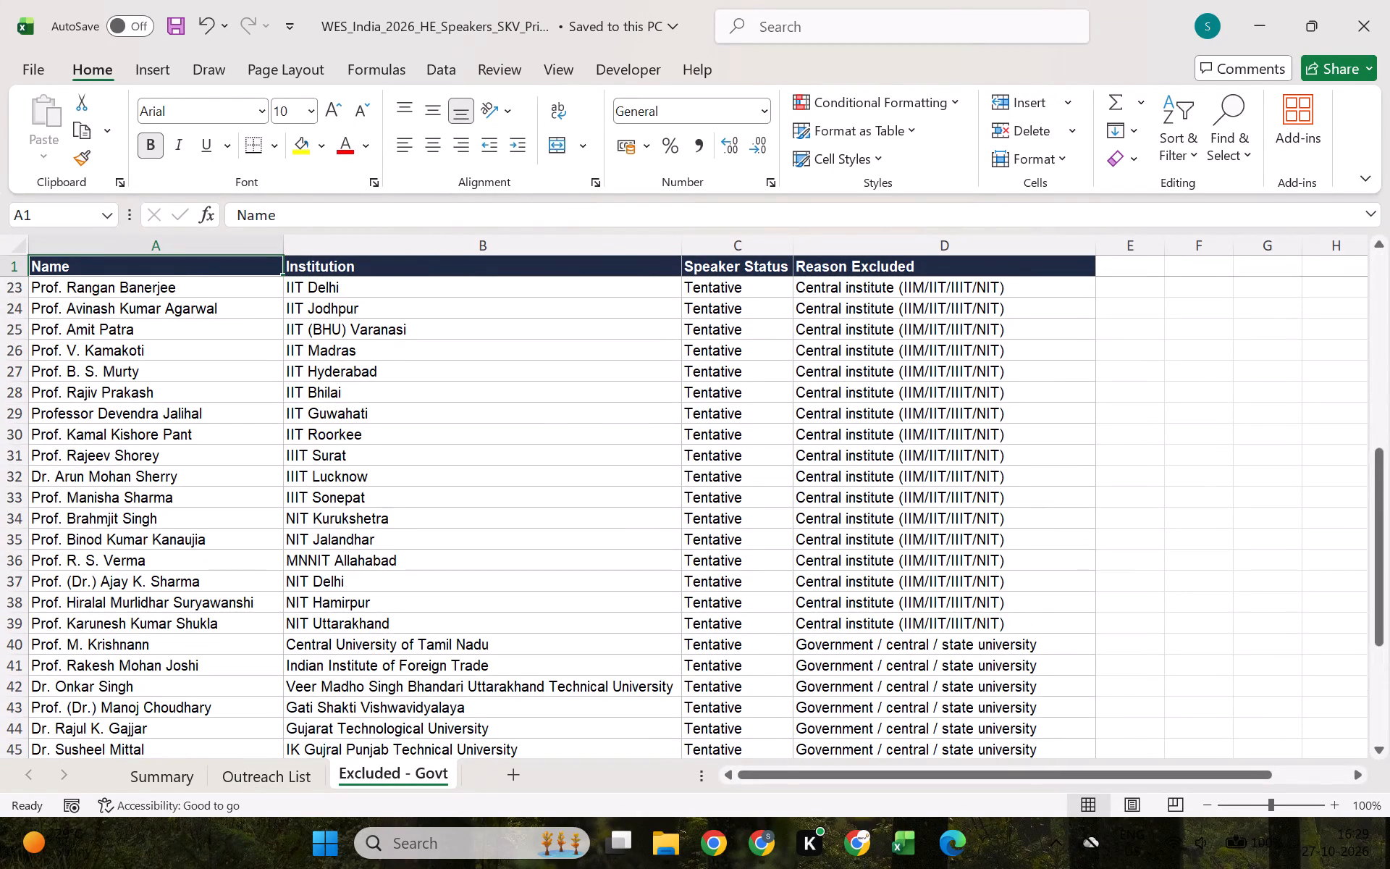
Delete the entire Bennett University row from the P1 group on the Outreach List sheet.
left_click(271, 786)
scroll(450, 607, "down", 1)
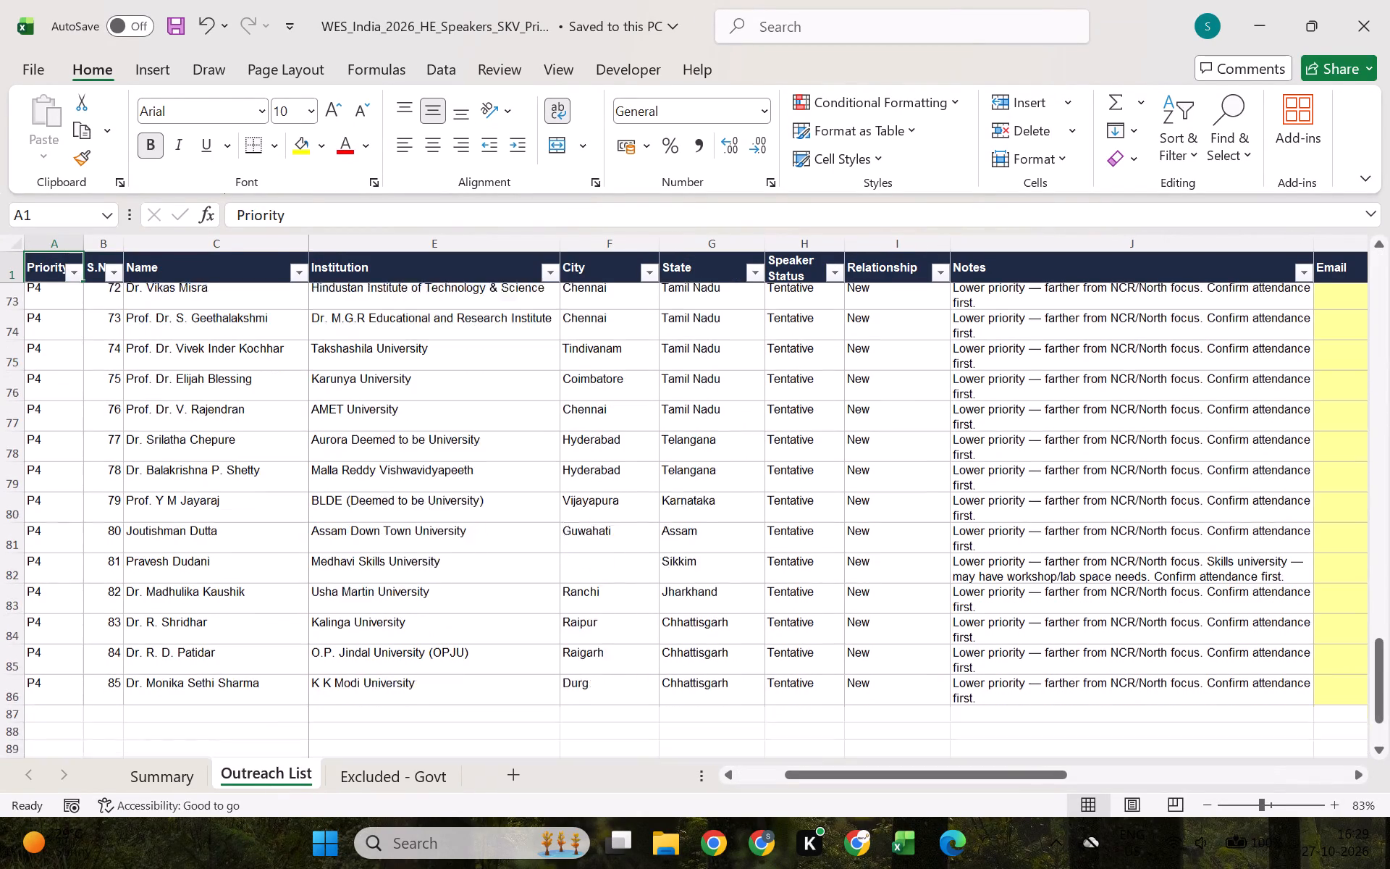
scroll(450, 607, "down", 1)
scroll(515, 610, "up", 11)
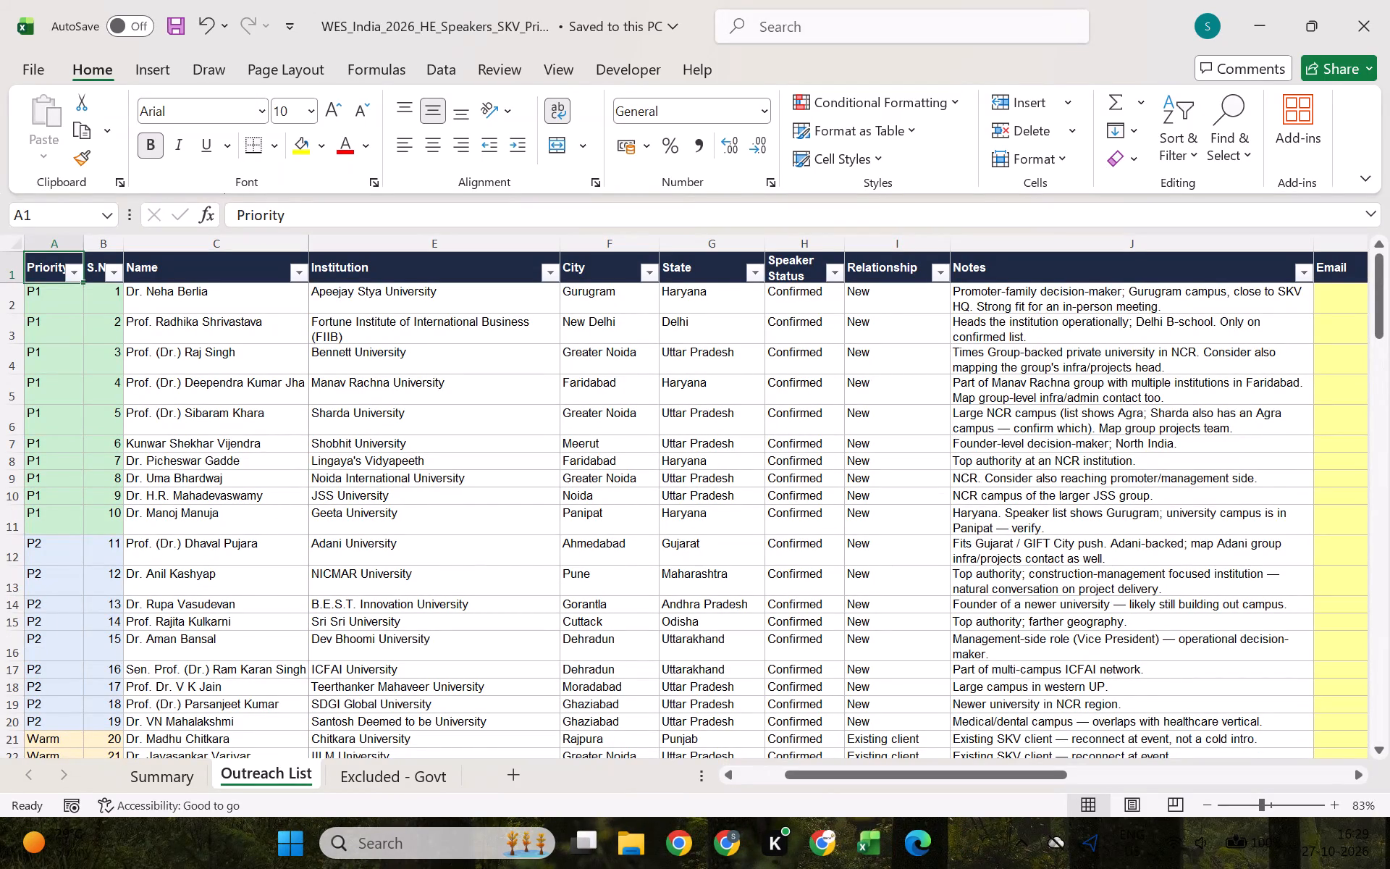
scroll(674, 569, "up", 2)
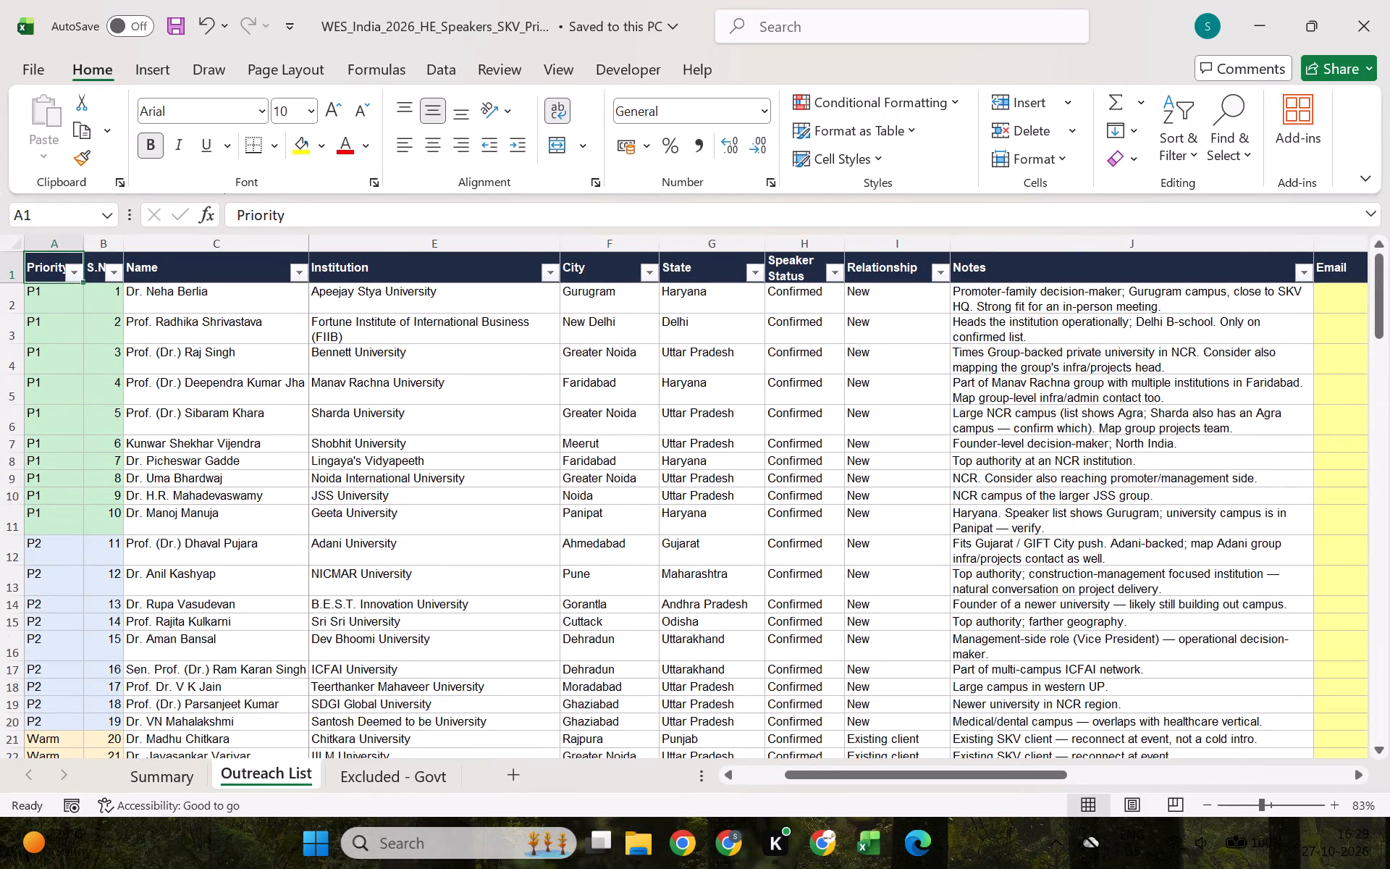
left_click(11, 348)
left_click(4, 359)
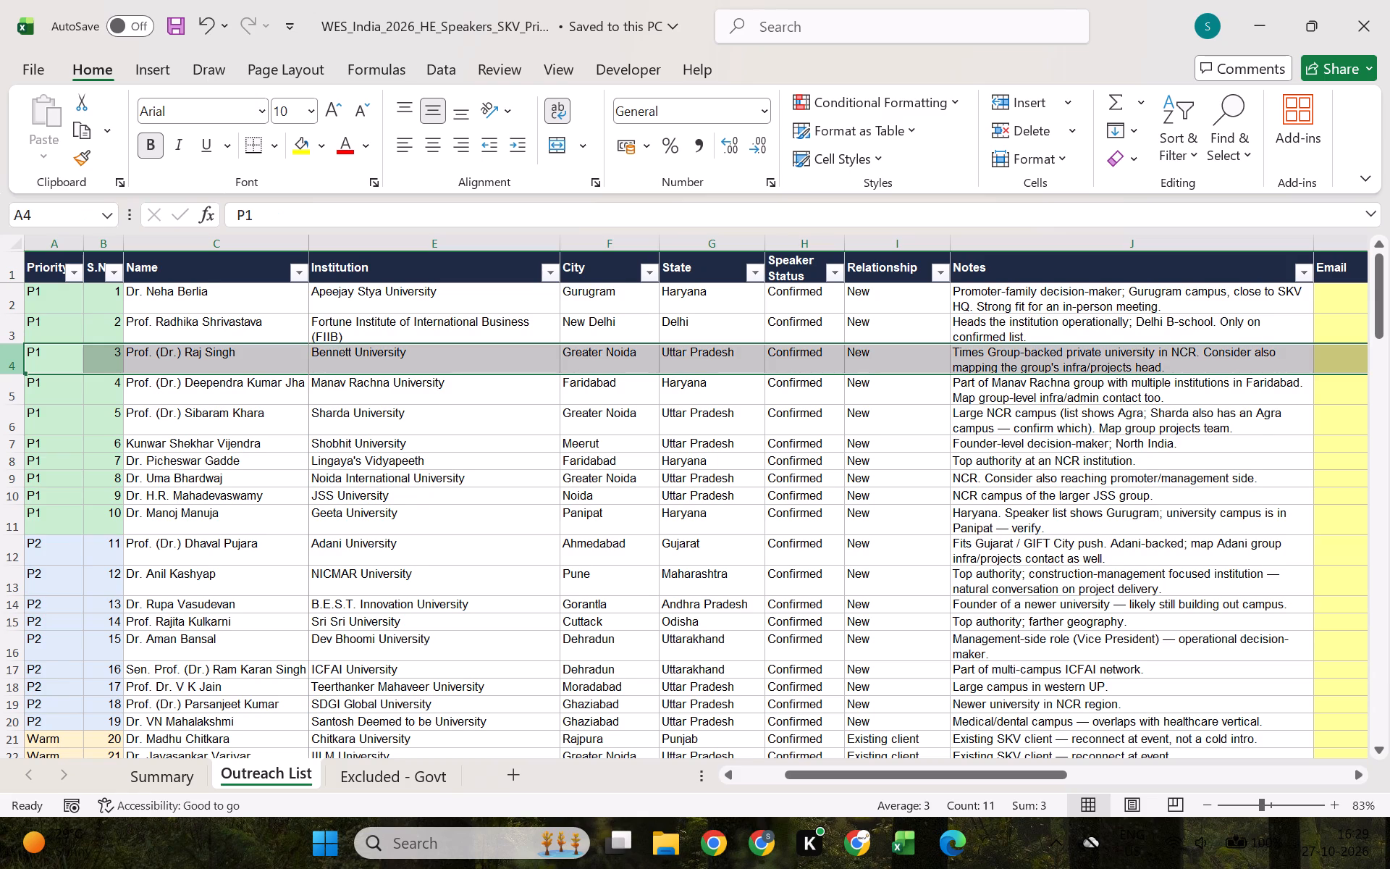
key("Delete")
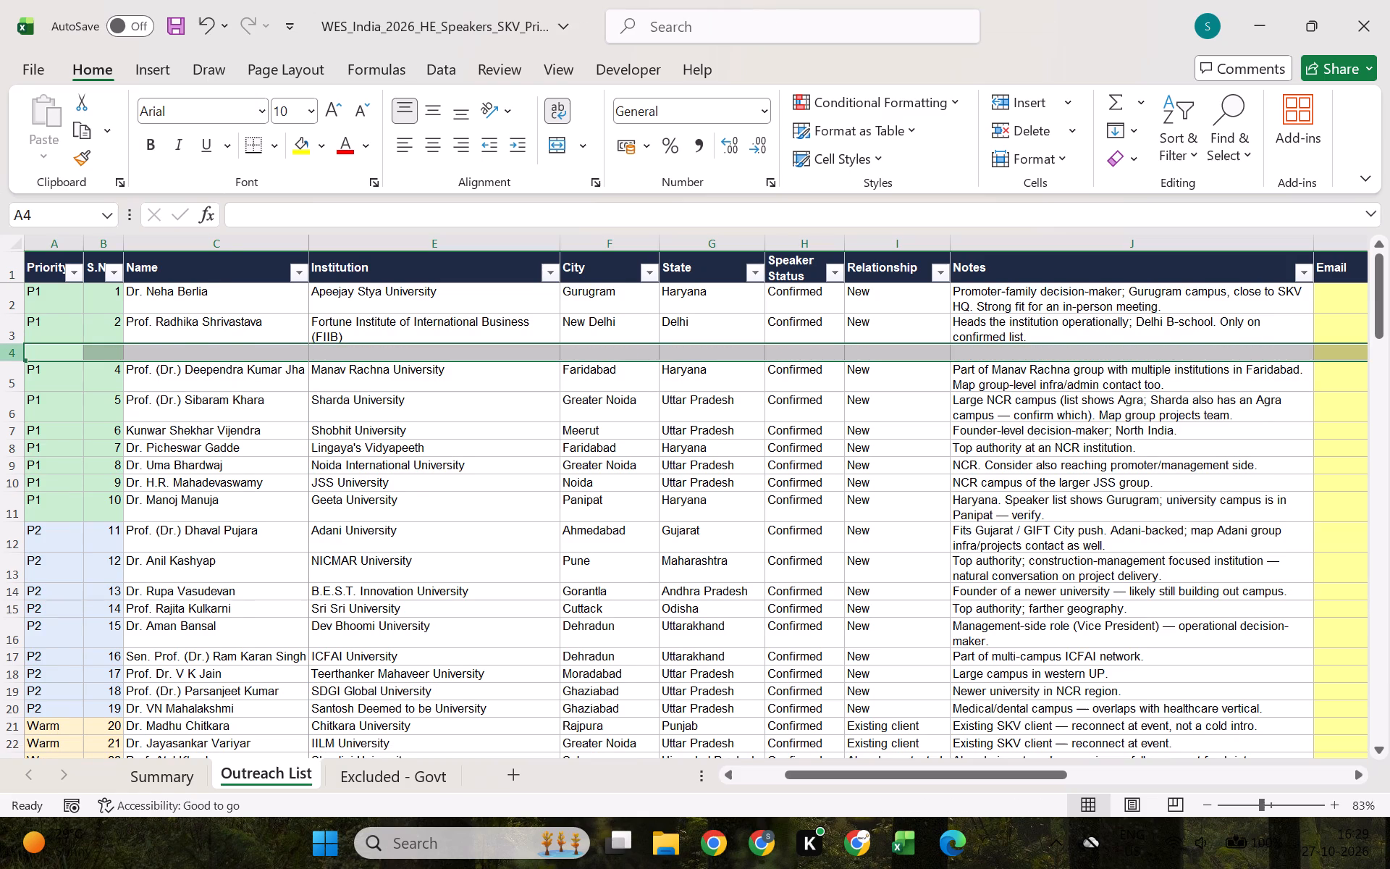
right_click(1, 353)
left_click(72, 612)
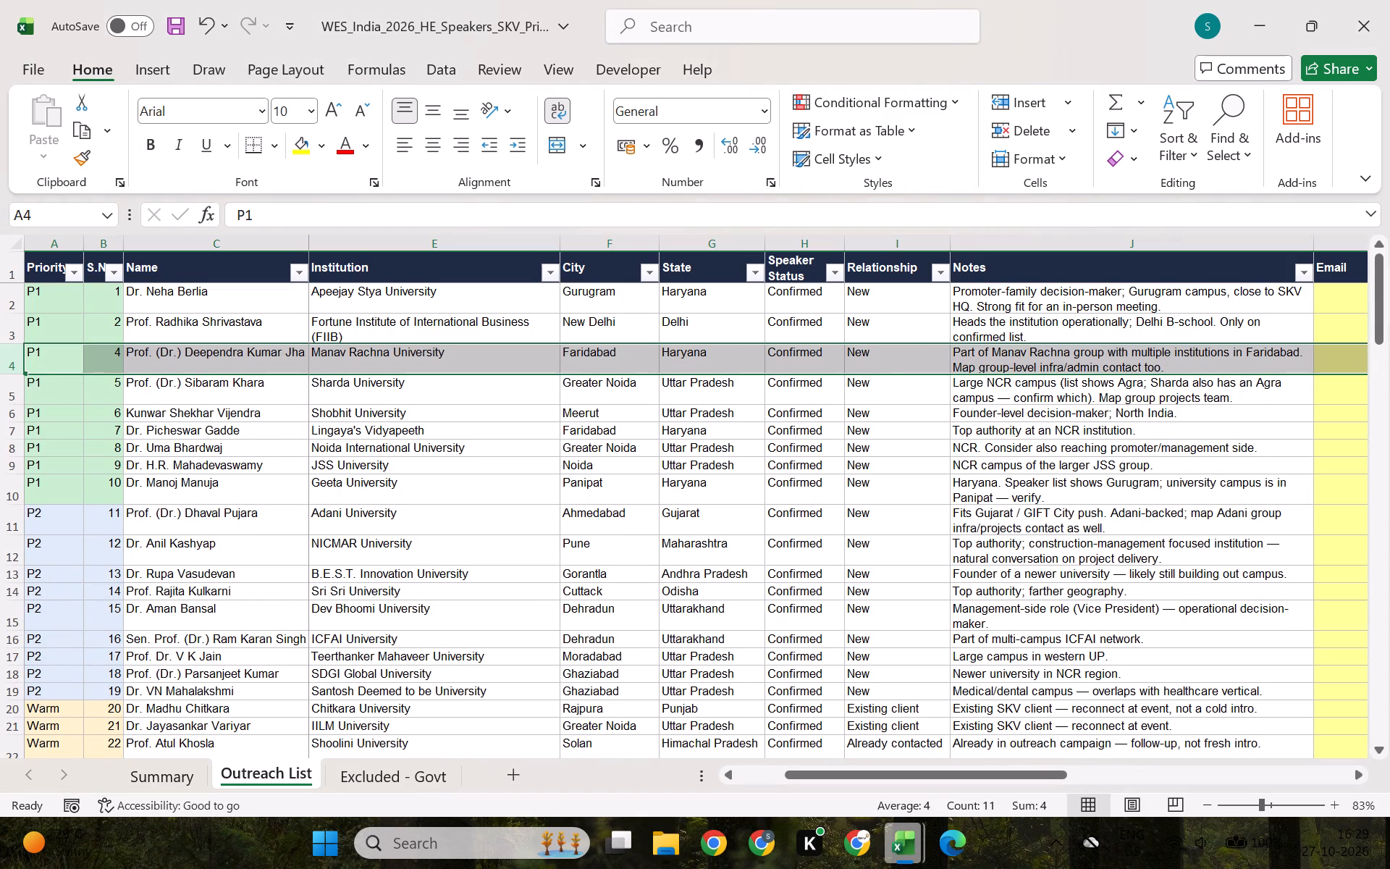
Delete the IILM University row from the Warm group on the Outreach List sheet.
scroll(382, 399, "down", 1)
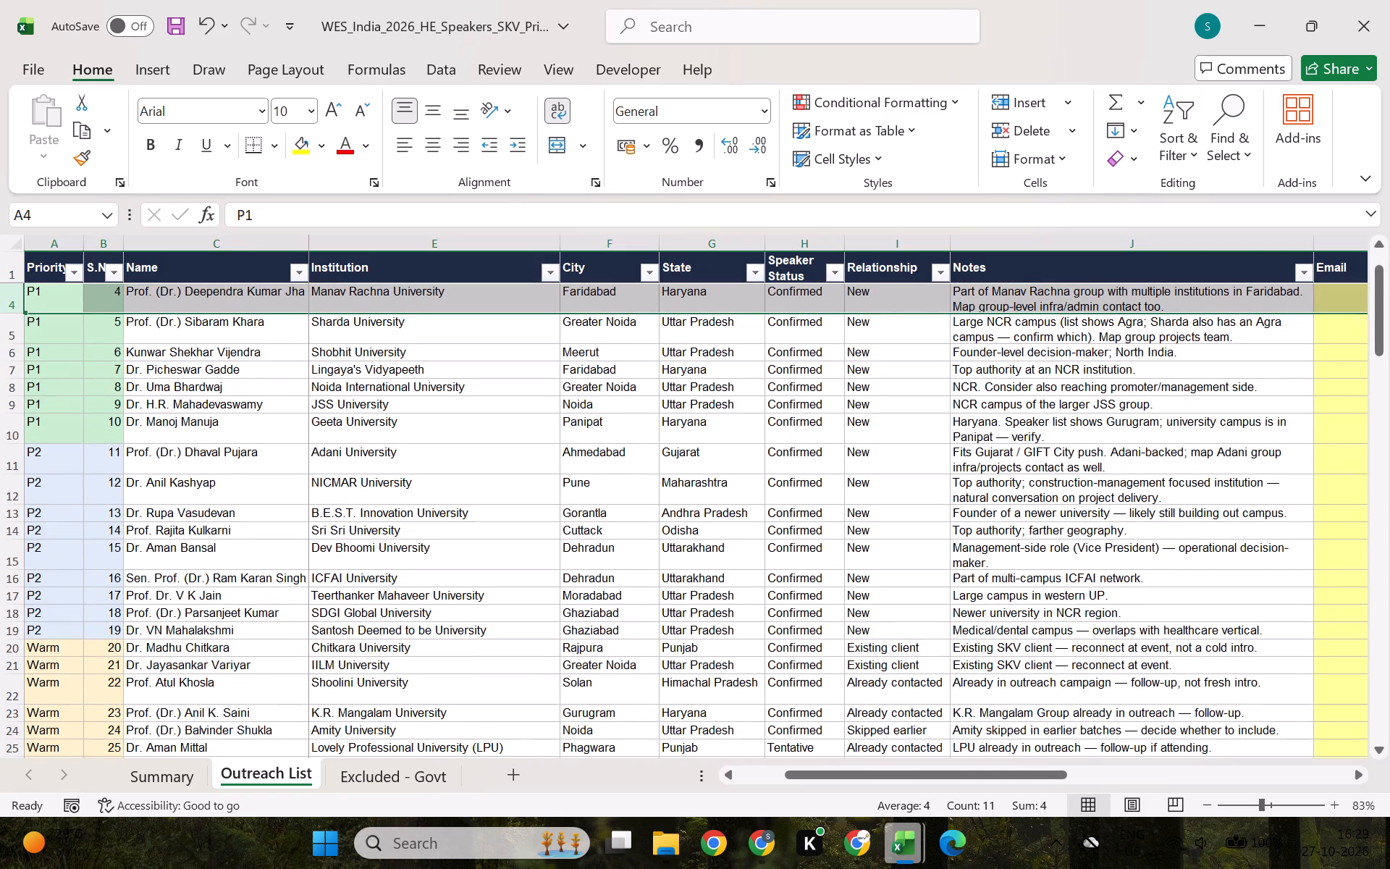
scroll(363, 458, "down", 2)
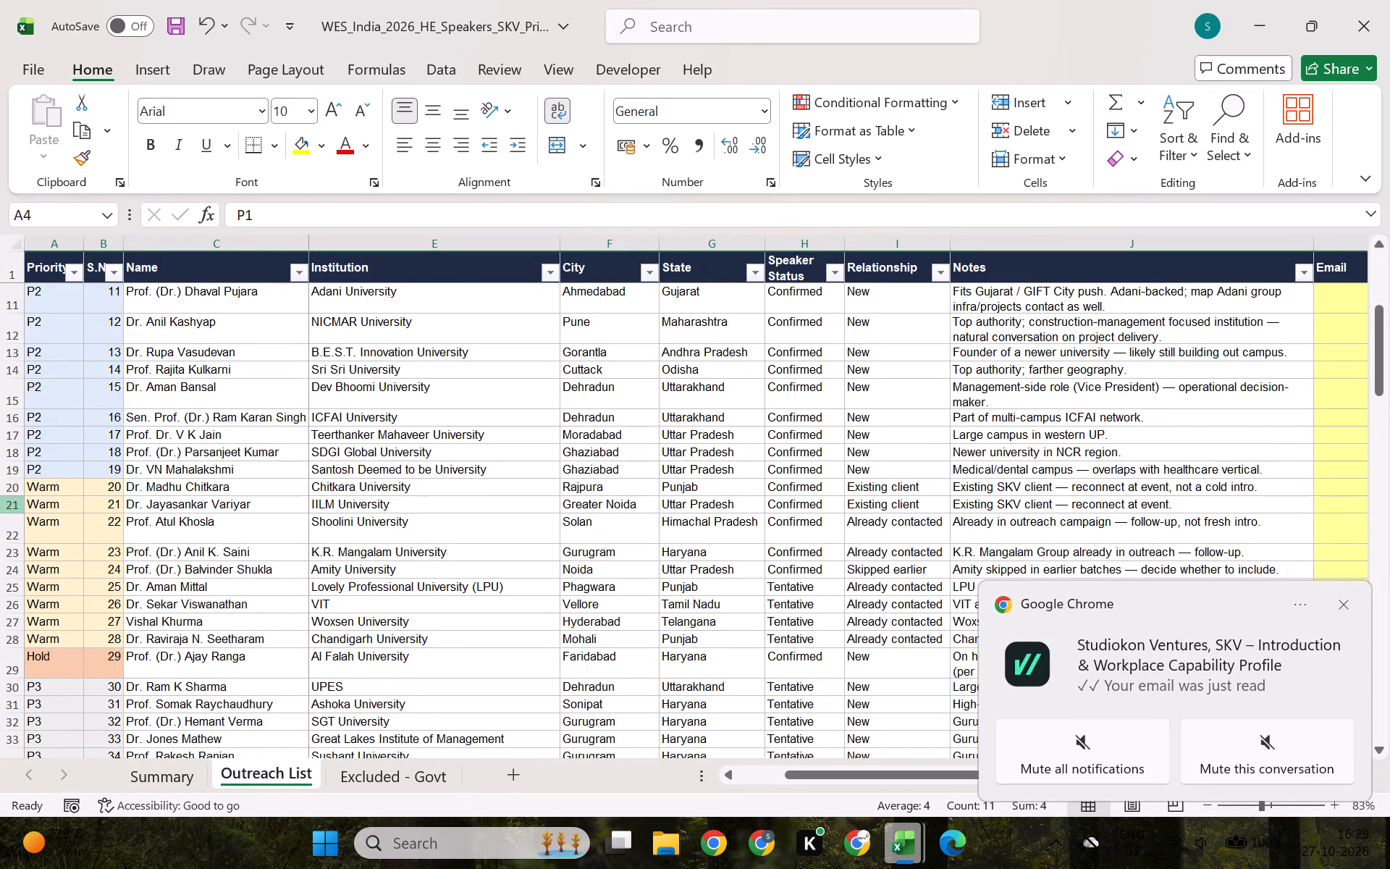
left_click(11, 503)
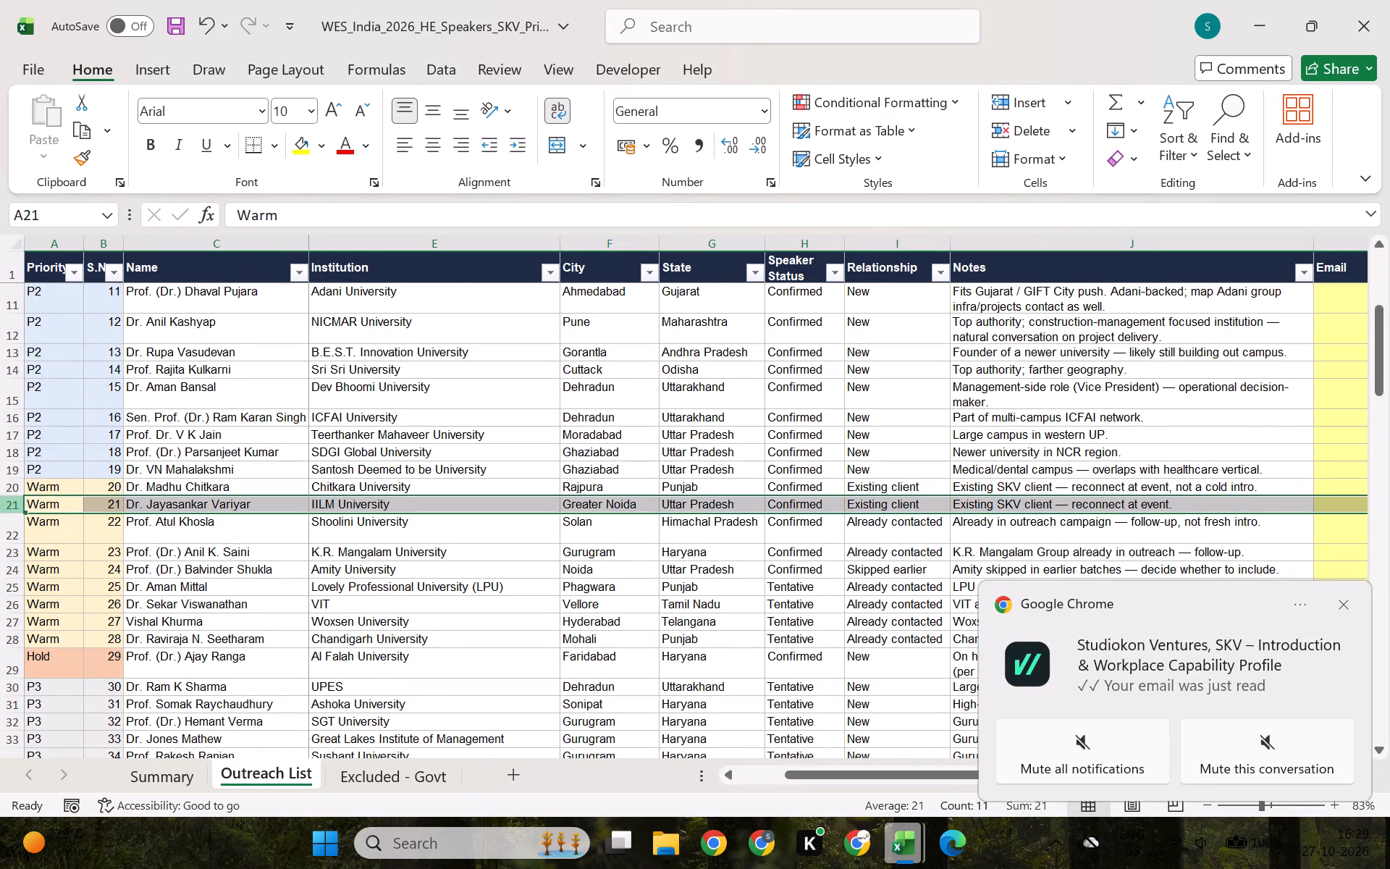
right_click(22, 505)
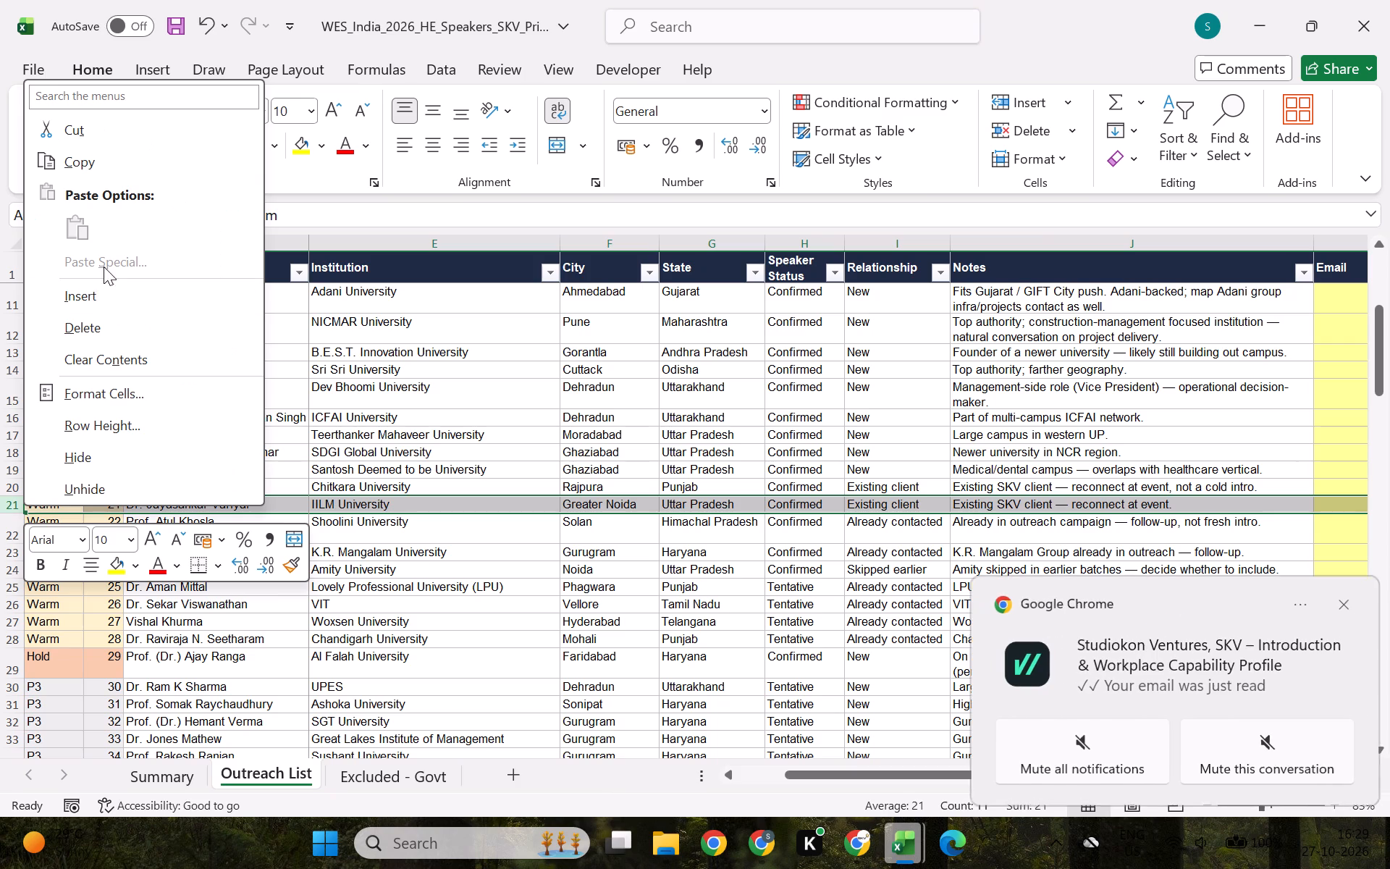
left_click(80, 322)
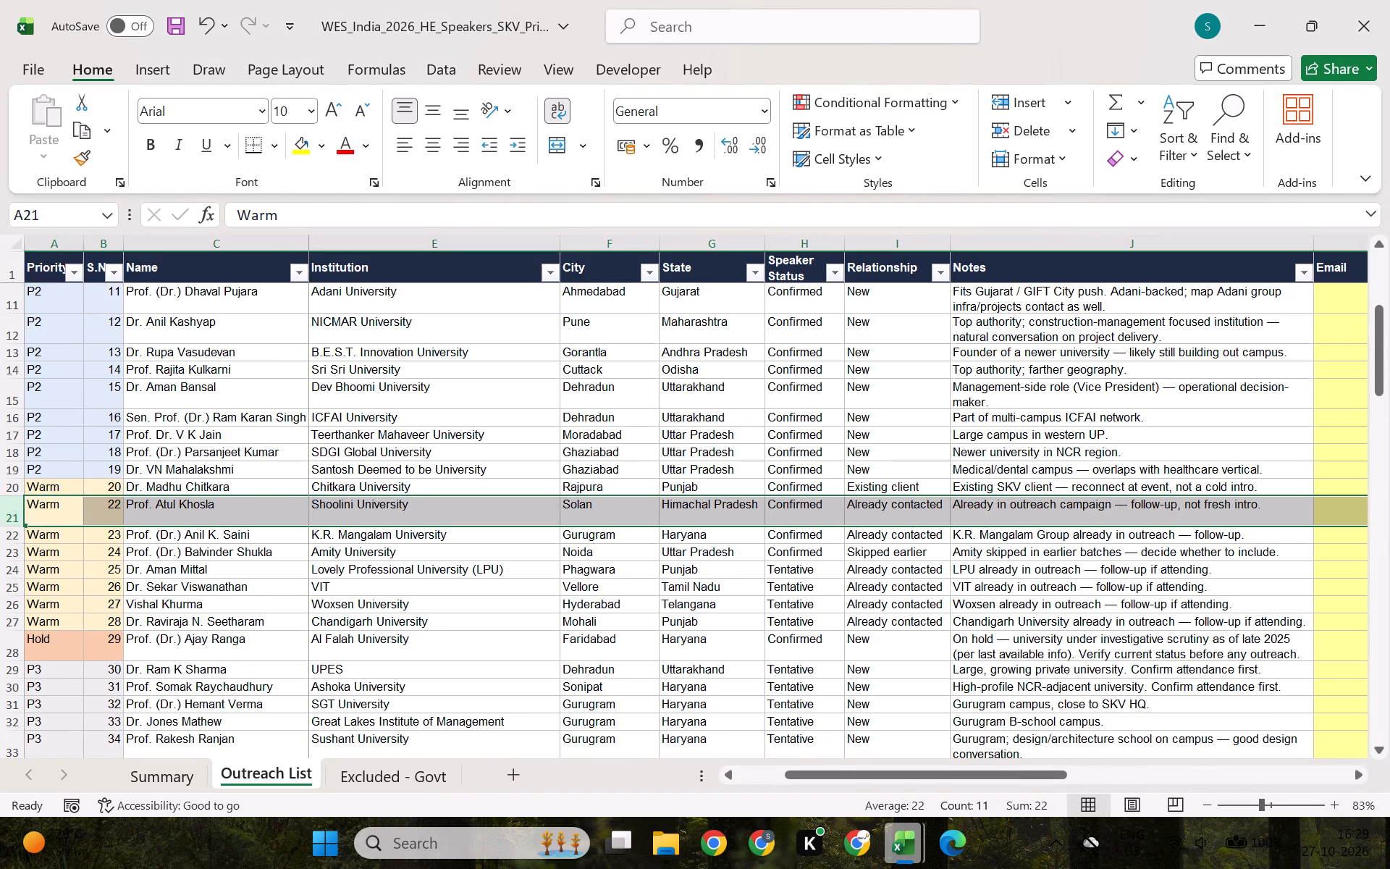
Delete the Amity University row from the Warm group on the Outreach List sheet.
left_click(5, 554)
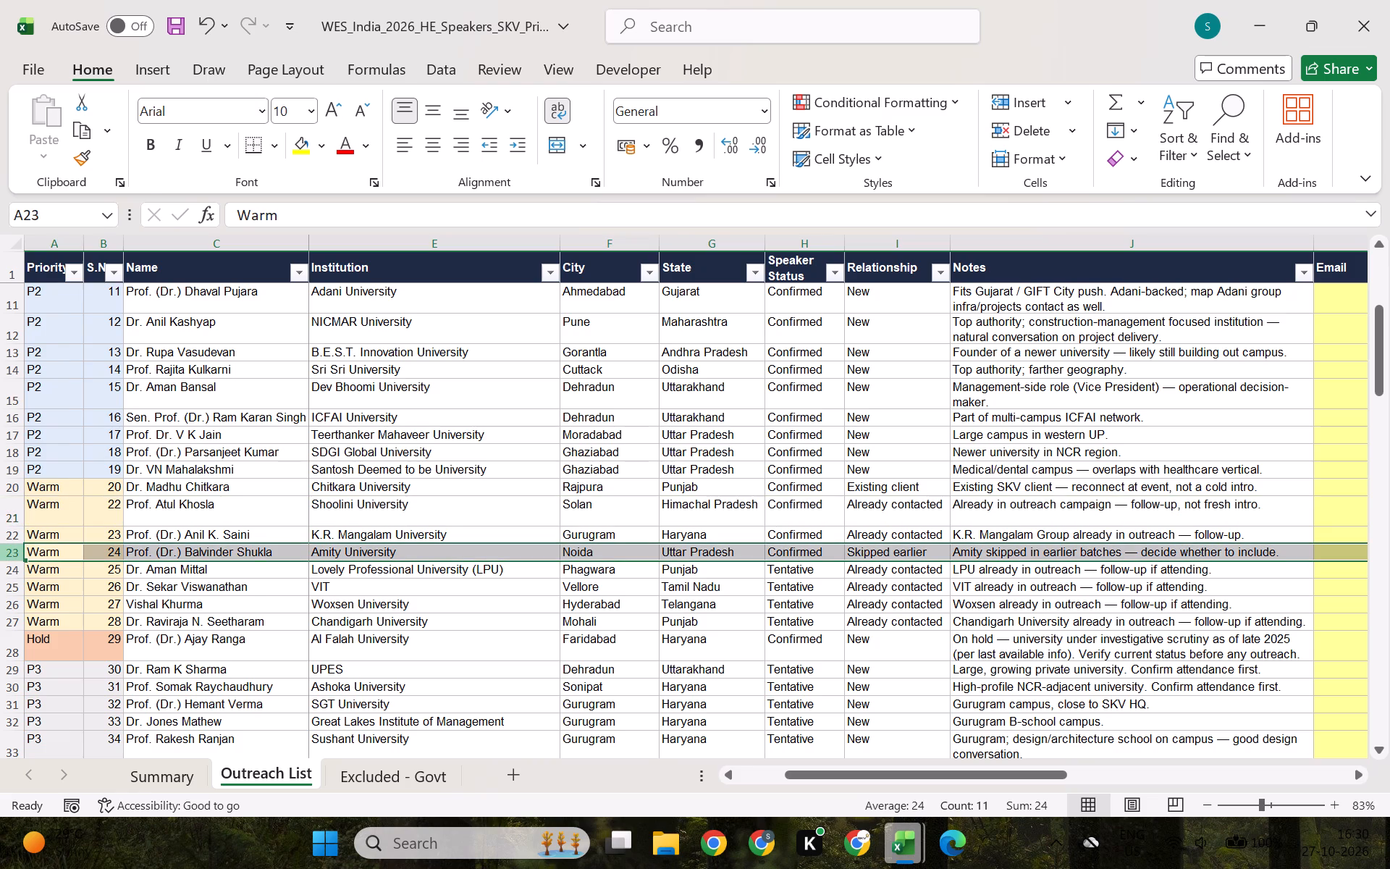
right_click(5, 554)
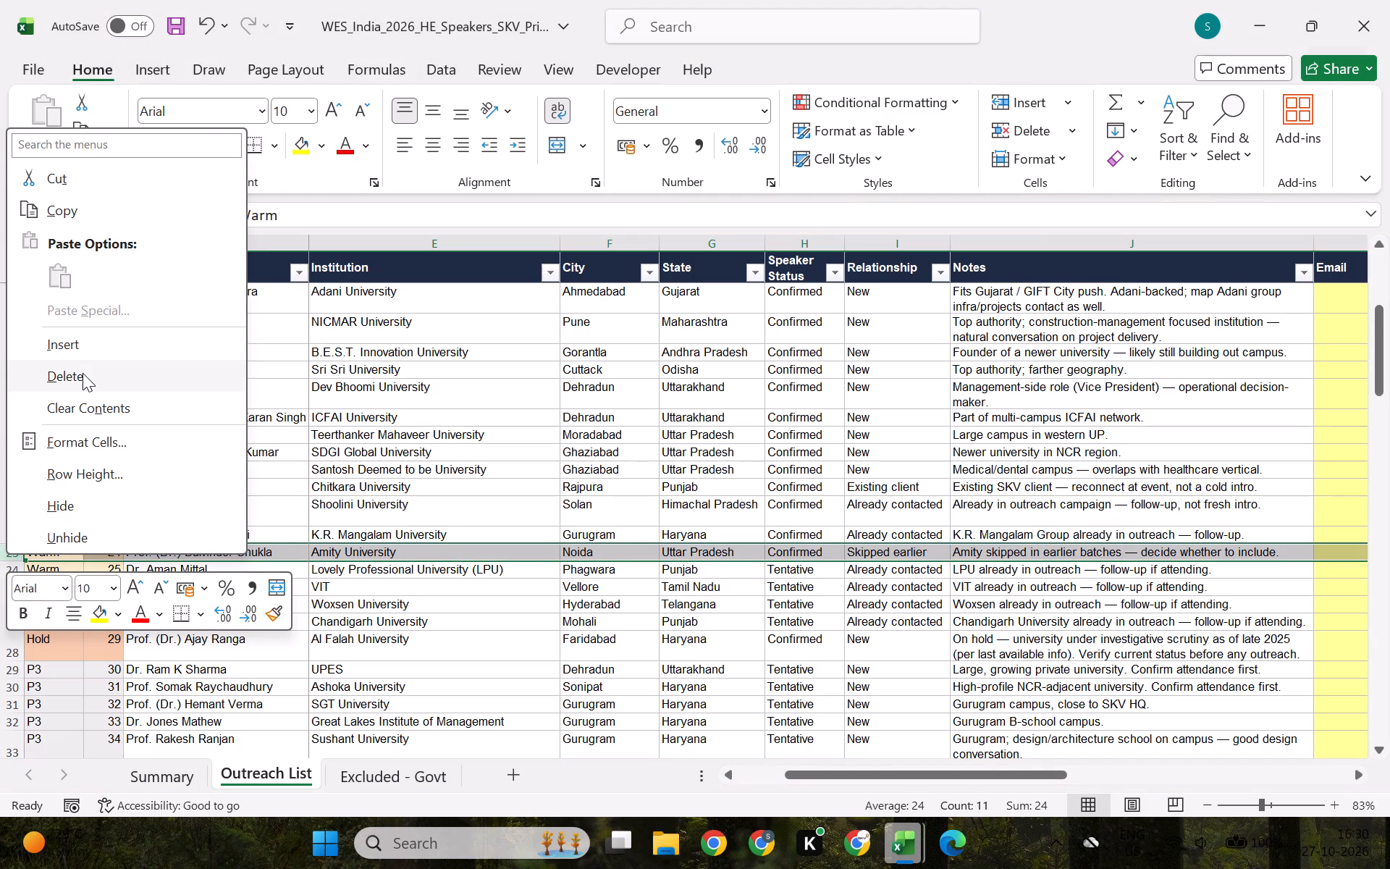
left_click(83, 373)
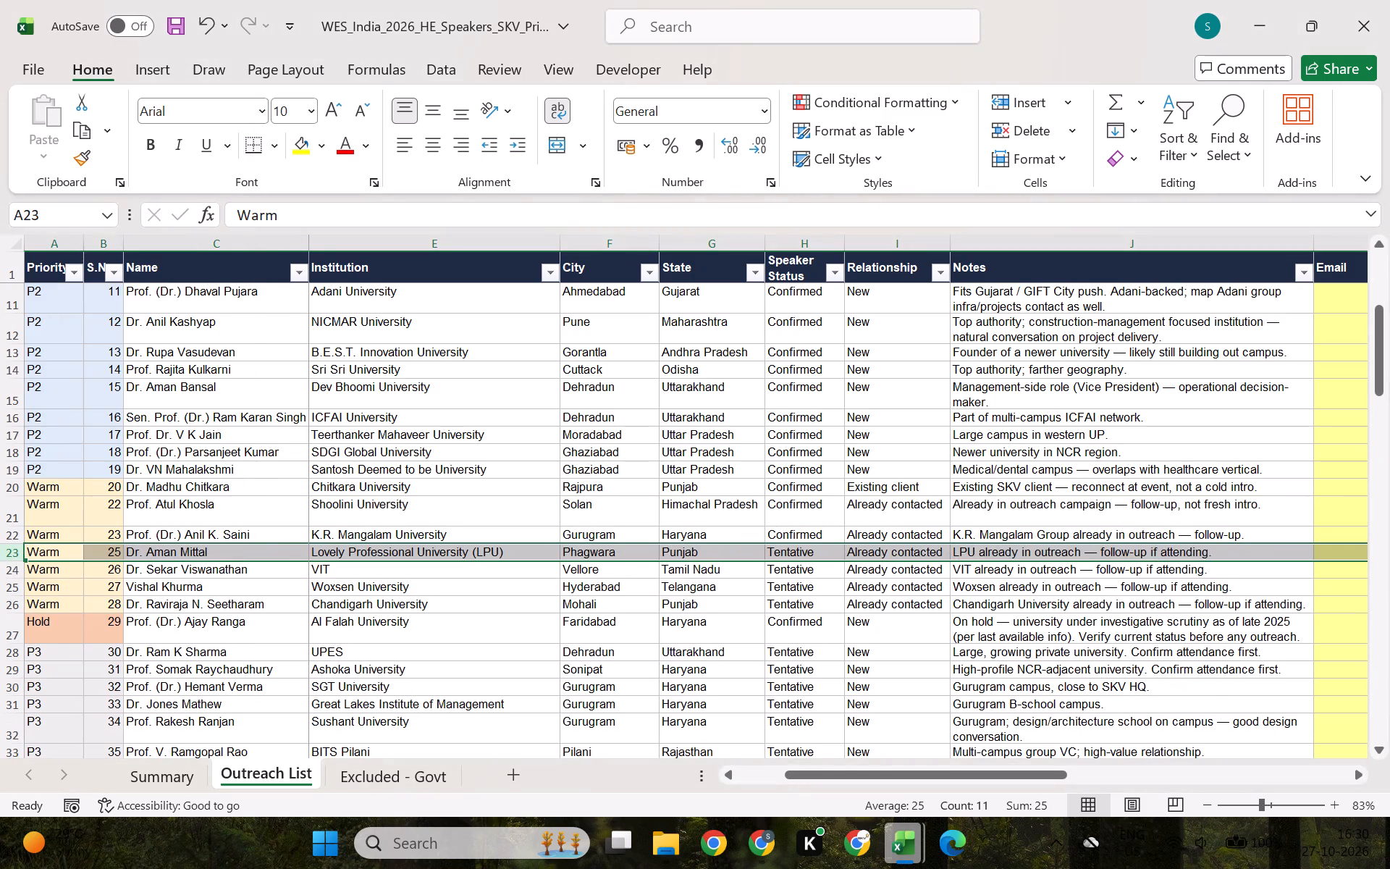
Review the remaining Warm, Hold and P3 institutions and their notes on the Outreach List sheet for further rows to remove.
scroll(444, 582, "down", 2)
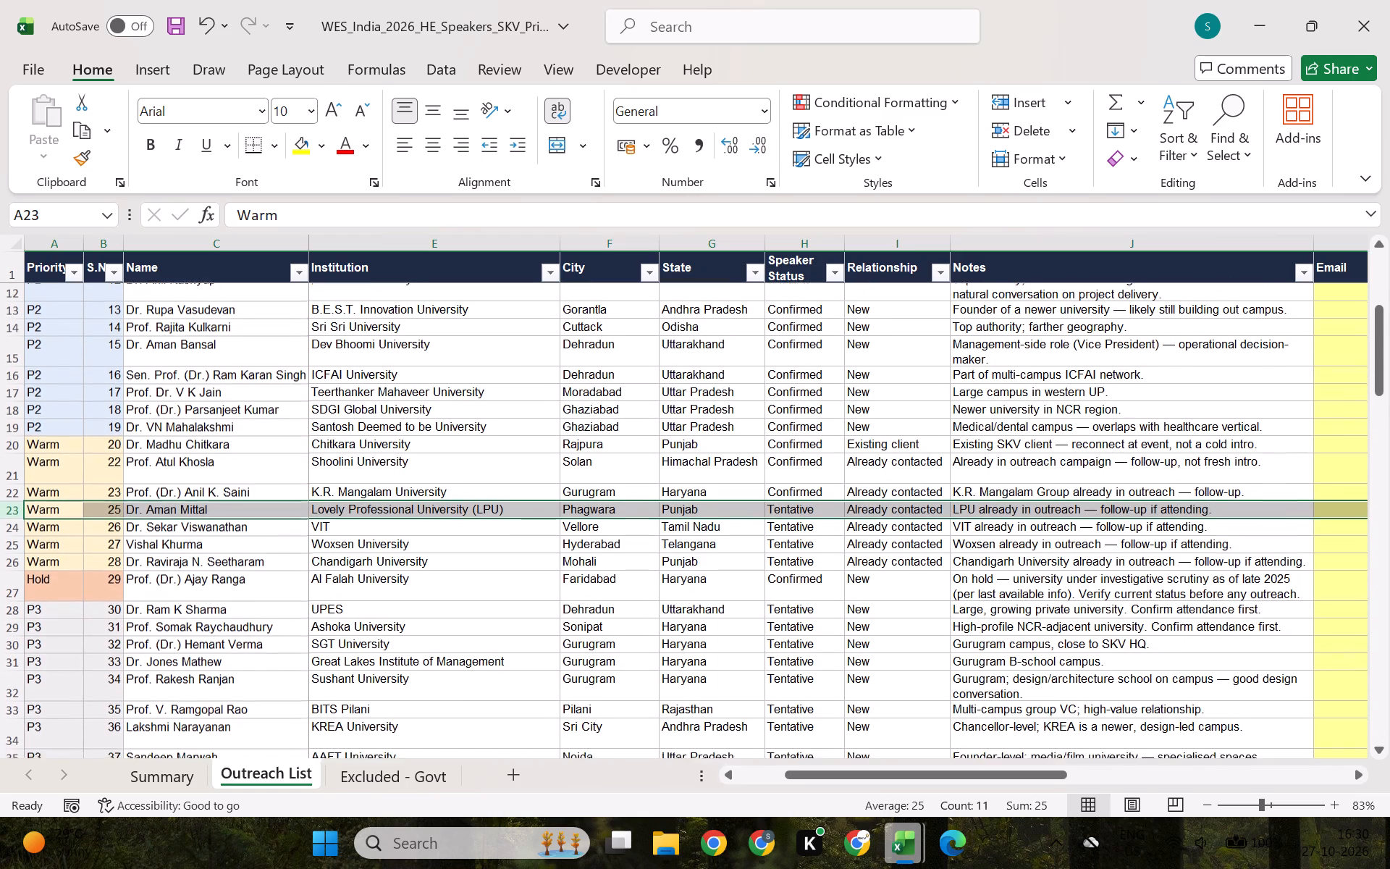
scroll(444, 582, "down", 1)
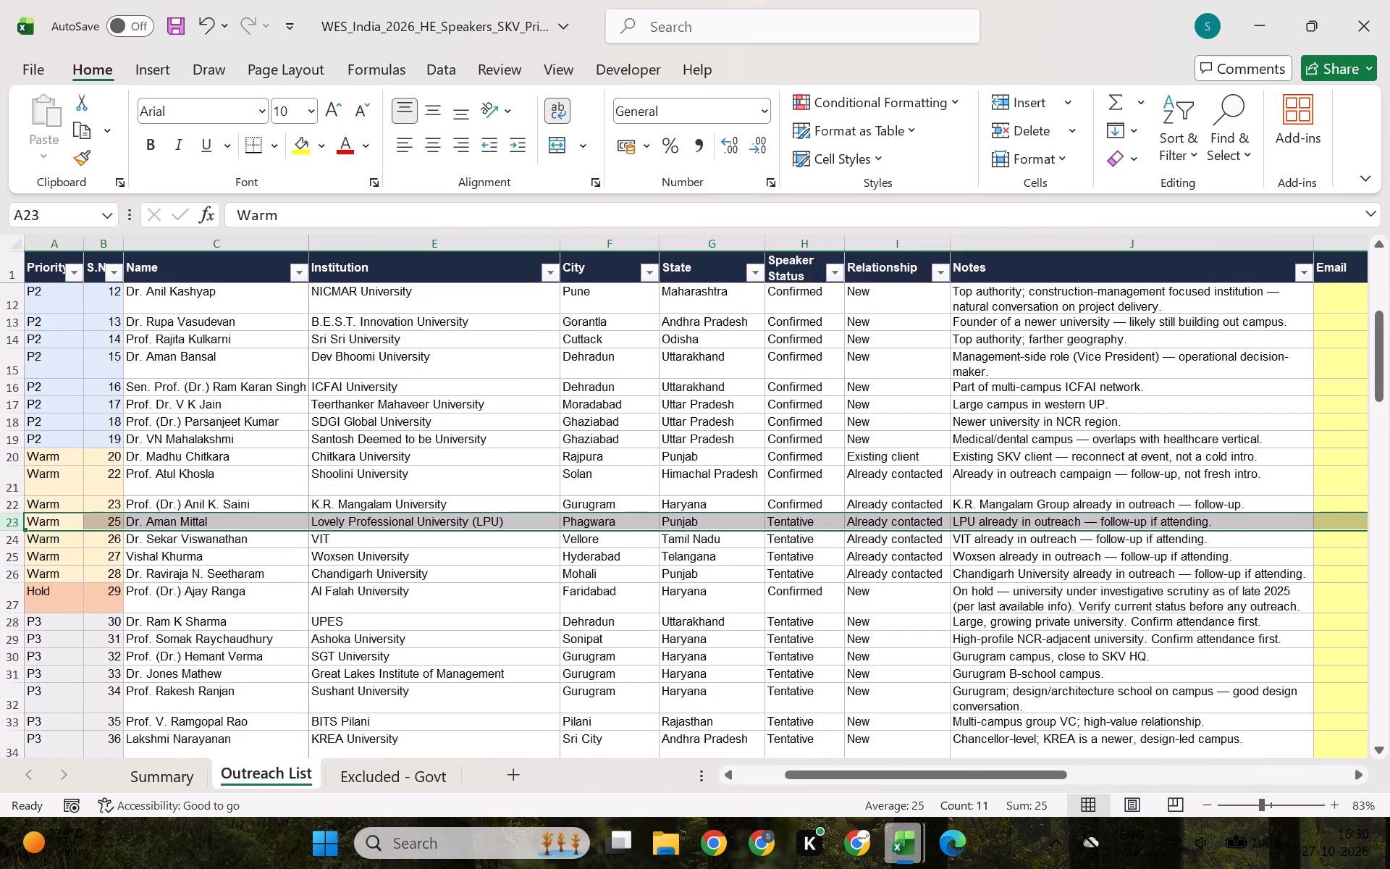
scroll(444, 582, "down", 2)
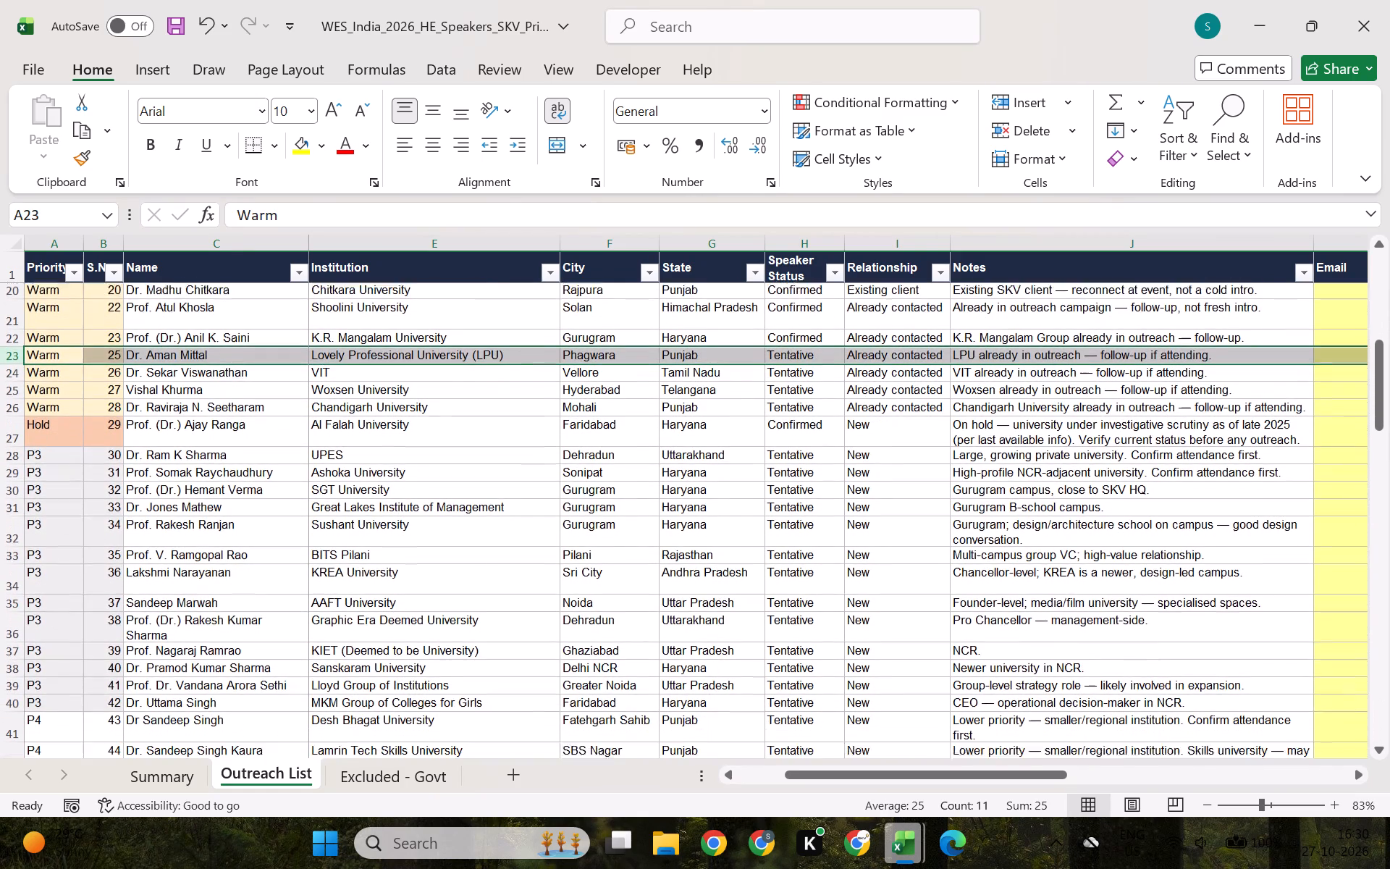
scroll(444, 582, "down", 1)
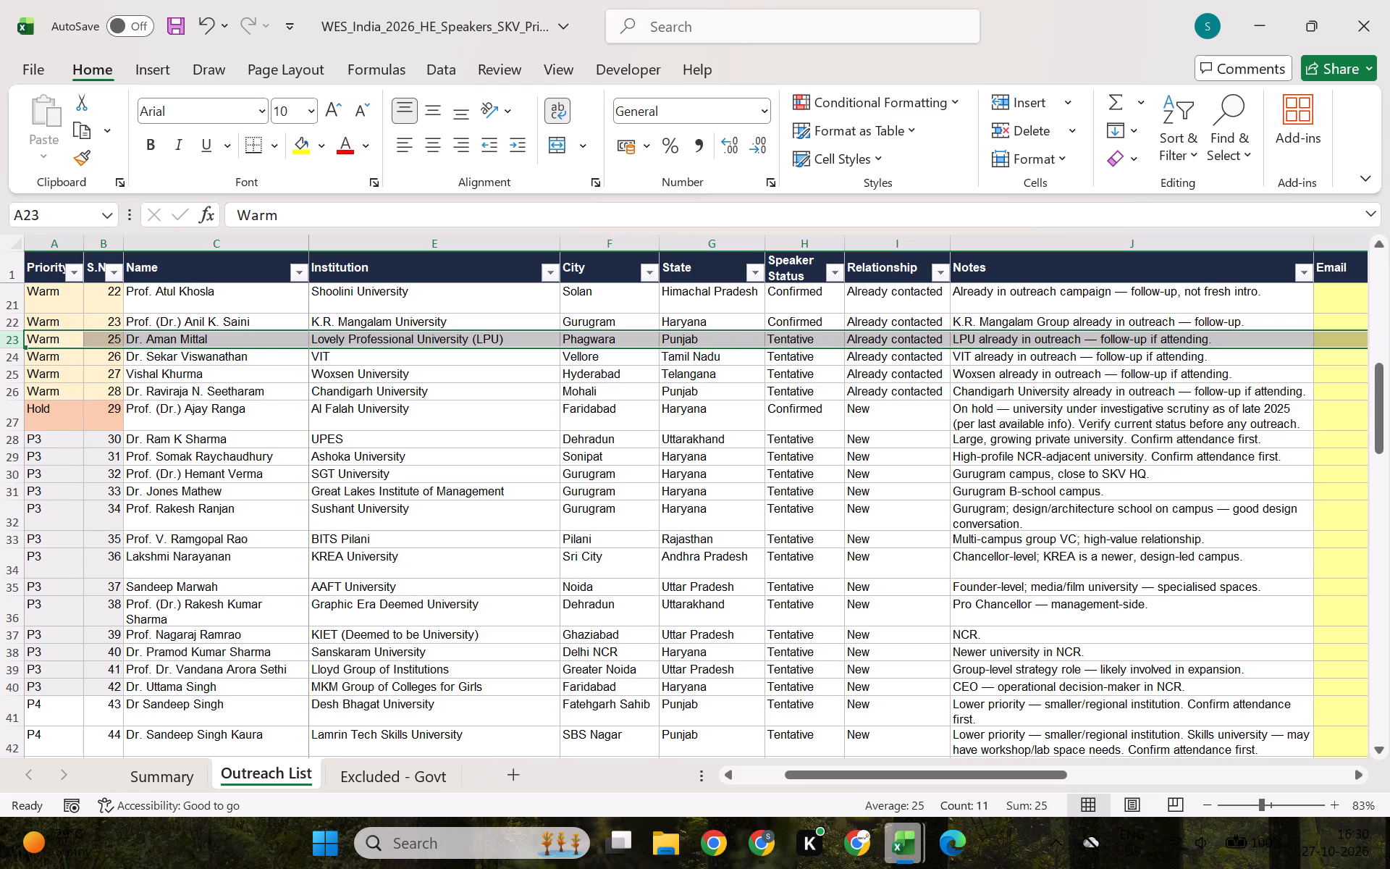
scroll(774, 459, "down", 3)
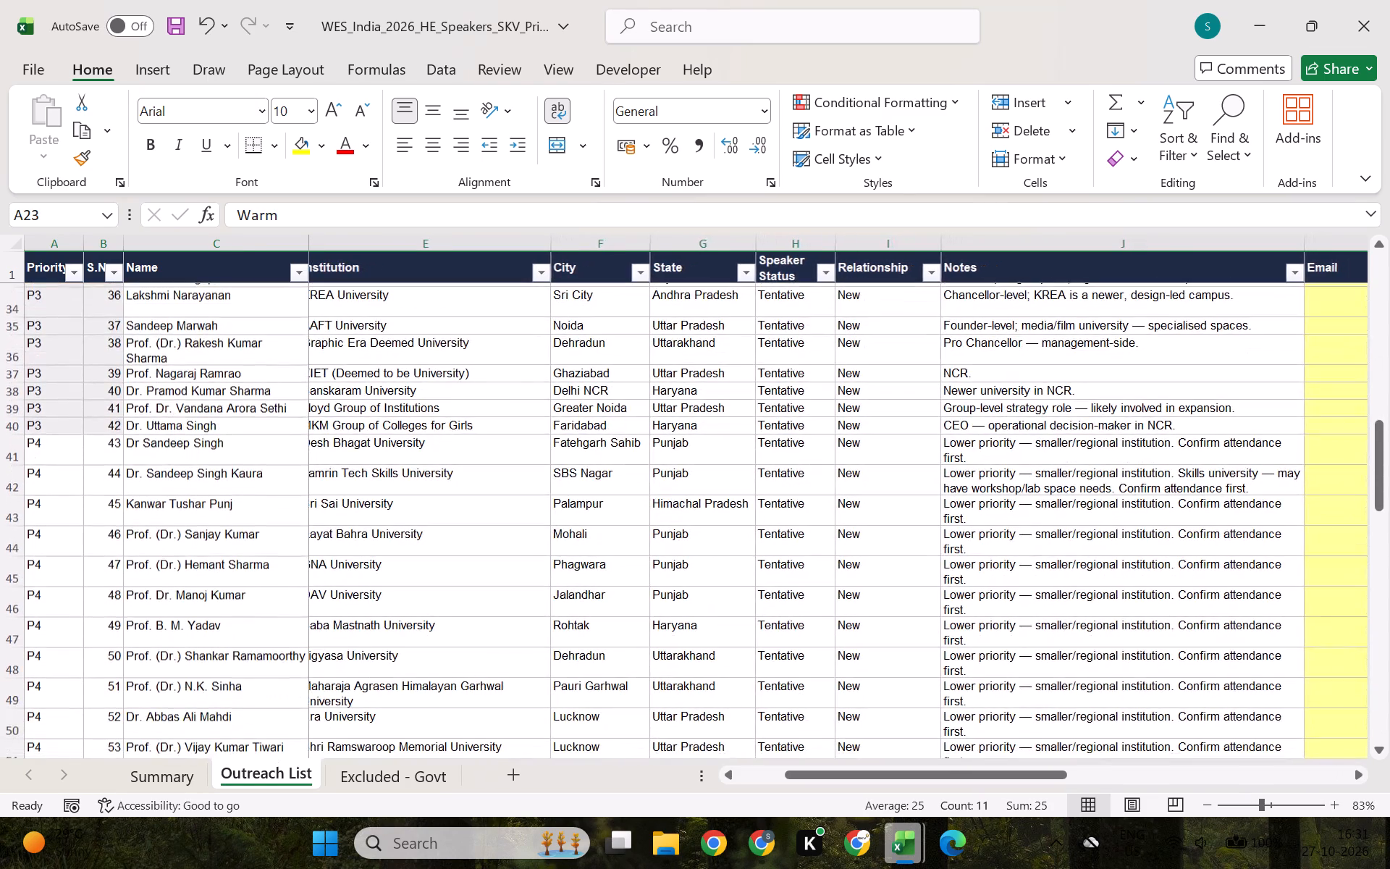
scroll(774, 459, "down", 1)
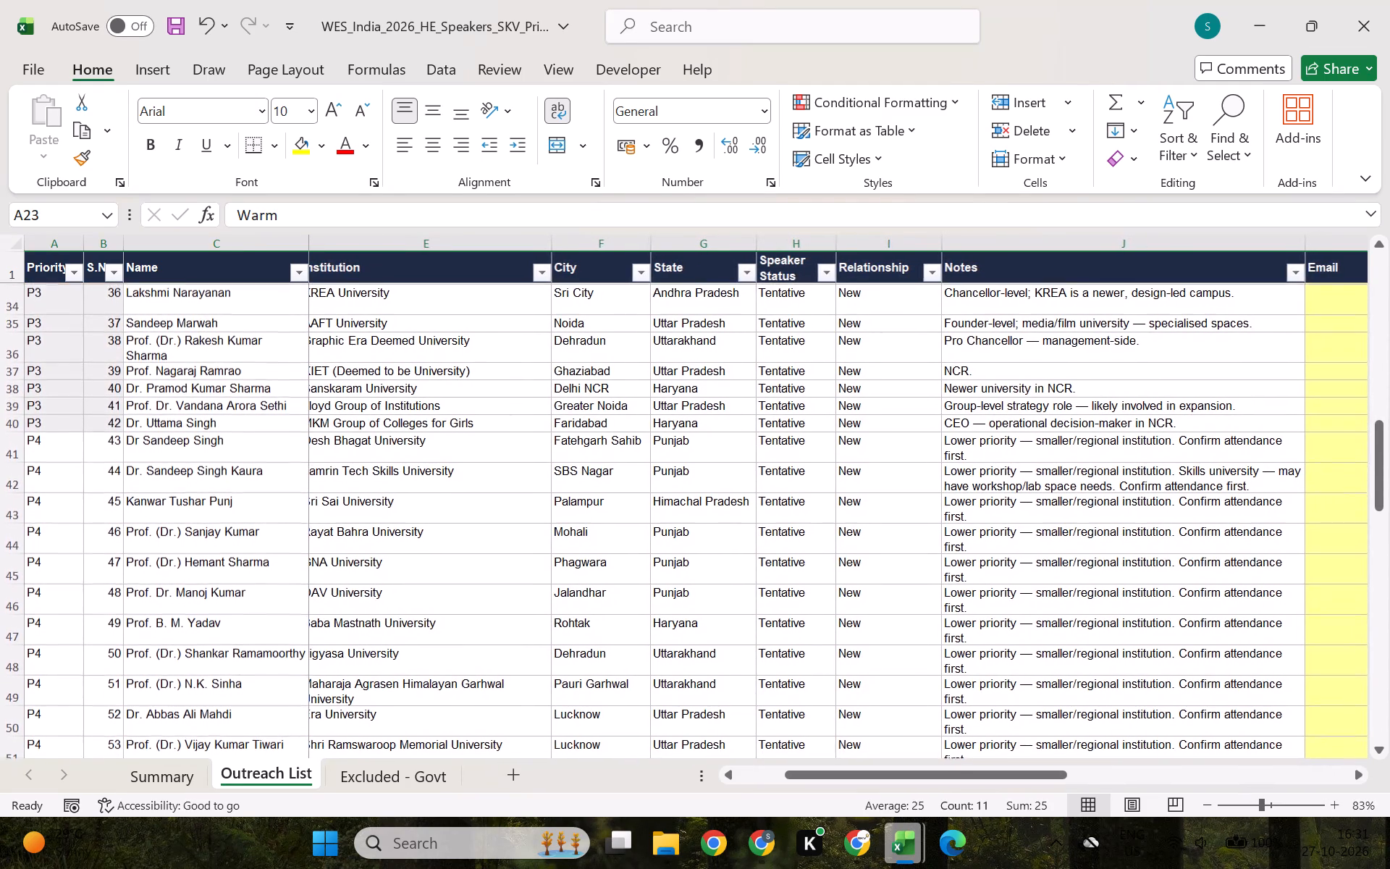
Examine the P4 institutions on the Outreach List sheet, from Desh Bhagat University onward, against the P3 group above them.
scroll(774, 459, "down", 1)
scroll(774, 459, "right", 1)
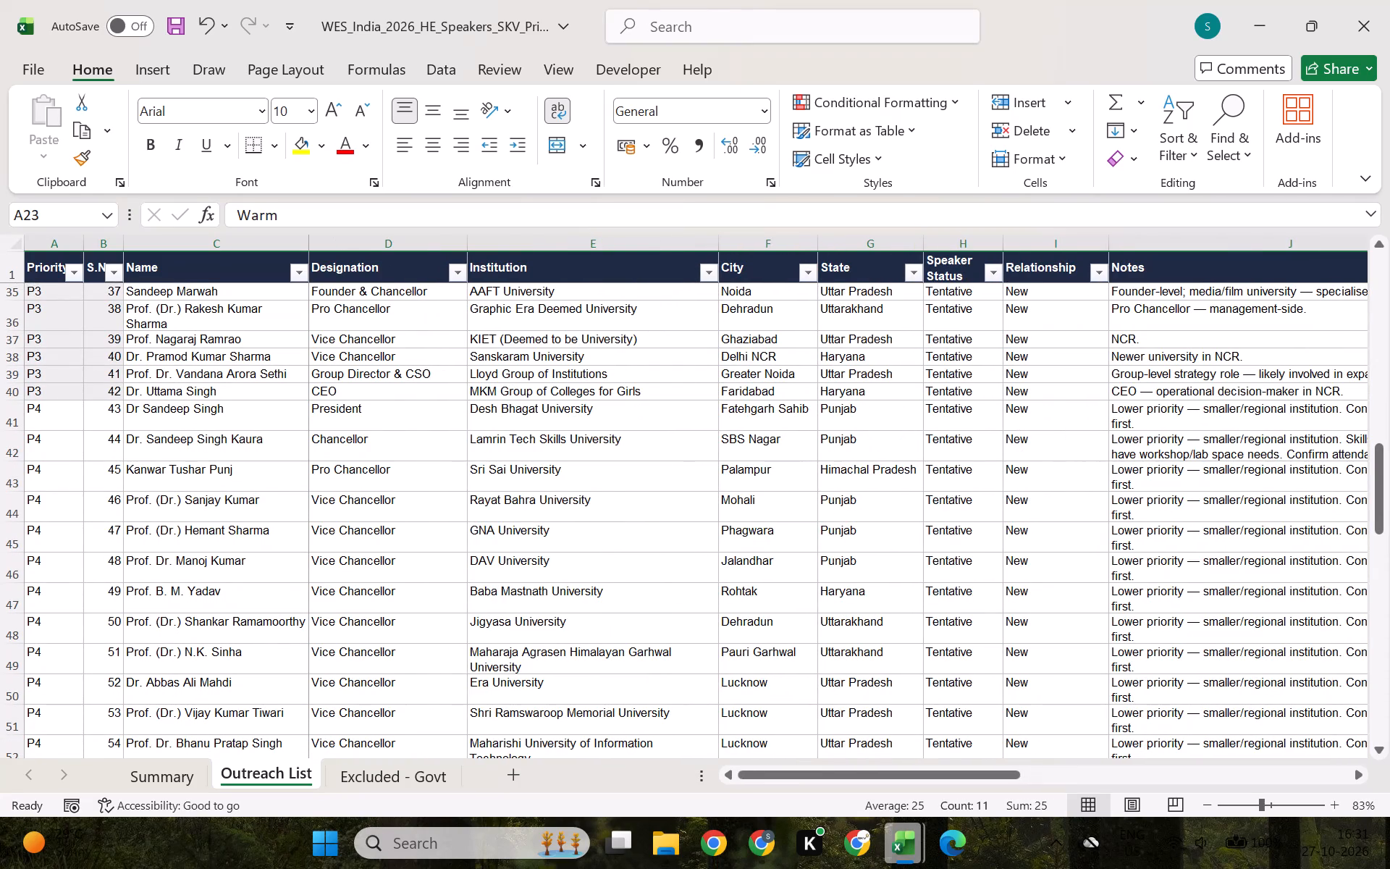
scroll(704, 568, "left", 1)
scroll(704, 568, "down", 1)
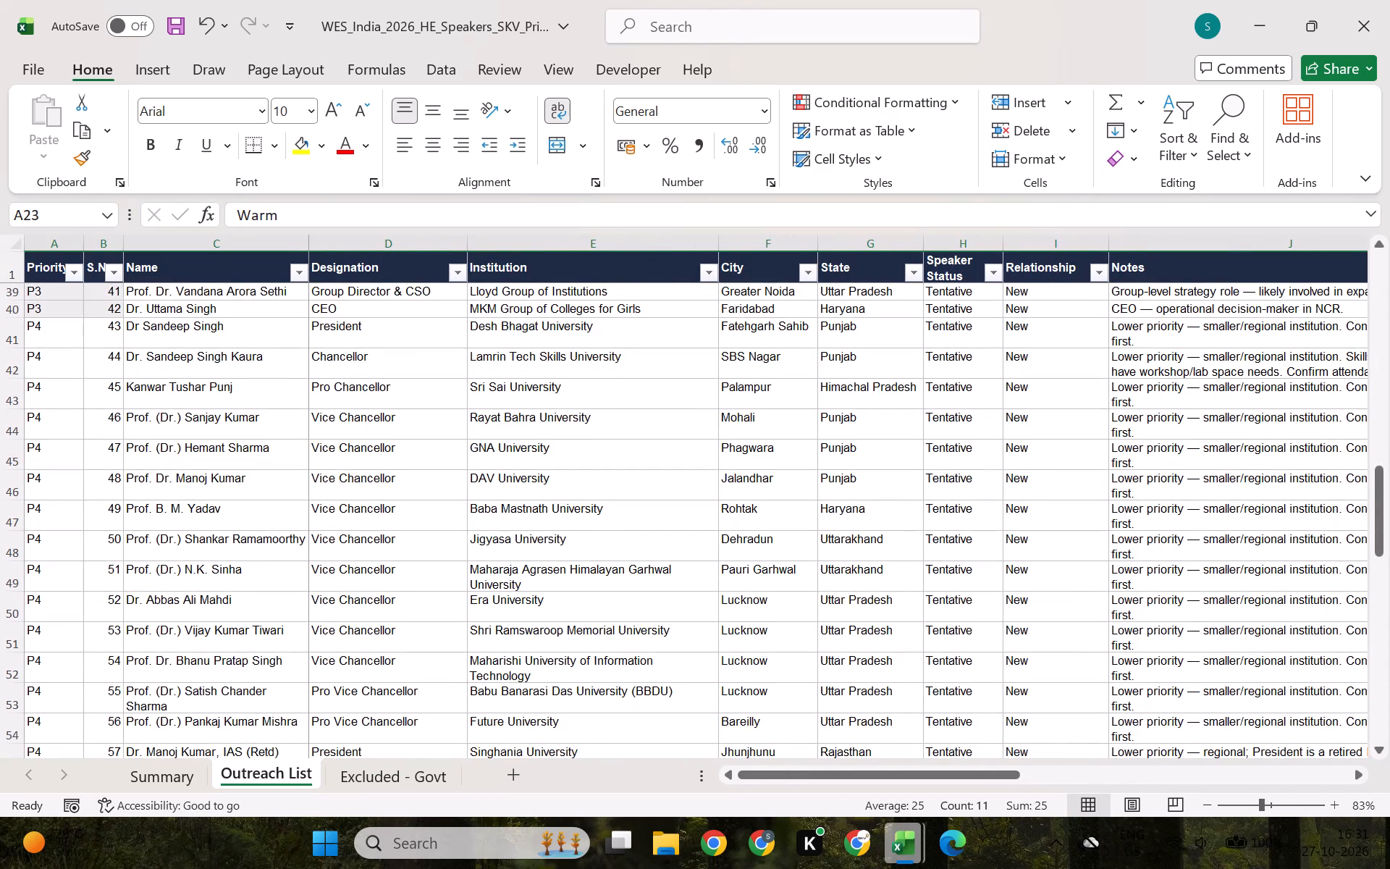
scroll(704, 568, "down", 1)
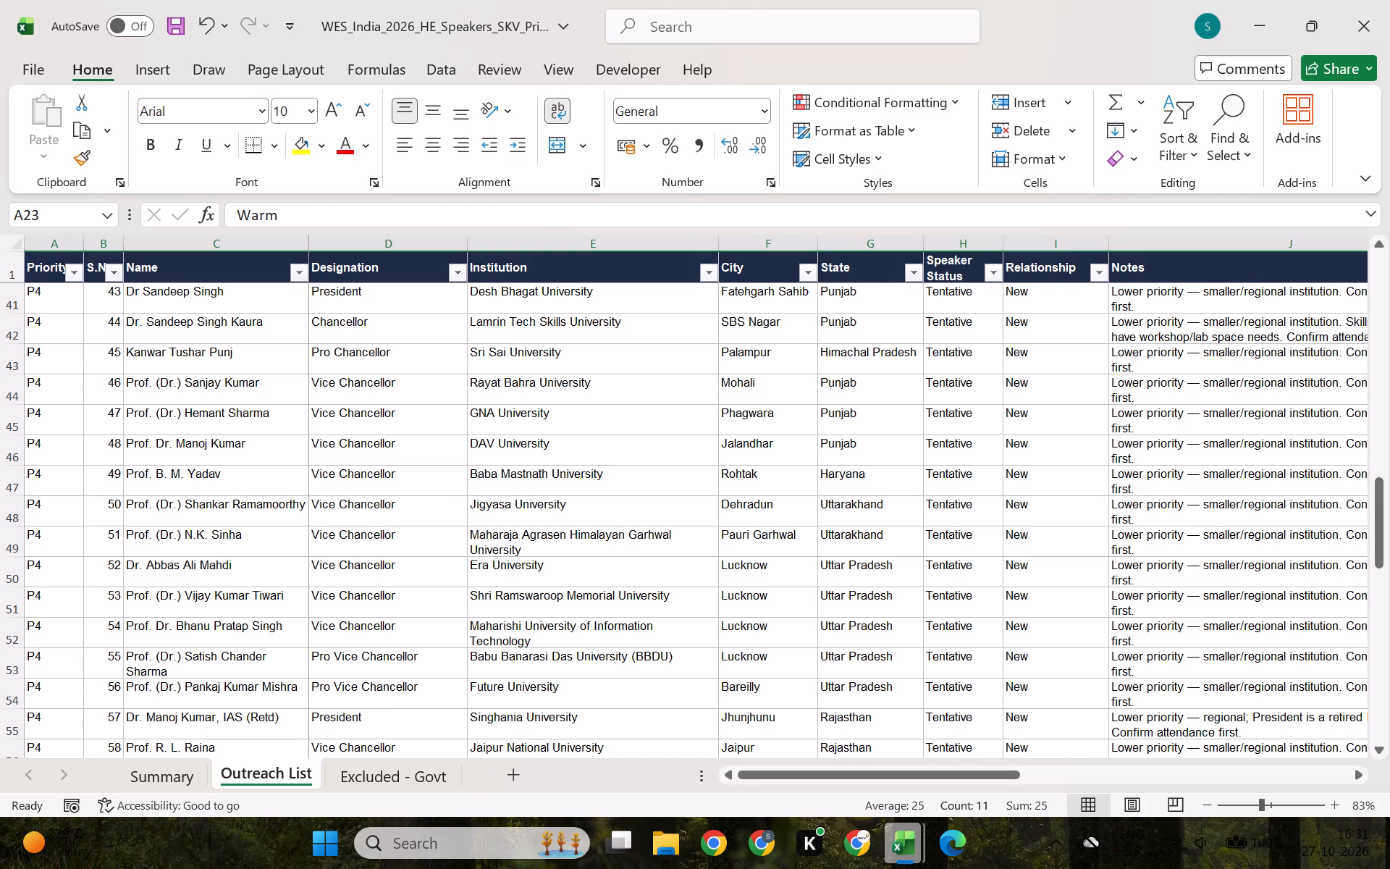
scroll(1179, 505, "up", 2)
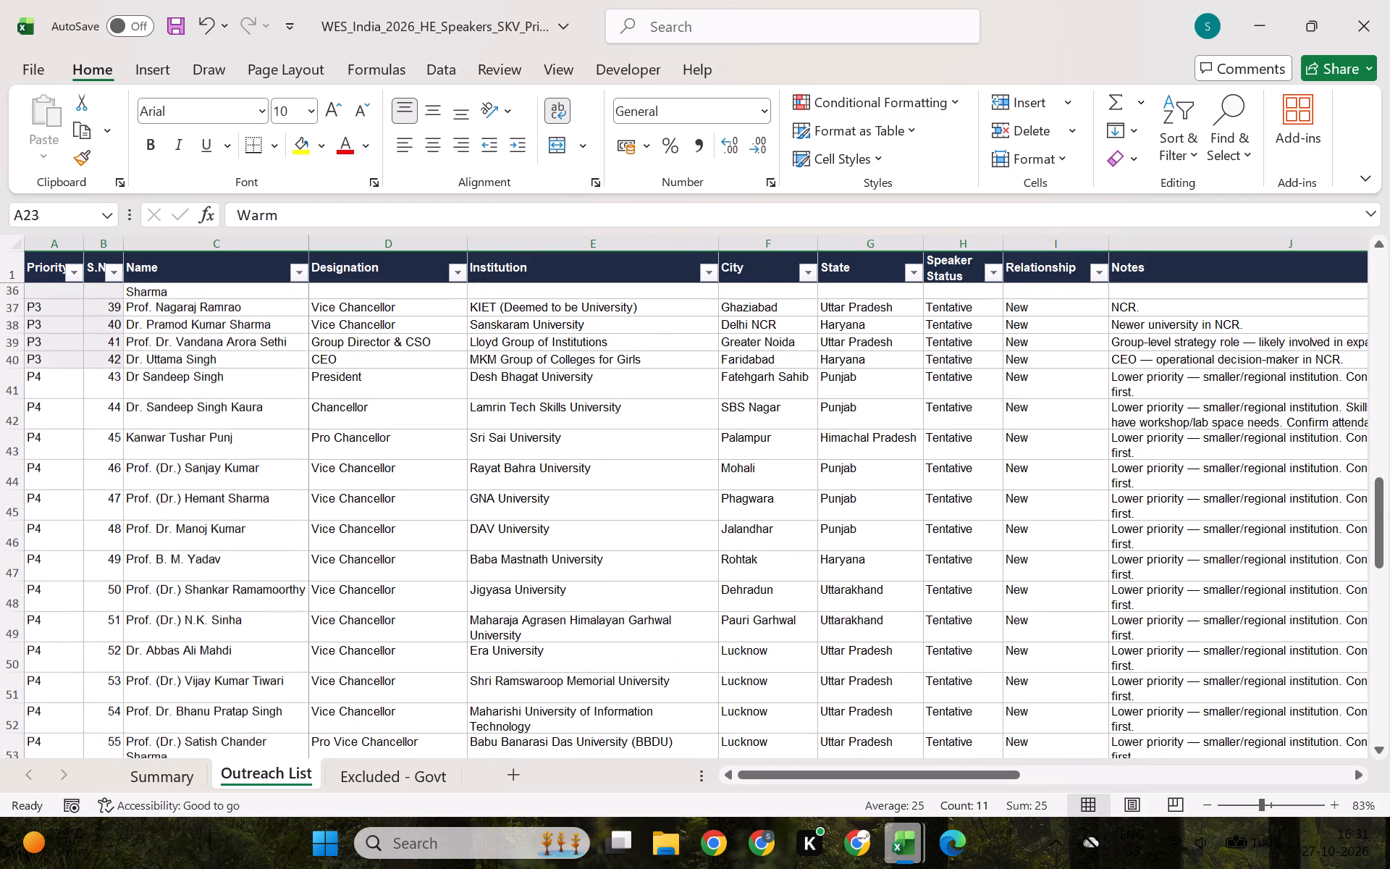
scroll(1179, 505, "up", 2)
scroll(1179, 505, "down", 1)
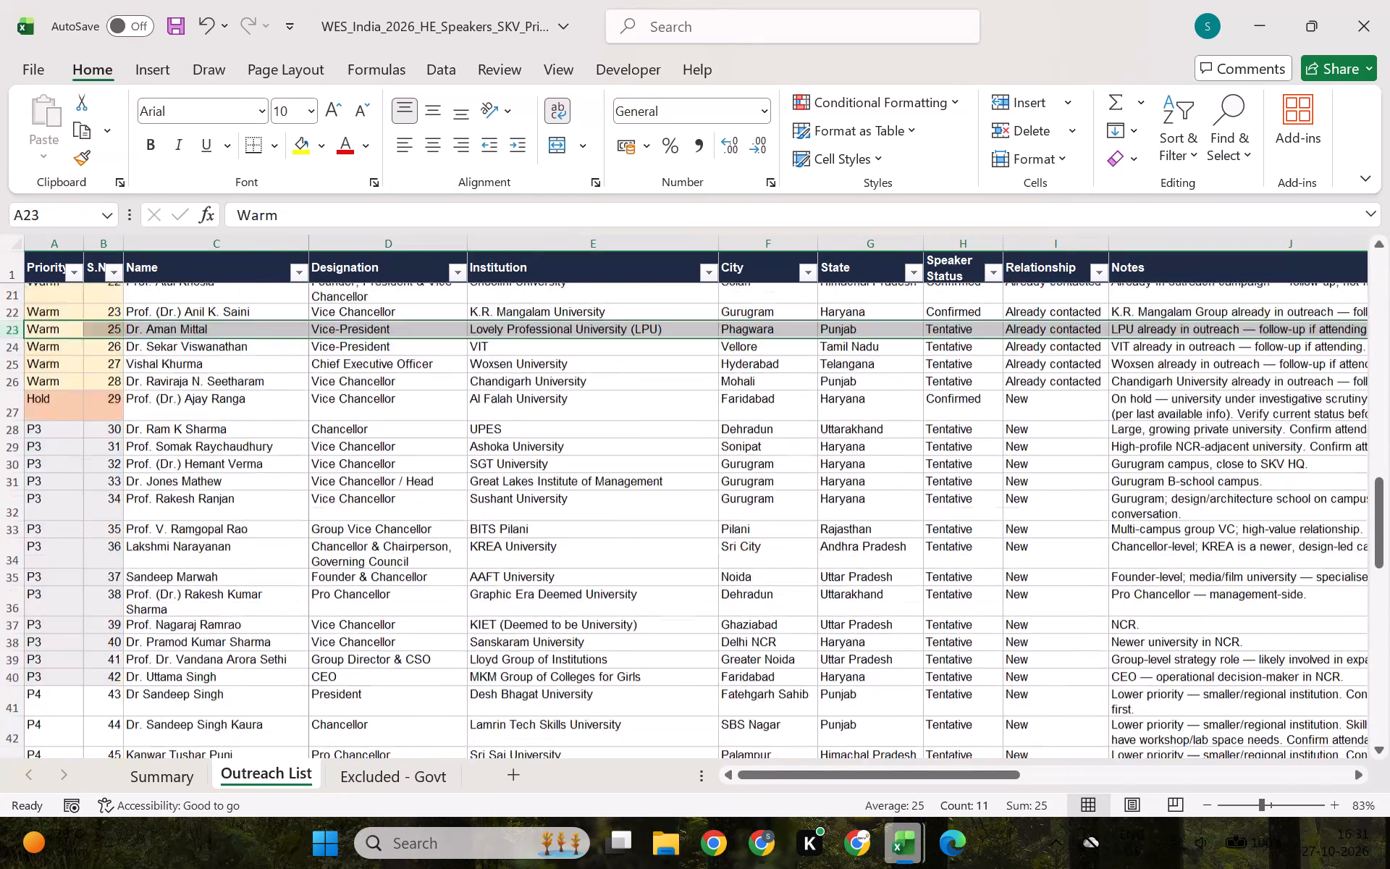
scroll(1179, 505, "down", 1)
scroll(1179, 505, "up", 1)
scroll(1179, 505, "down", 3)
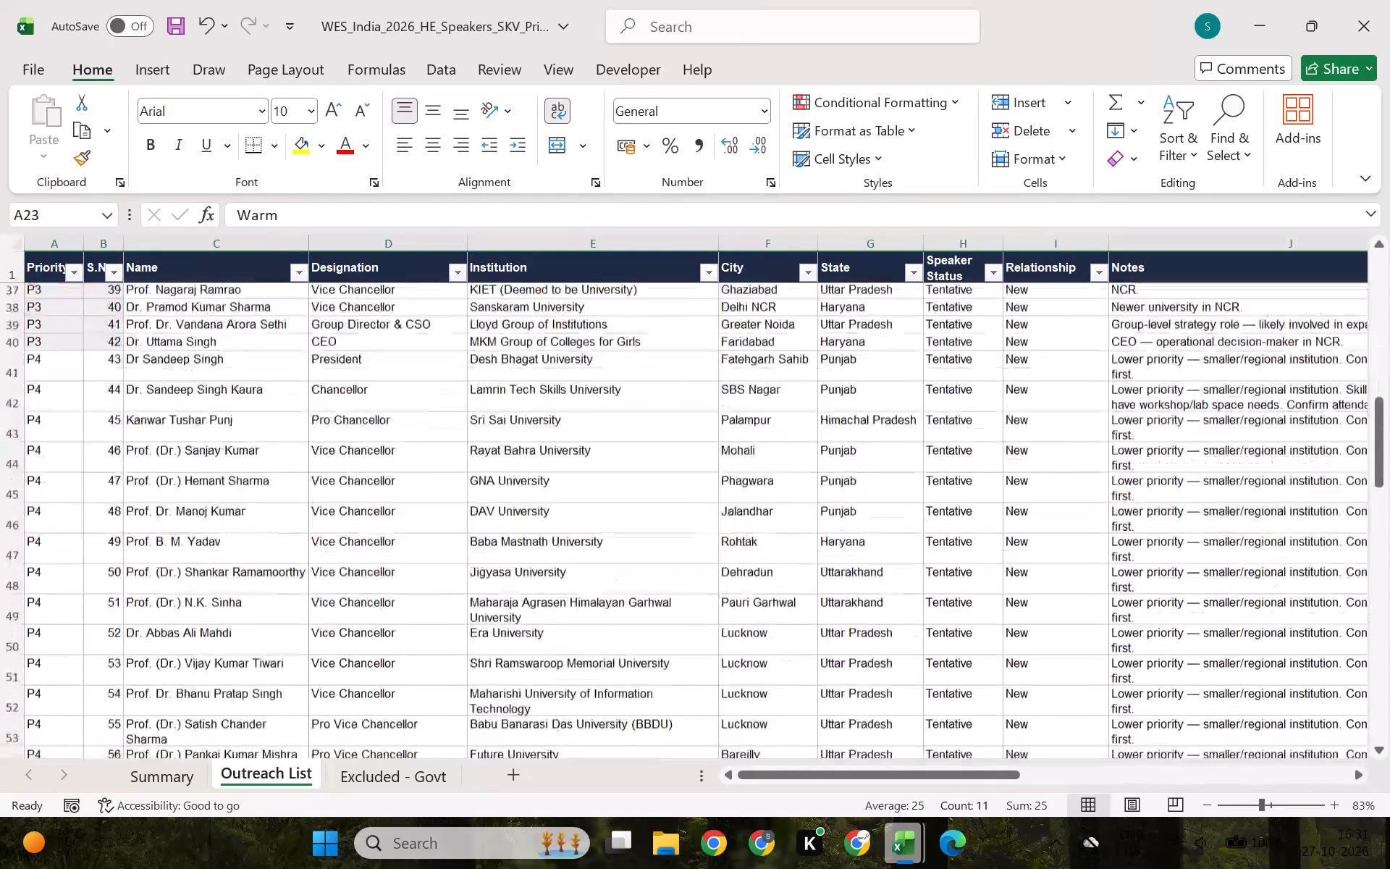
scroll(1179, 505, "down", 3)
scroll(1179, 505, "up", 7)
scroll(1179, 505, "down", 6)
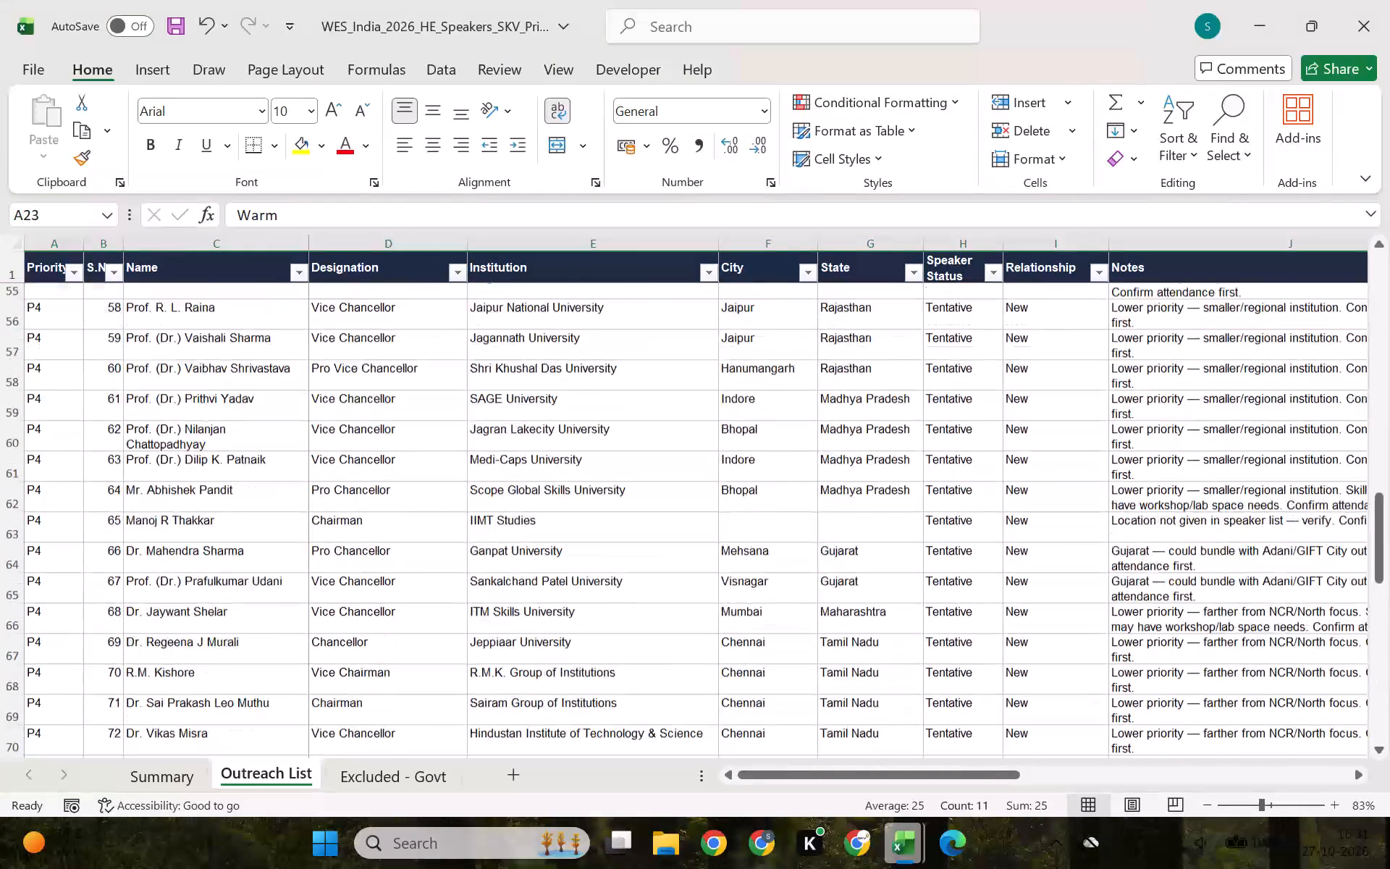
scroll(1179, 505, "down", 6)
scroll(1179, 505, "up", 7)
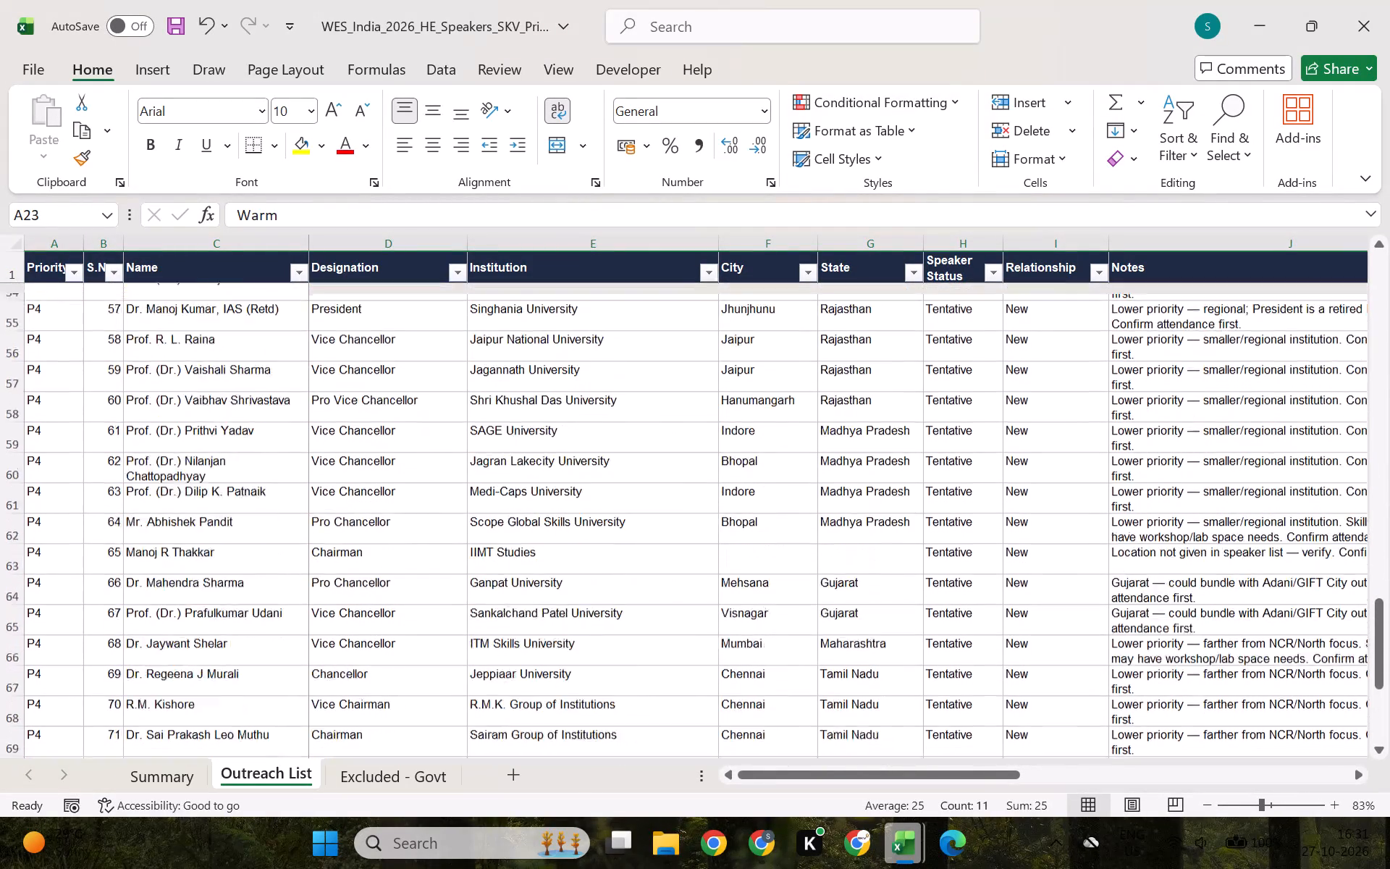
scroll(1179, 505, "up", 2)
scroll(1179, 505, "down", 1)
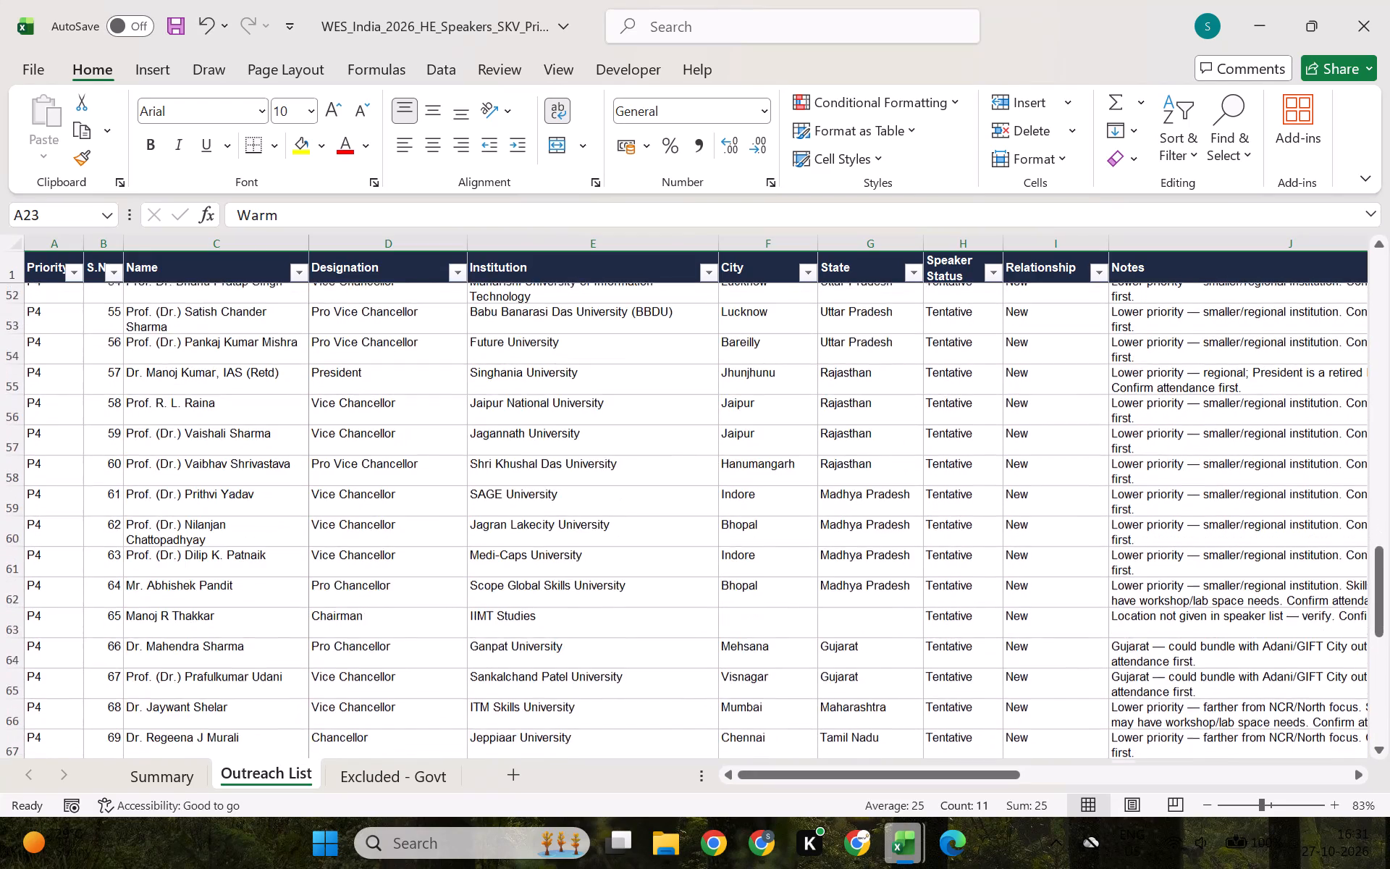
scroll(1008, 515, "up", 1)
scroll(817, 519, "up", 3)
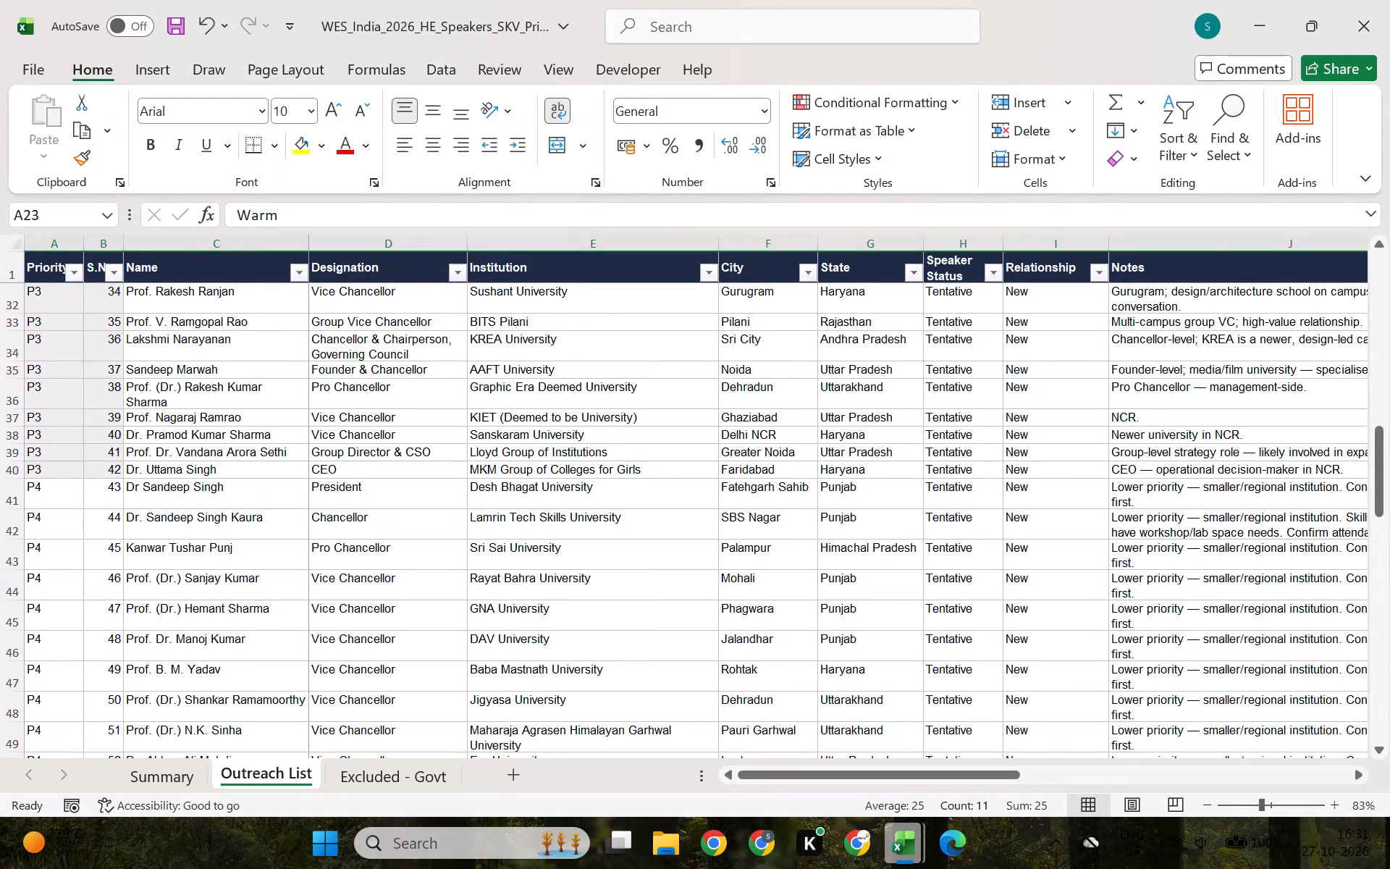
left_click(641, 487)
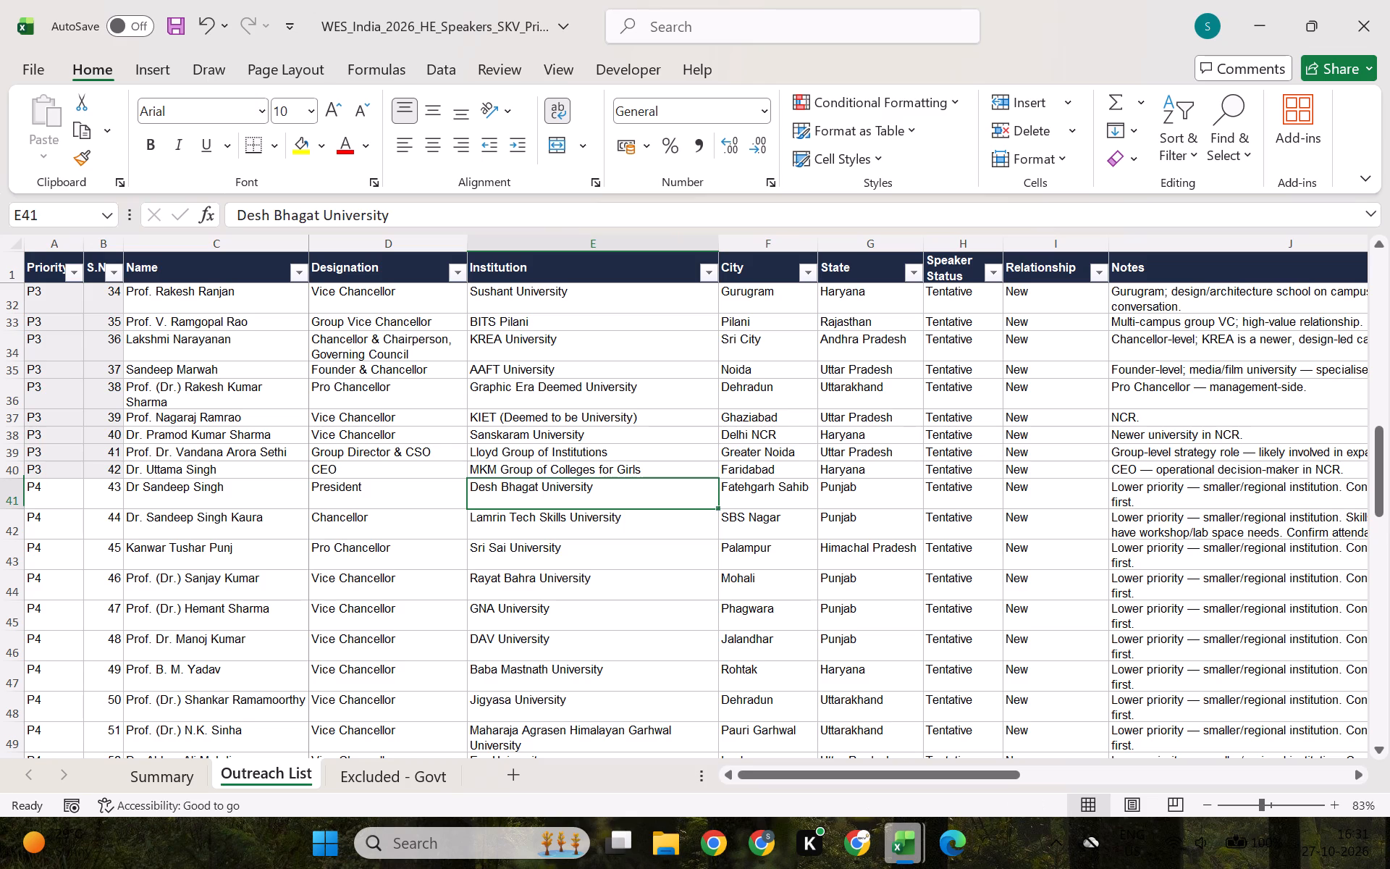
scroll(1098, 570, "down", 1)
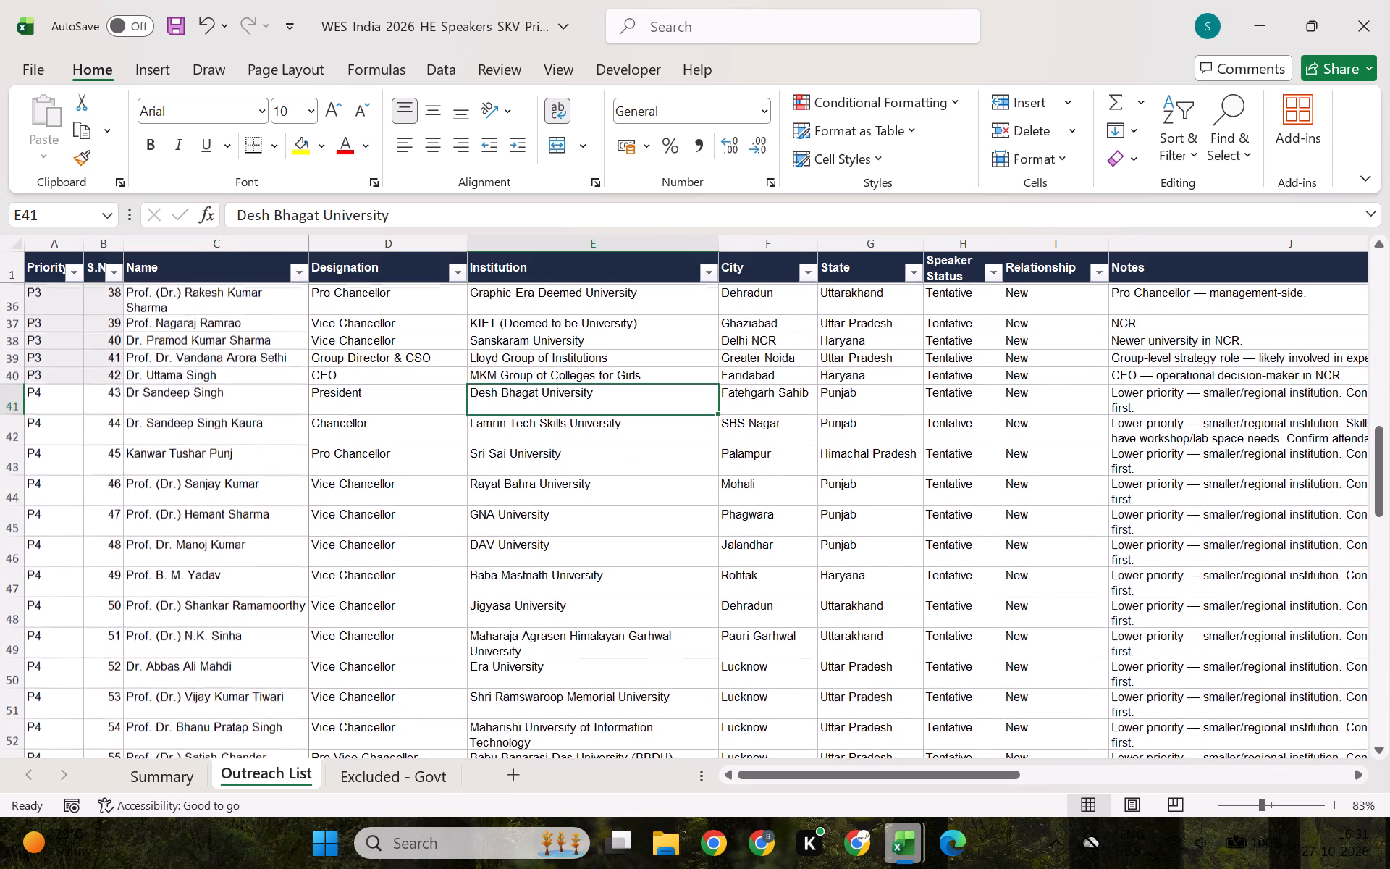
scroll(1098, 570, "down", 1)
scroll(1098, 570, "up", 1)
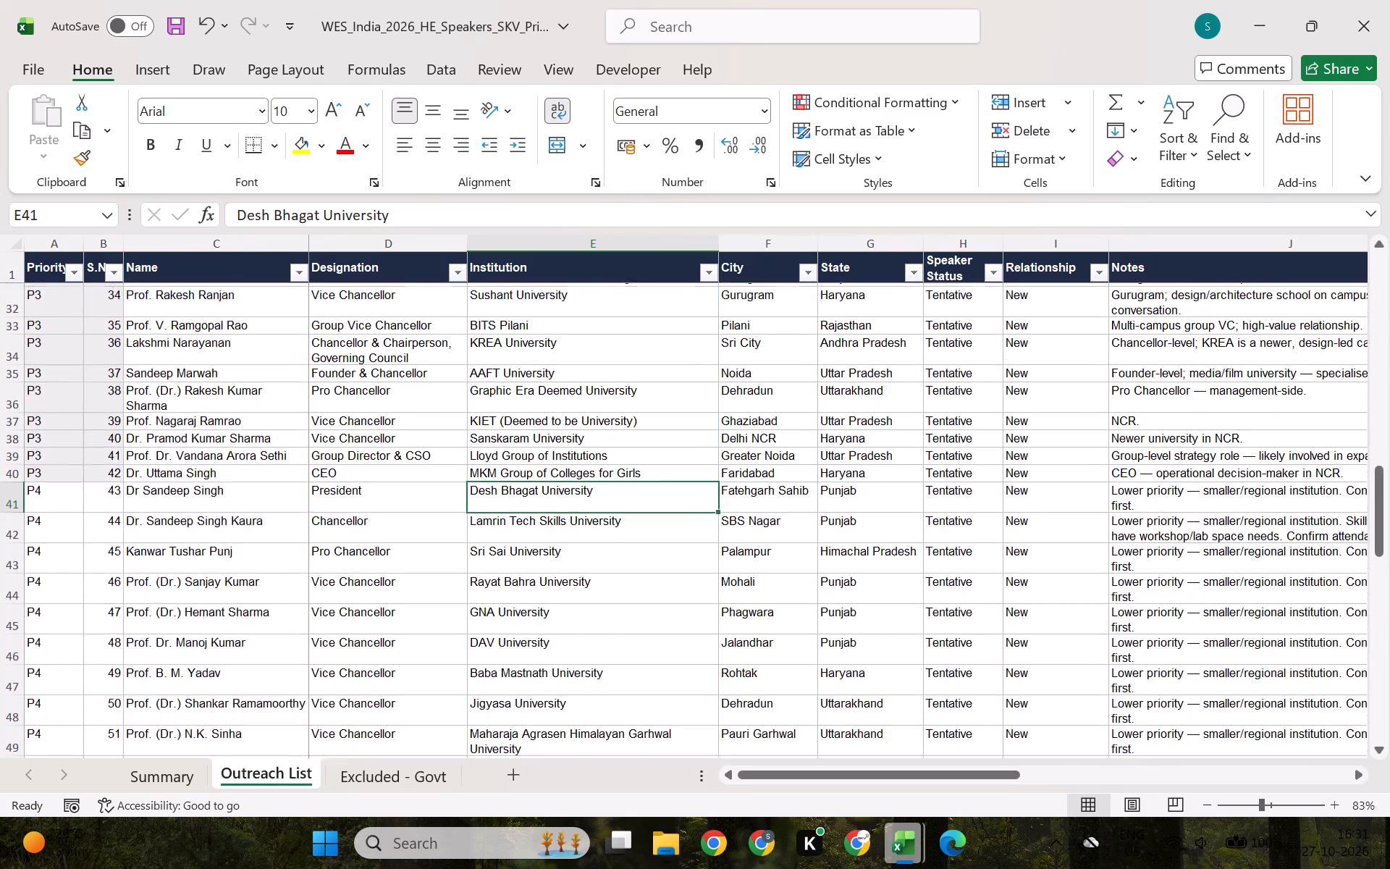
scroll(1098, 570, "up", 1)
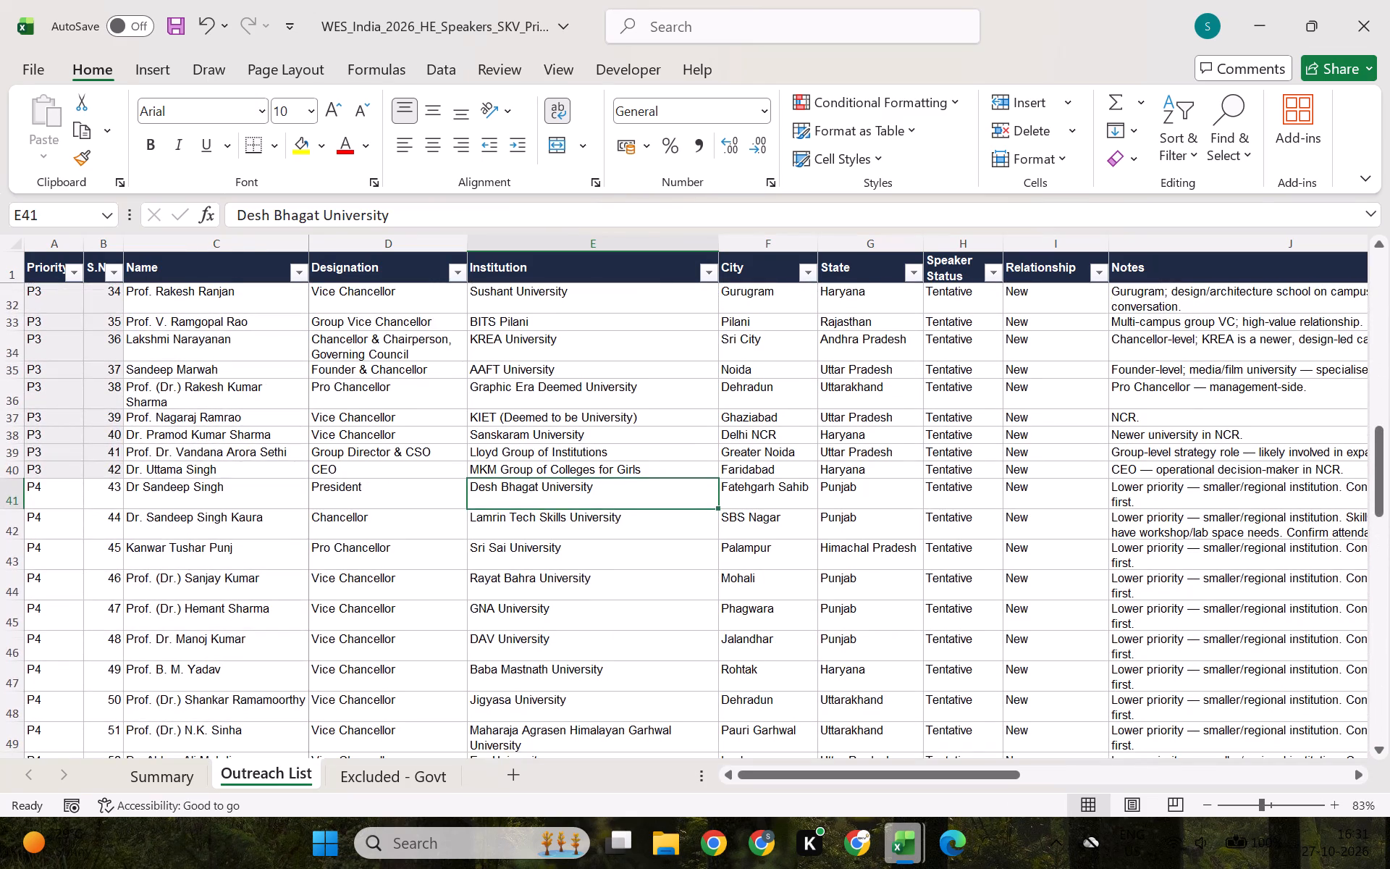
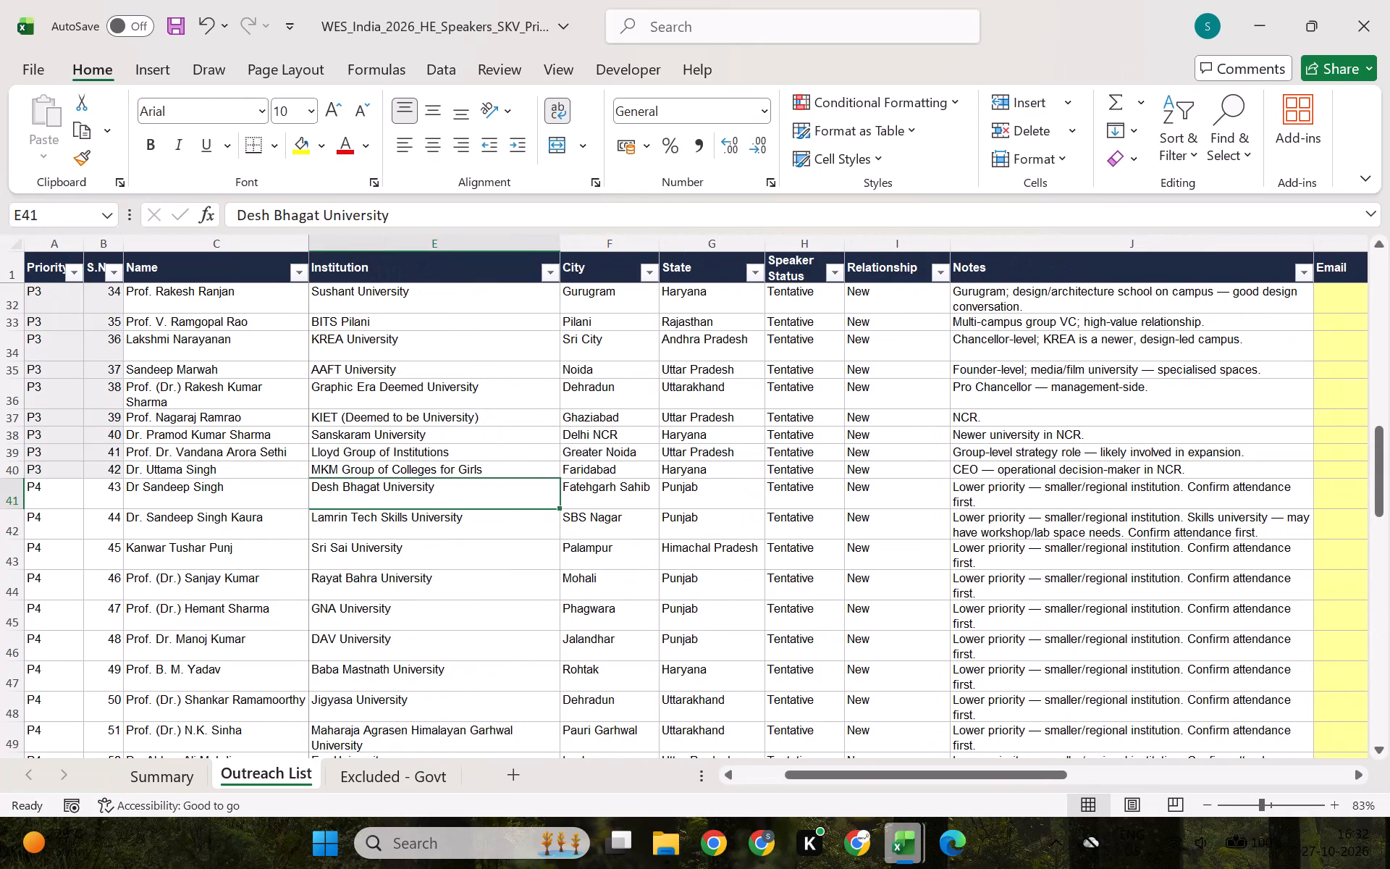
Permanently delete the Excluded - Govt sheet from the workbook.
left_click(420, 772)
right_click(420, 772)
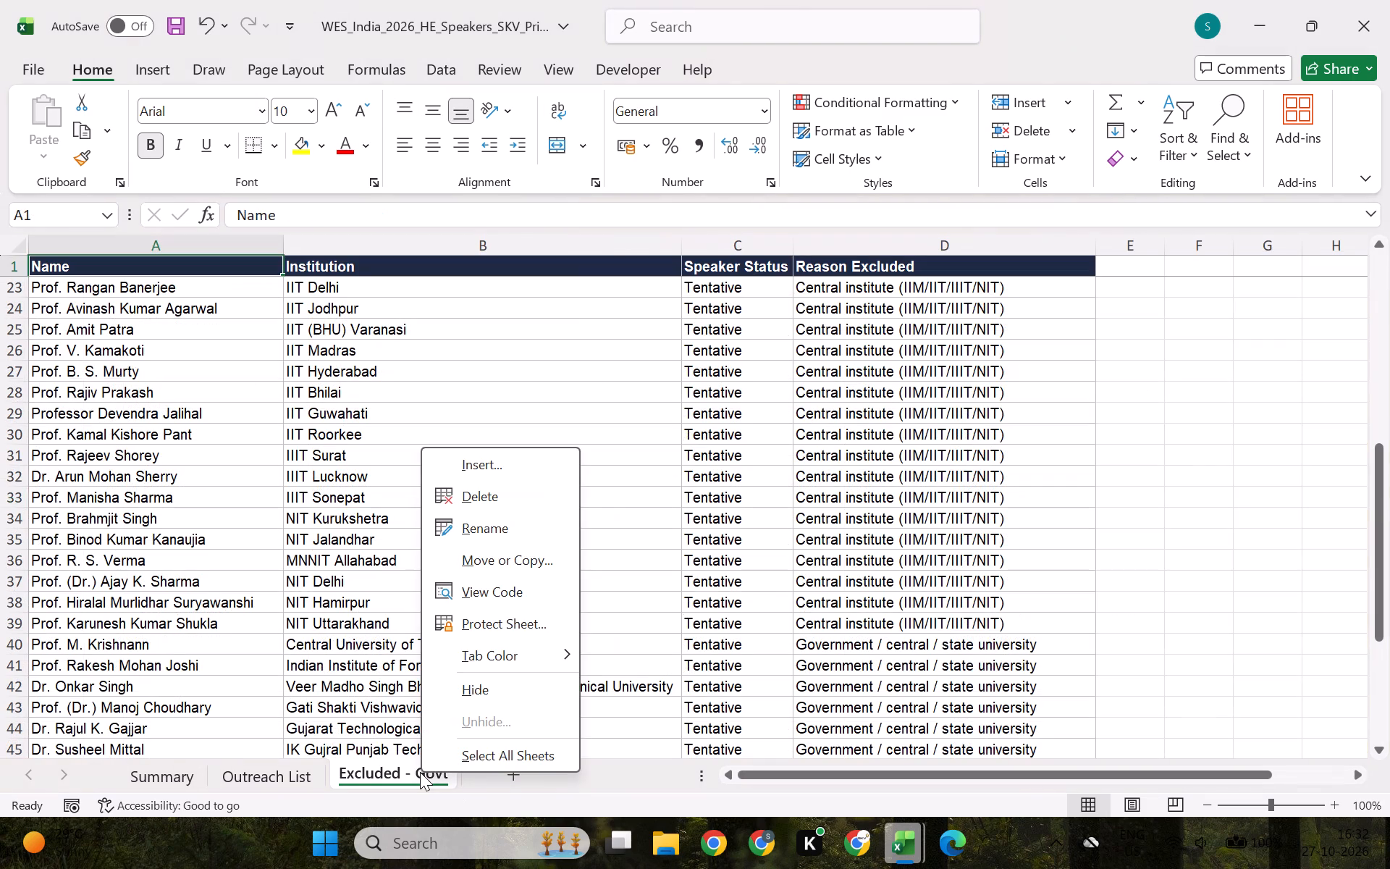
left_click(484, 506)
left_click(757, 456)
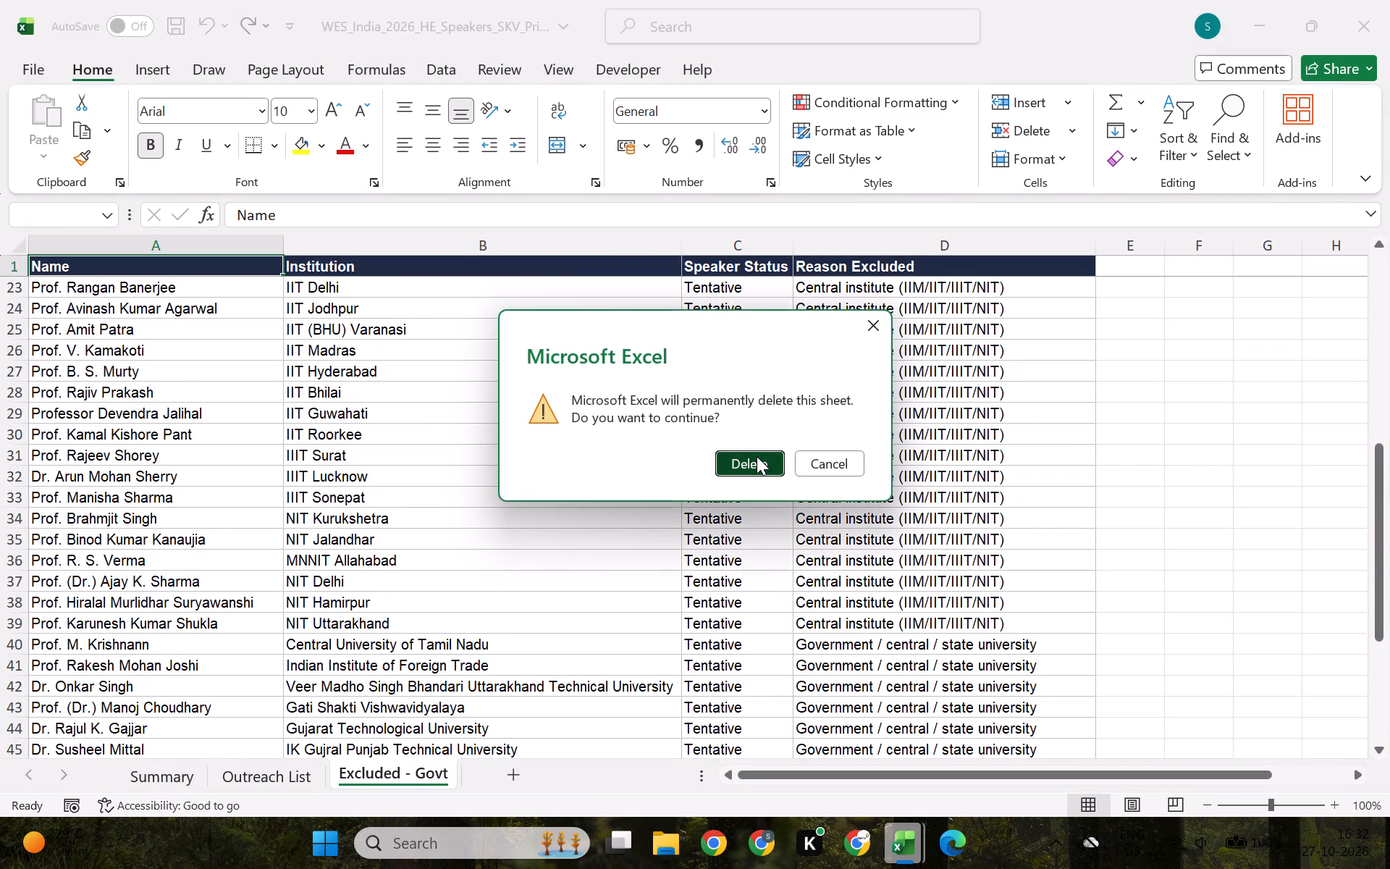
Permanently delete the Summary sheet so the workbook keeps only the Outreach List sheet.
left_click(173, 764)
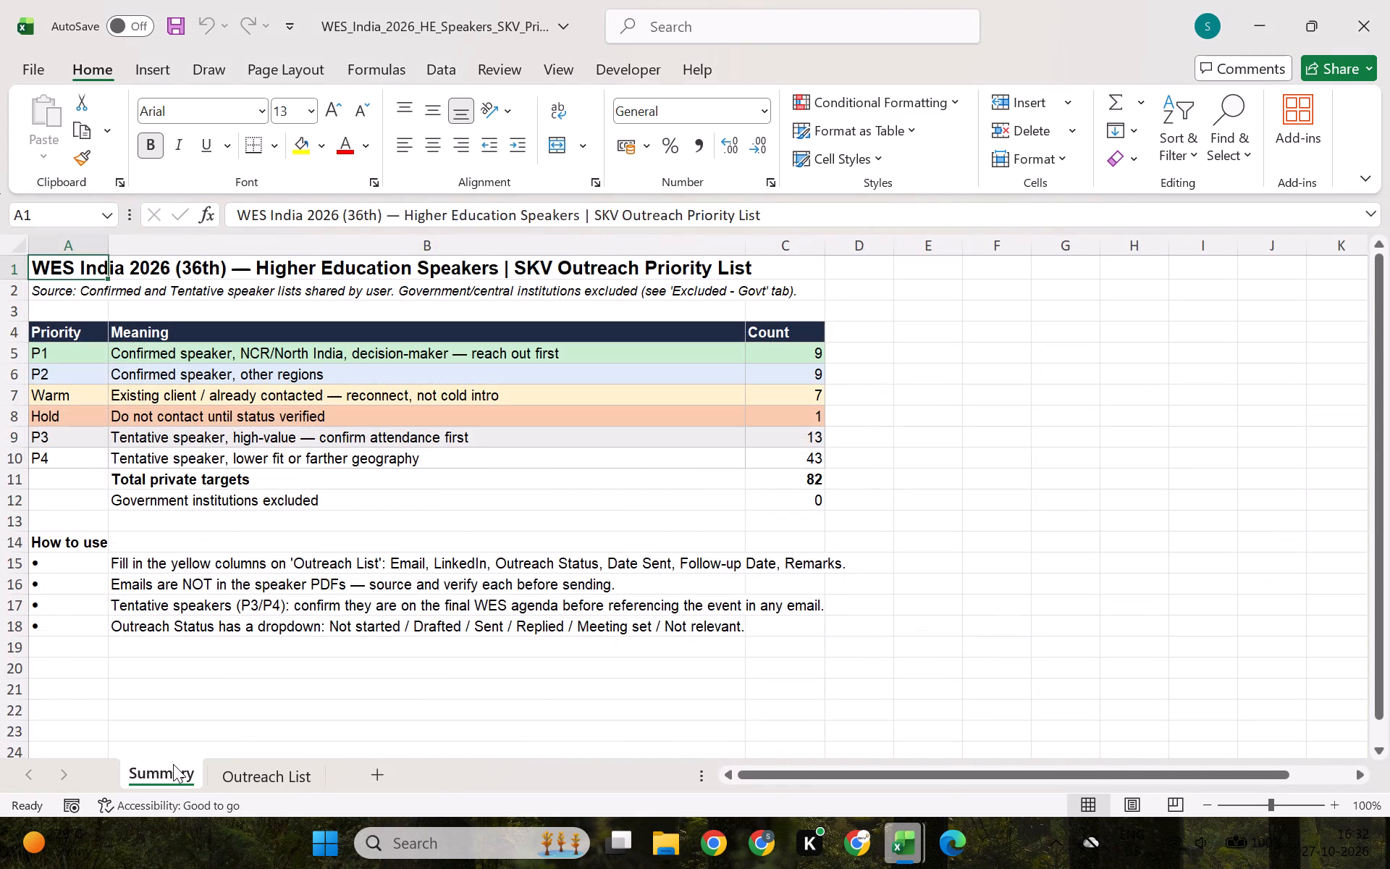
right_click(162, 773)
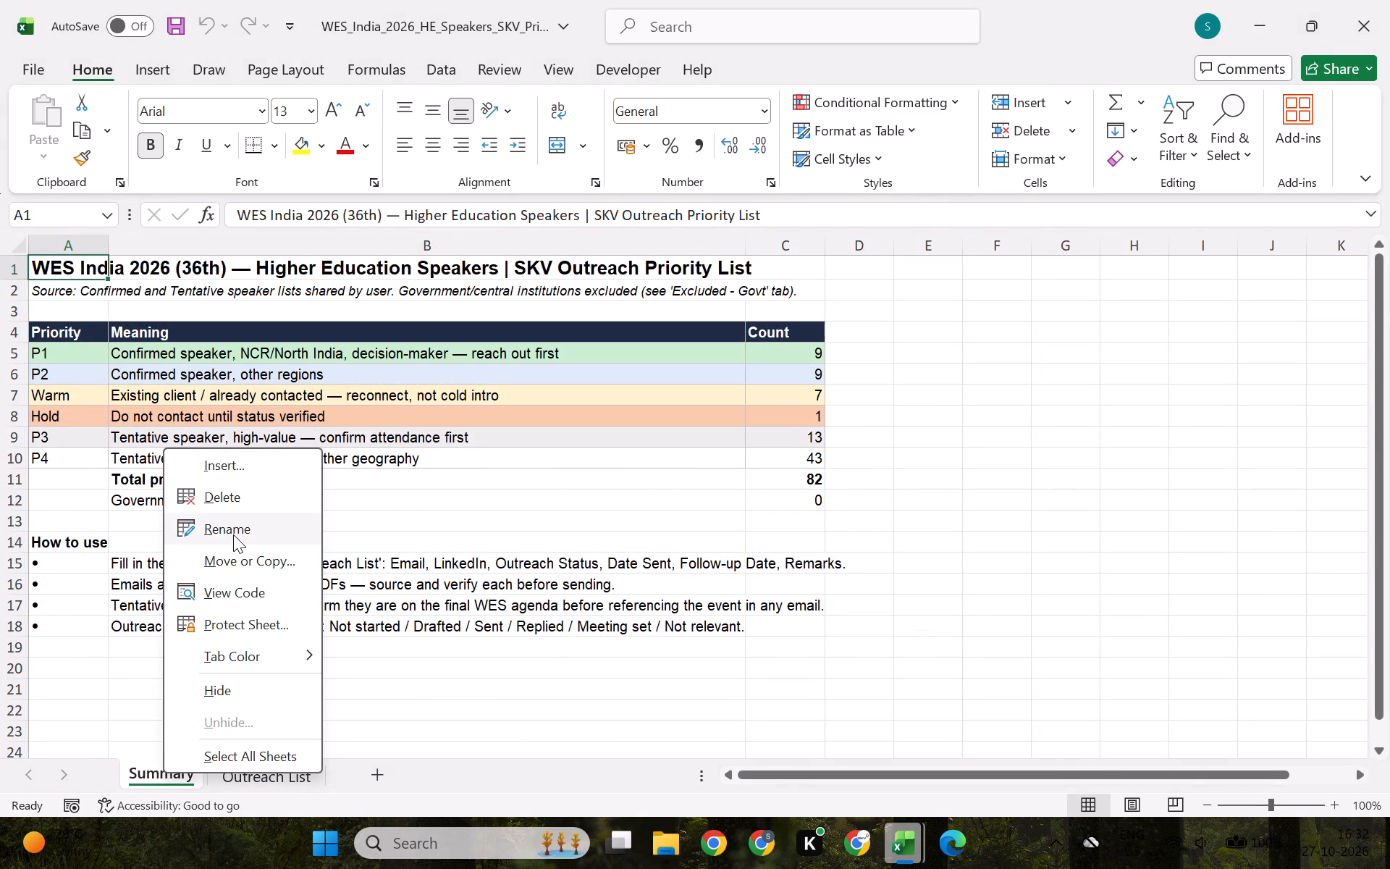
left_click(224, 508)
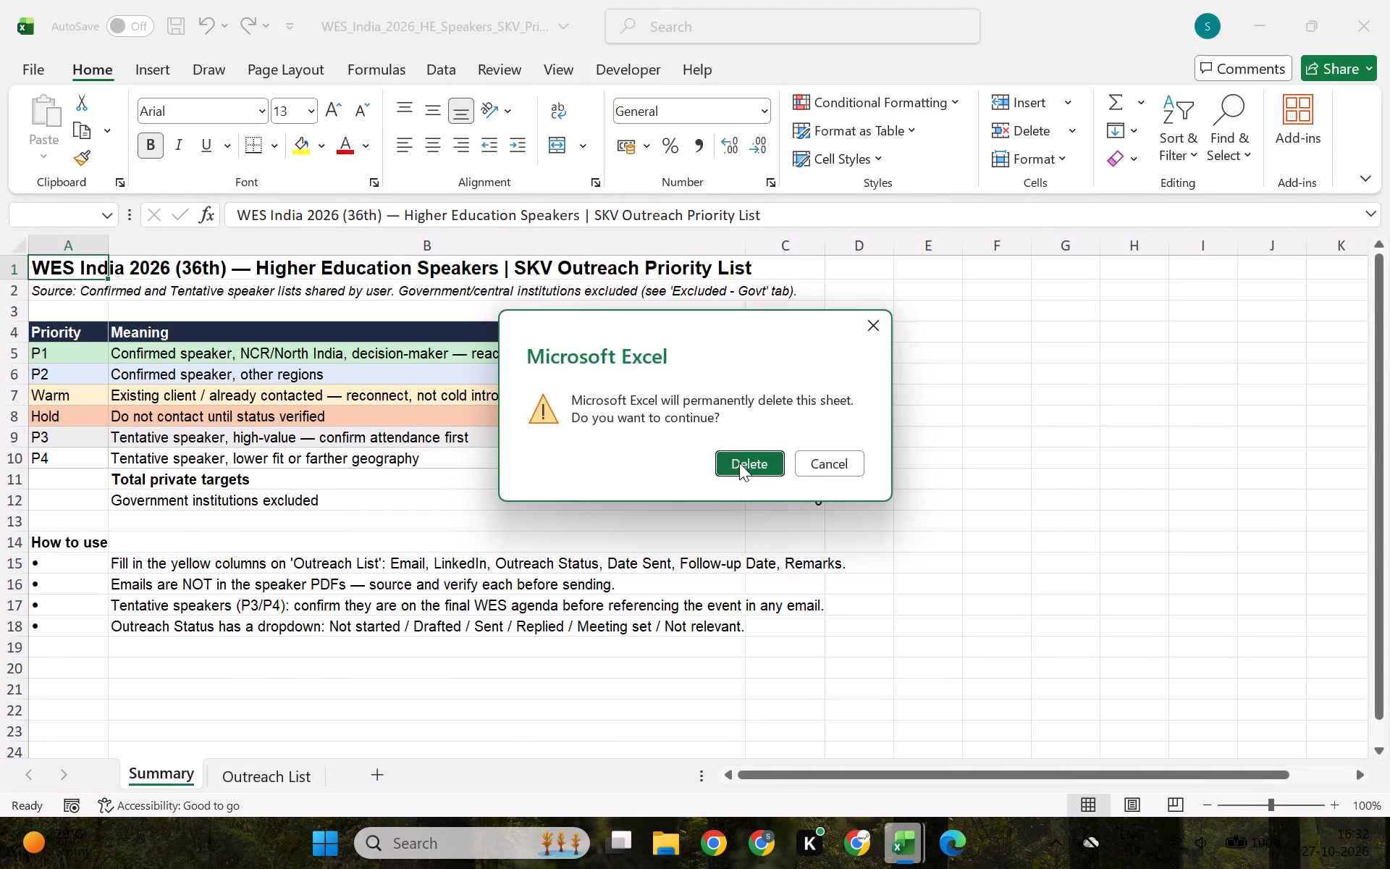
left_click(742, 461)
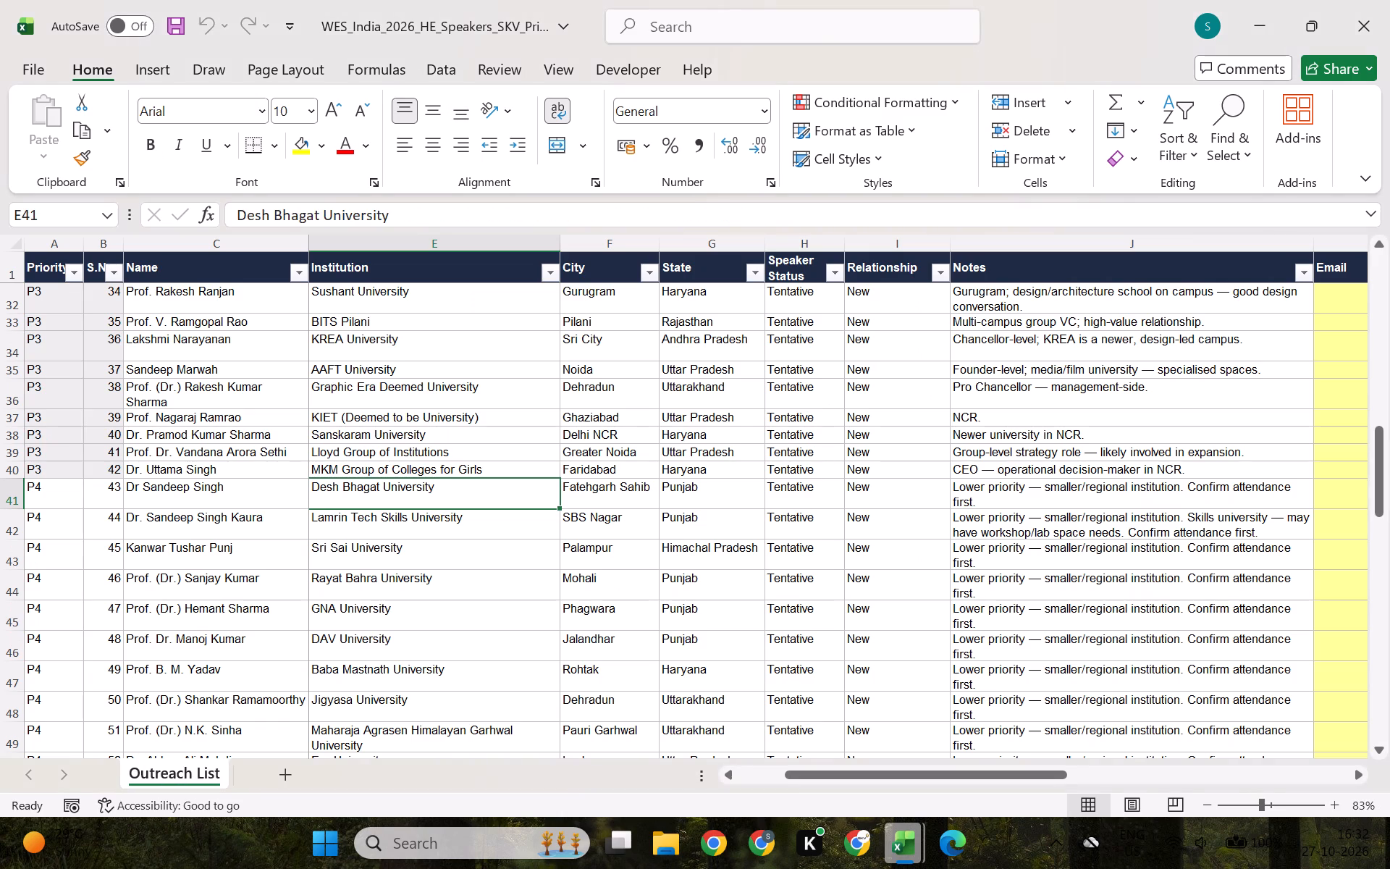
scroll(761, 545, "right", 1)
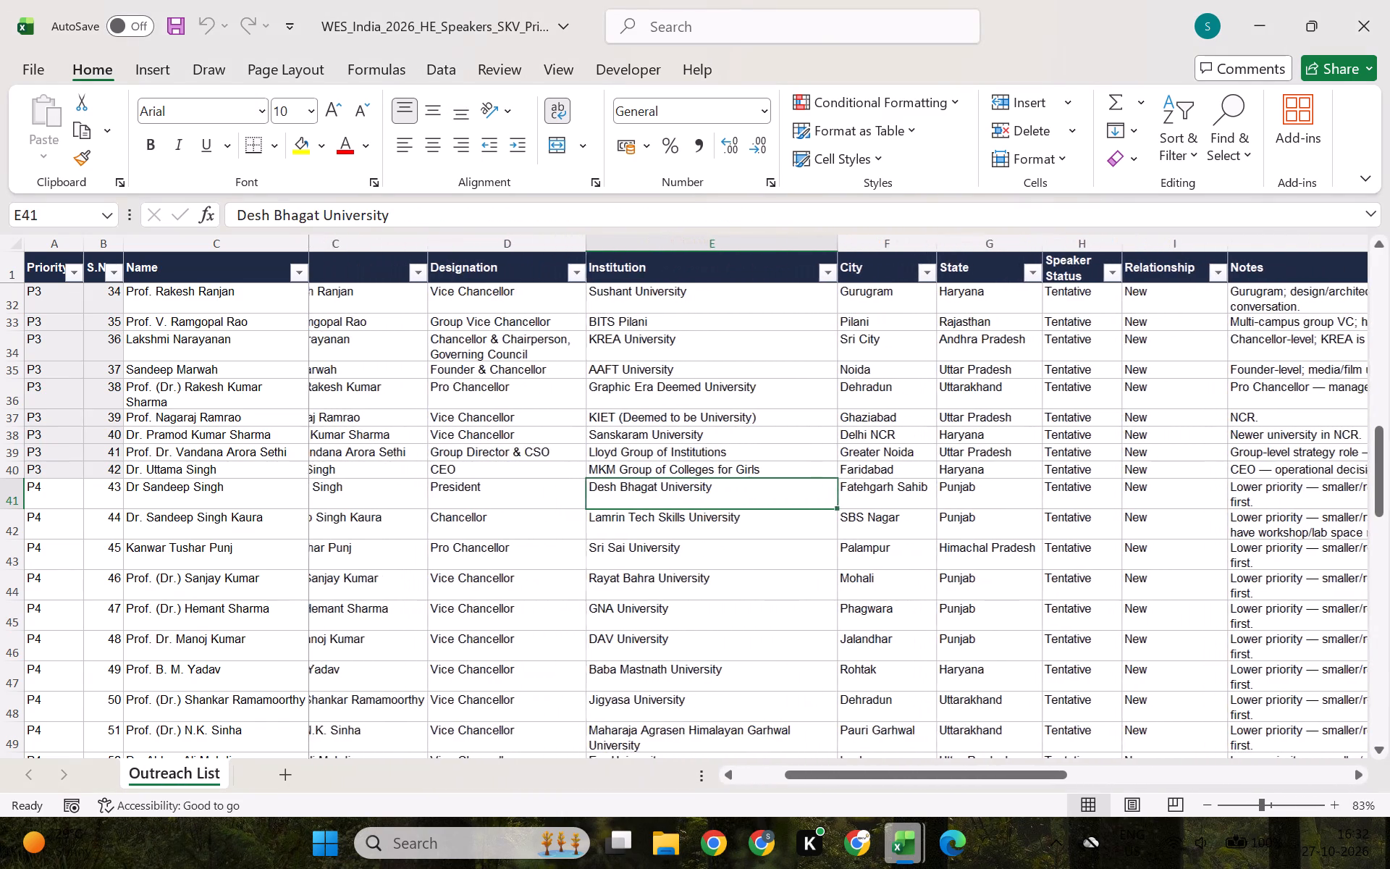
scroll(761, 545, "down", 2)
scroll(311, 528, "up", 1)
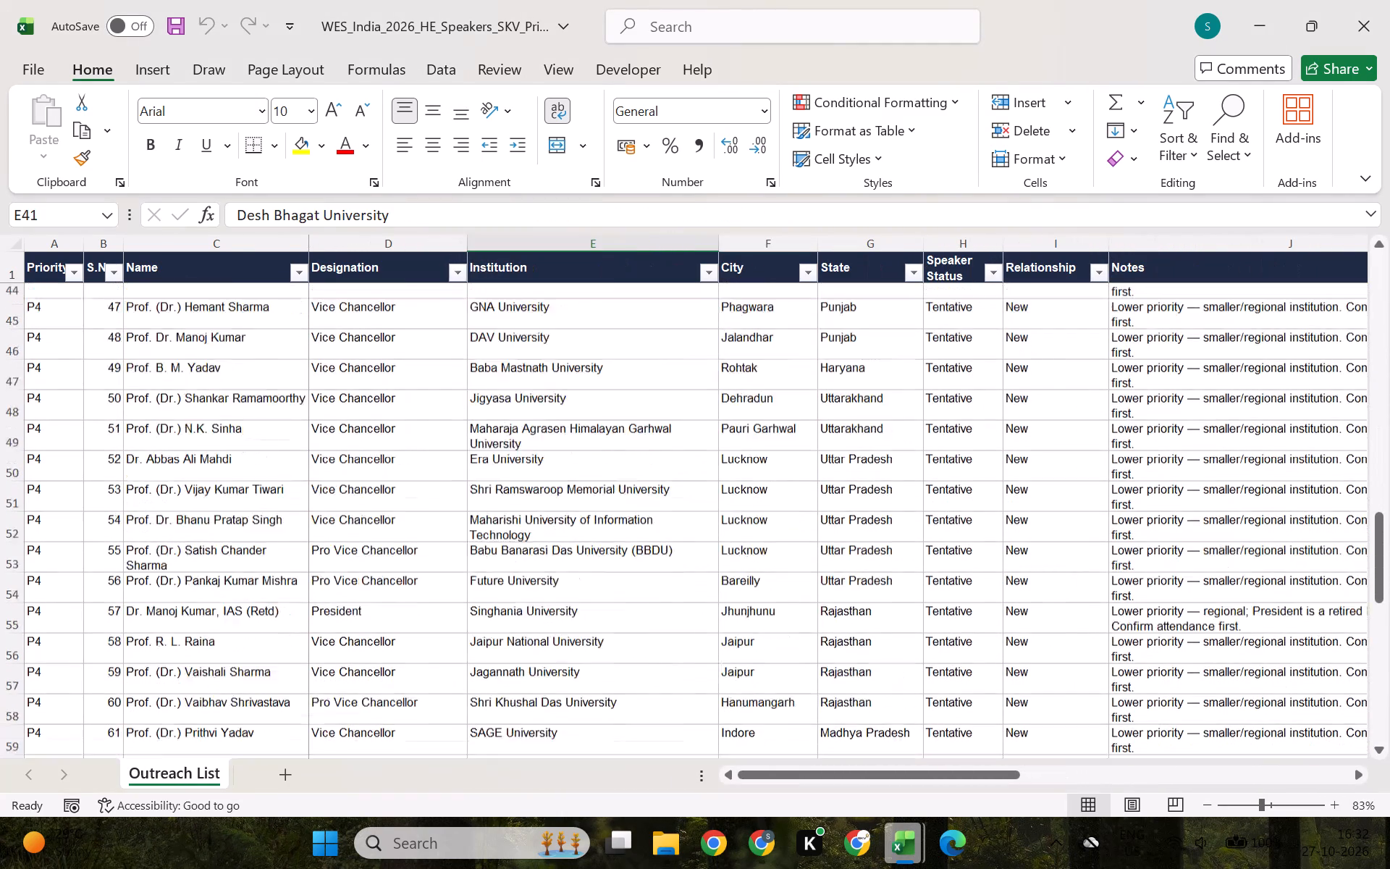
Move all P4 rows, from Desh Bhagat University to the end of the Outreach List, onto a new sheet, and return to the Outreach List.
scroll(311, 528, "up", 2)
left_click(9, 419)
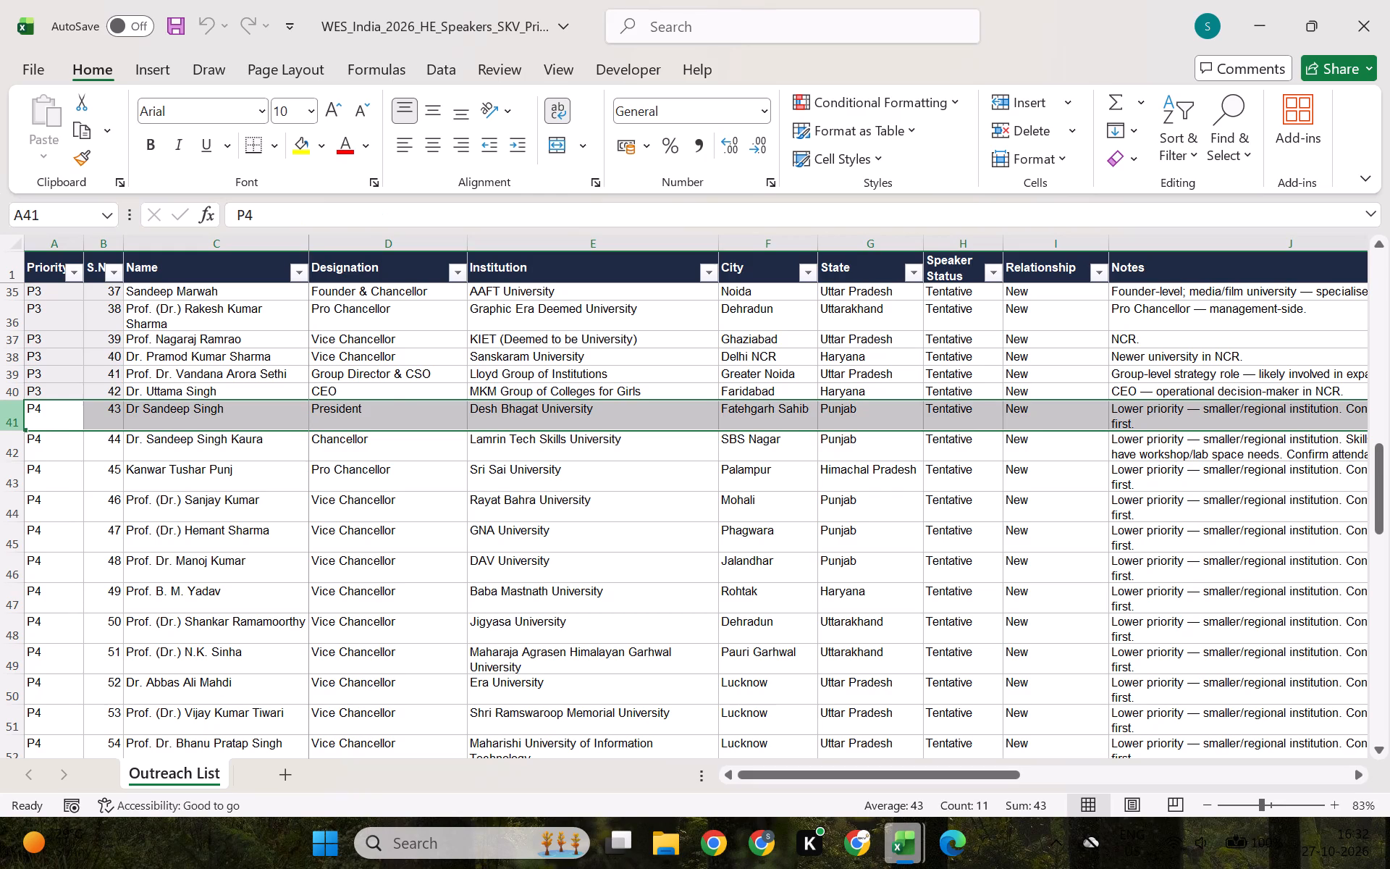
key("ctrl+shift+Down")
key("ctrl+x")
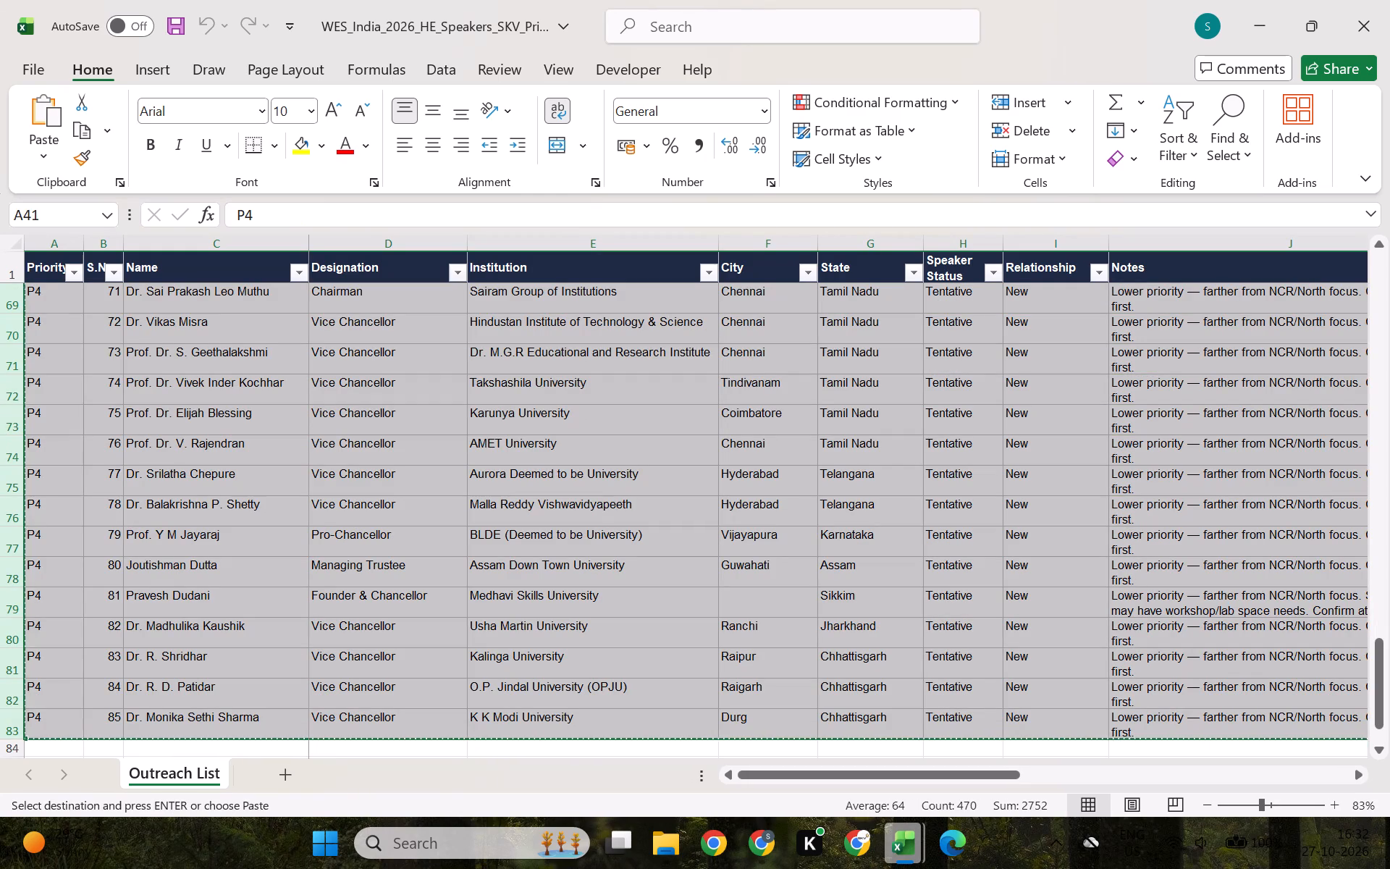
left_click(278, 784)
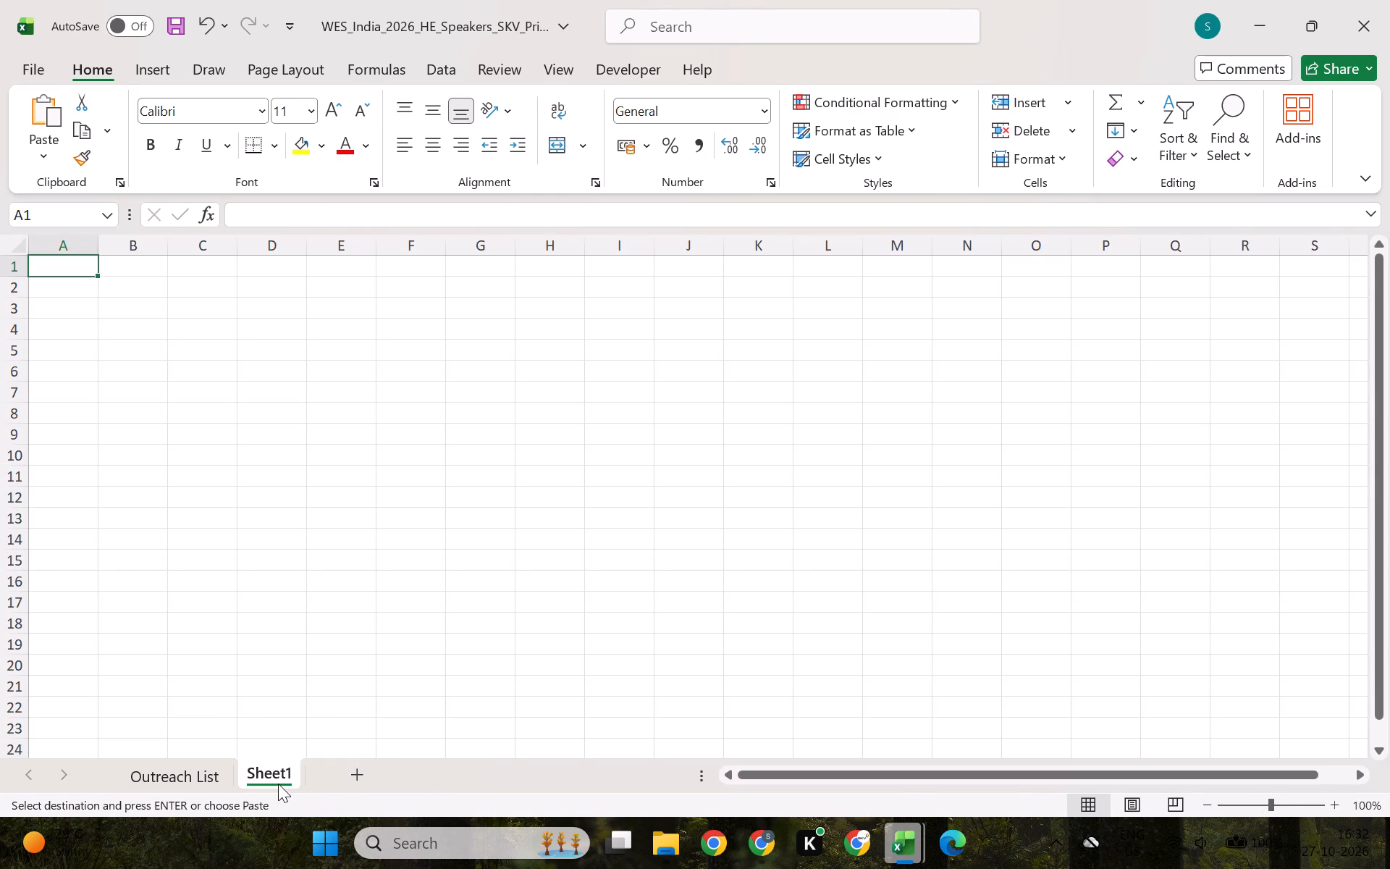
key("ctrl+v")
left_click(320, 651)
left_click(167, 781)
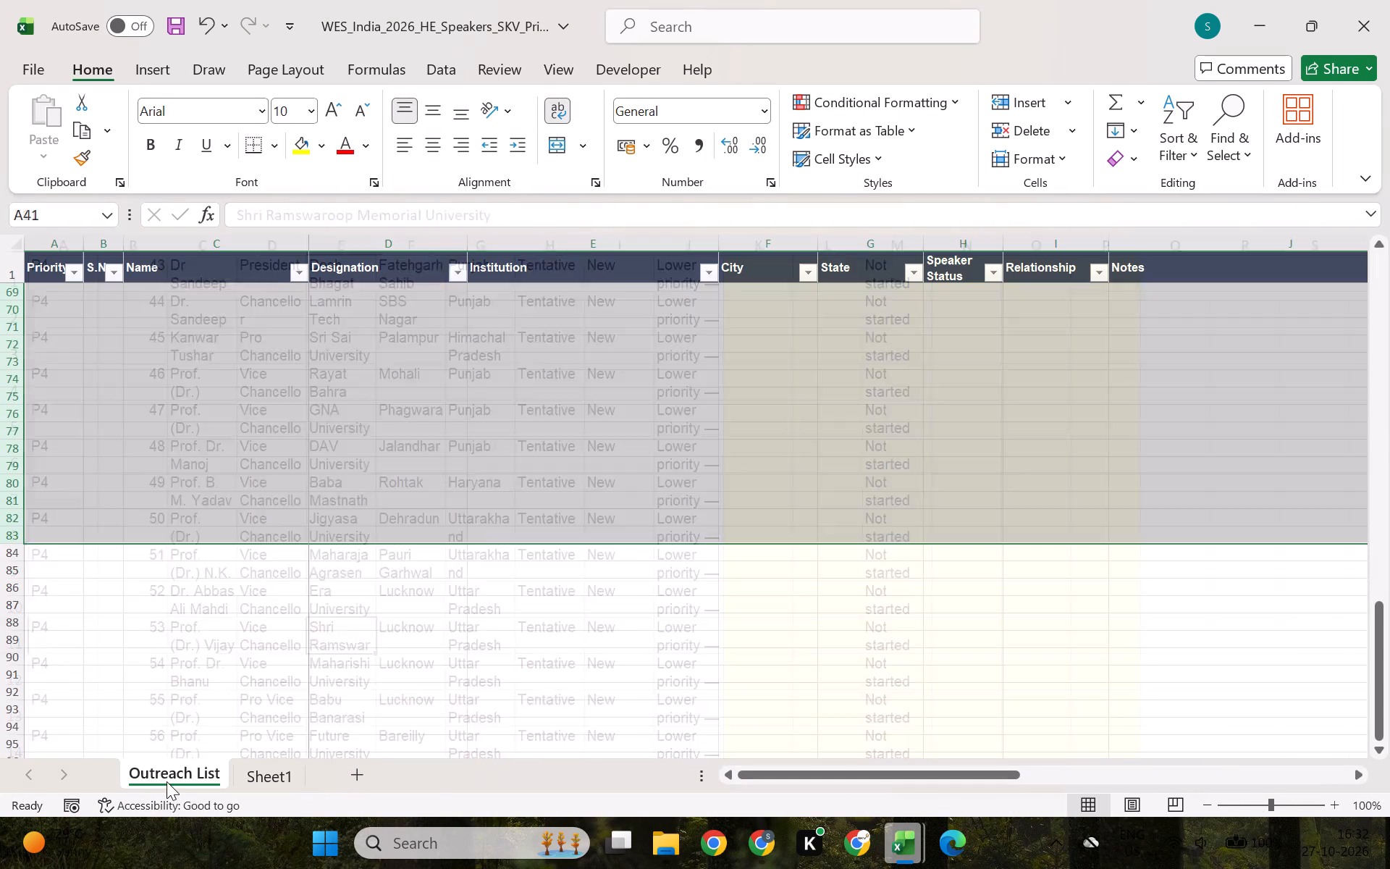
scroll(276, 599, "up", 5)
left_click(283, 650)
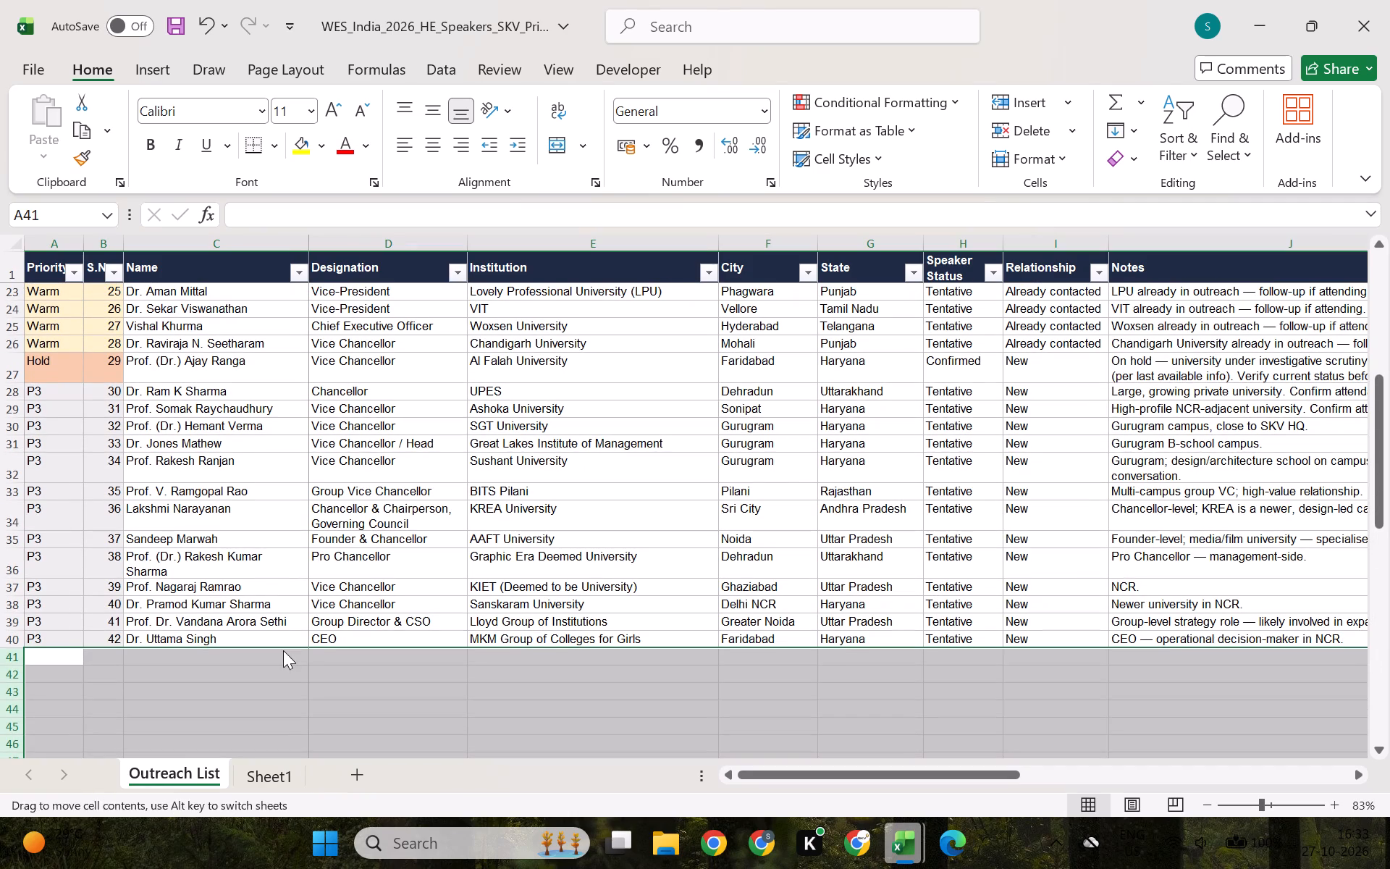
left_click(432, 694)
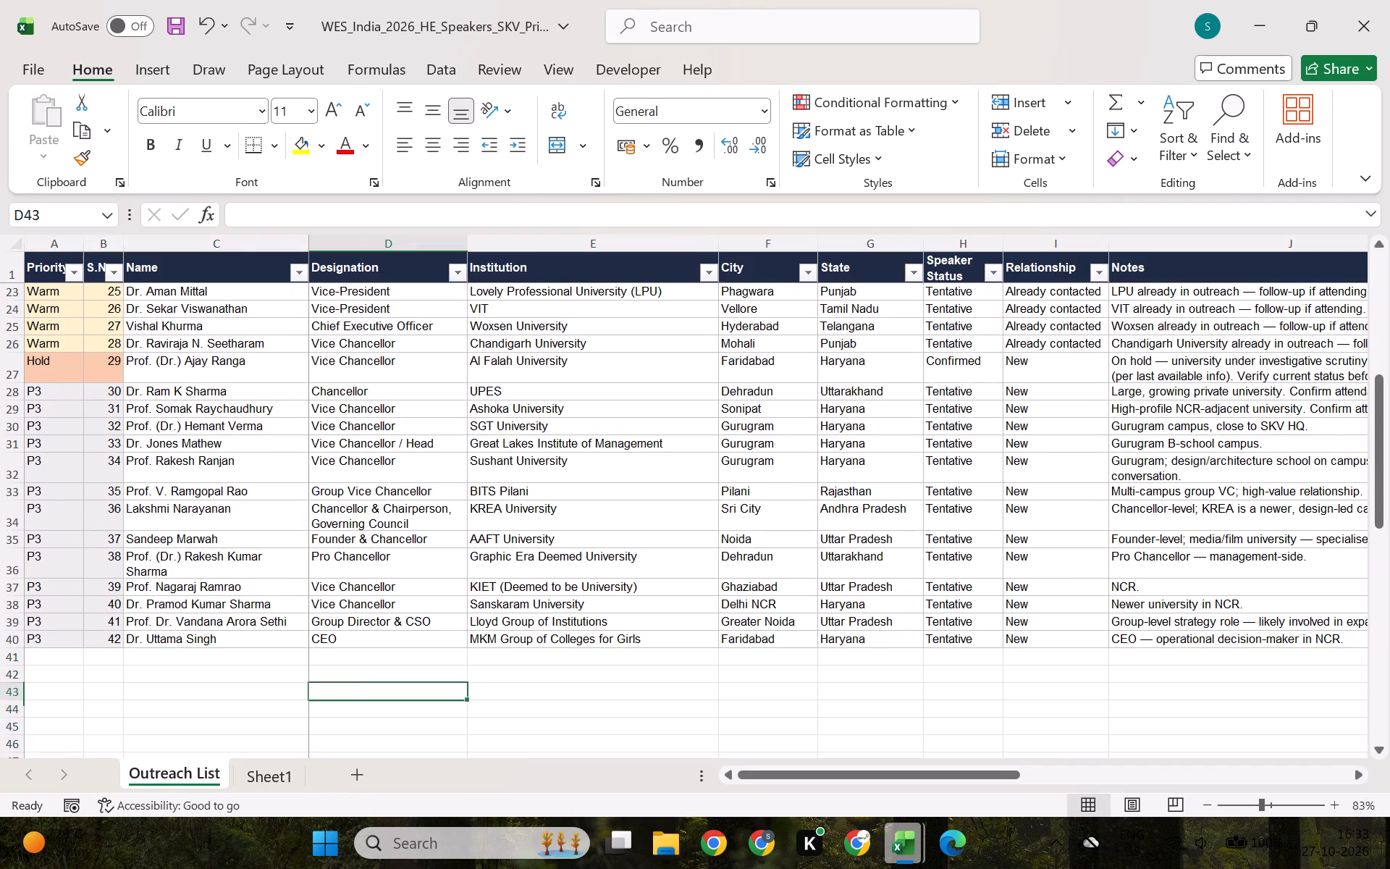
Delete the Warm row for Chitkara University, the existing SKV client, from the Outreach List sheet.
scroll(529, 542, "up", 5)
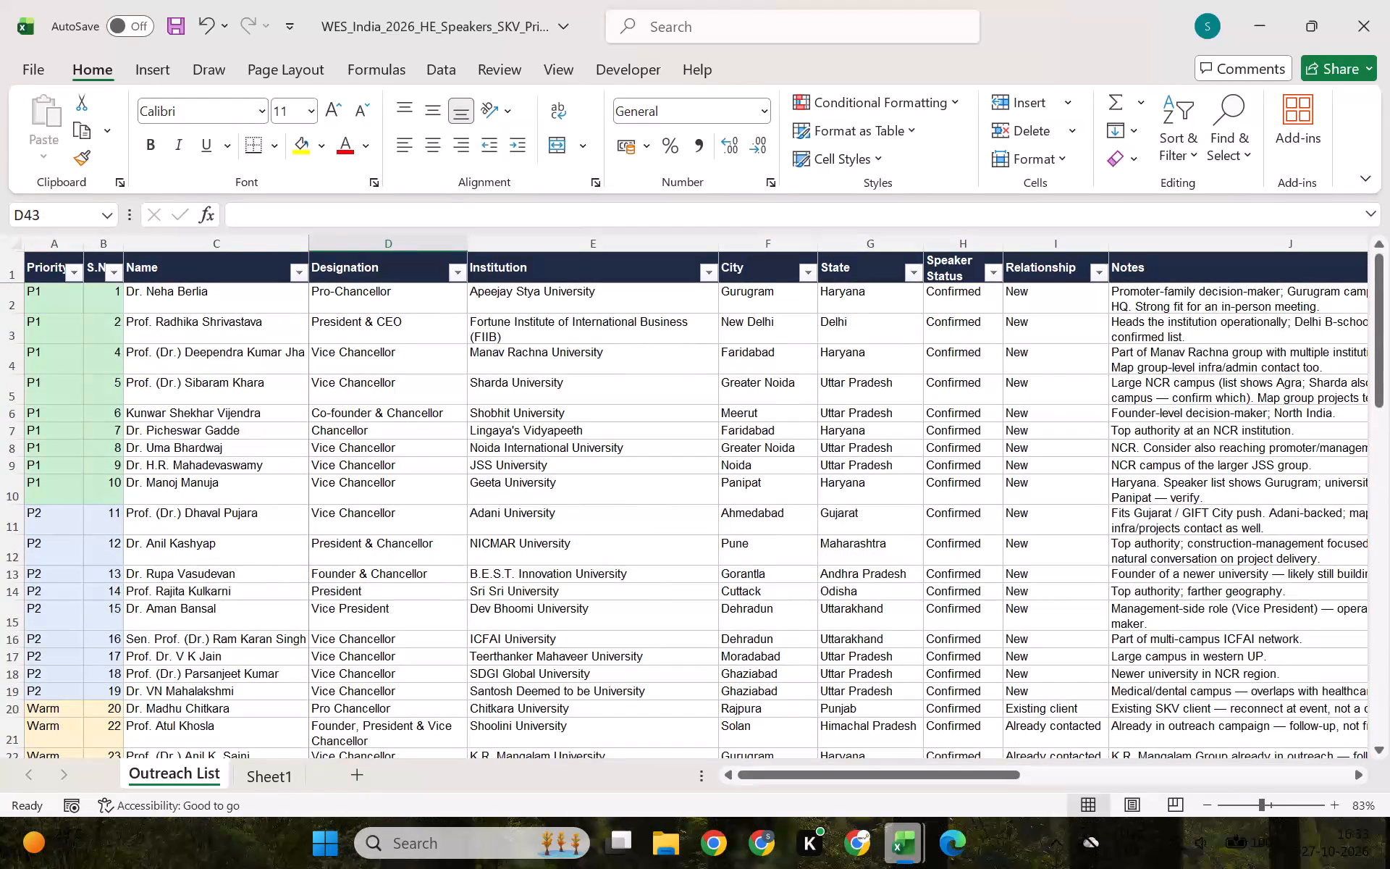
scroll(791, 501, "left", 1)
scroll(867, 494, "down", 1)
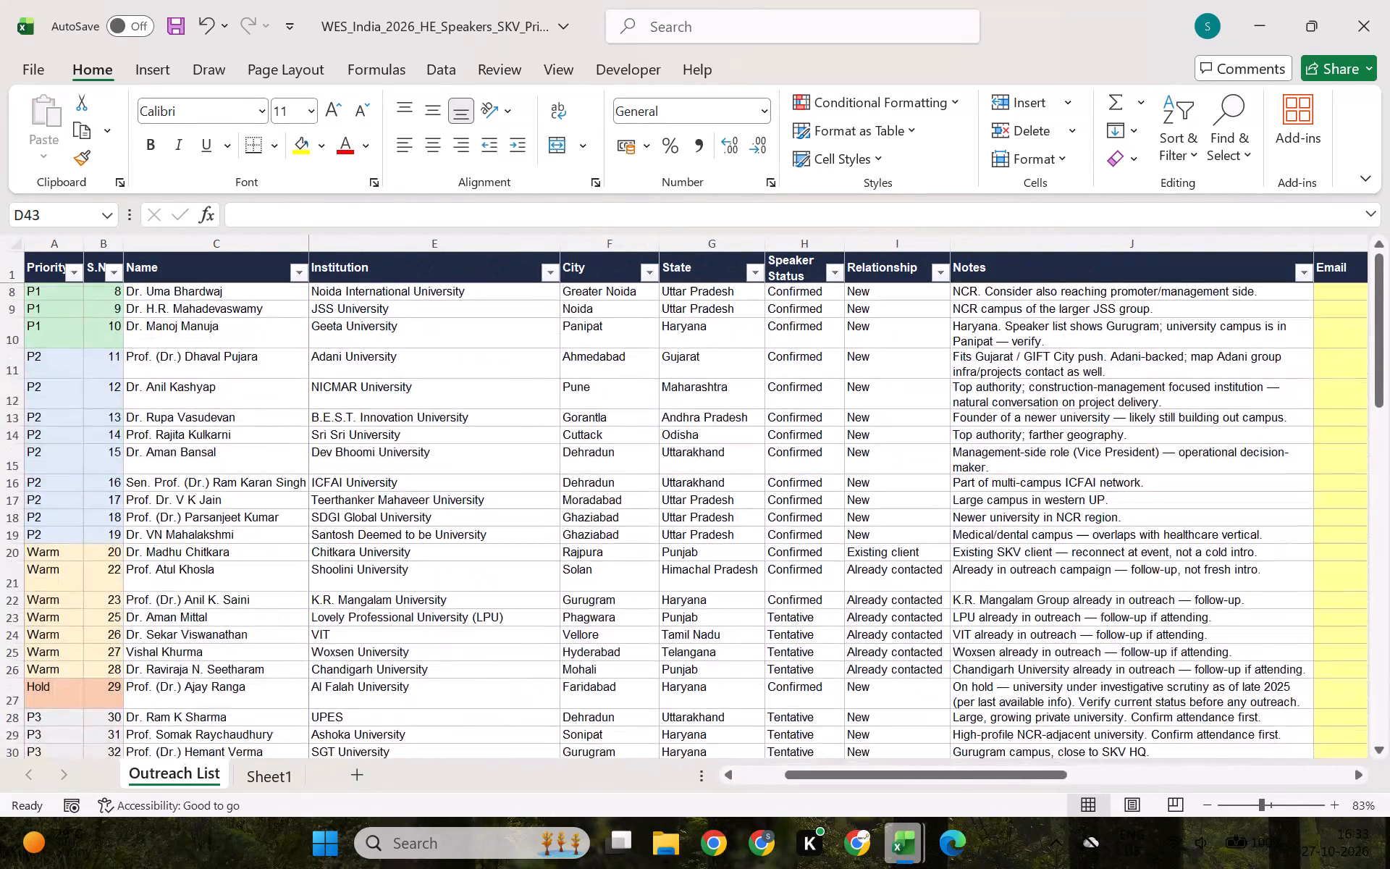
scroll(867, 494, "down", 1)
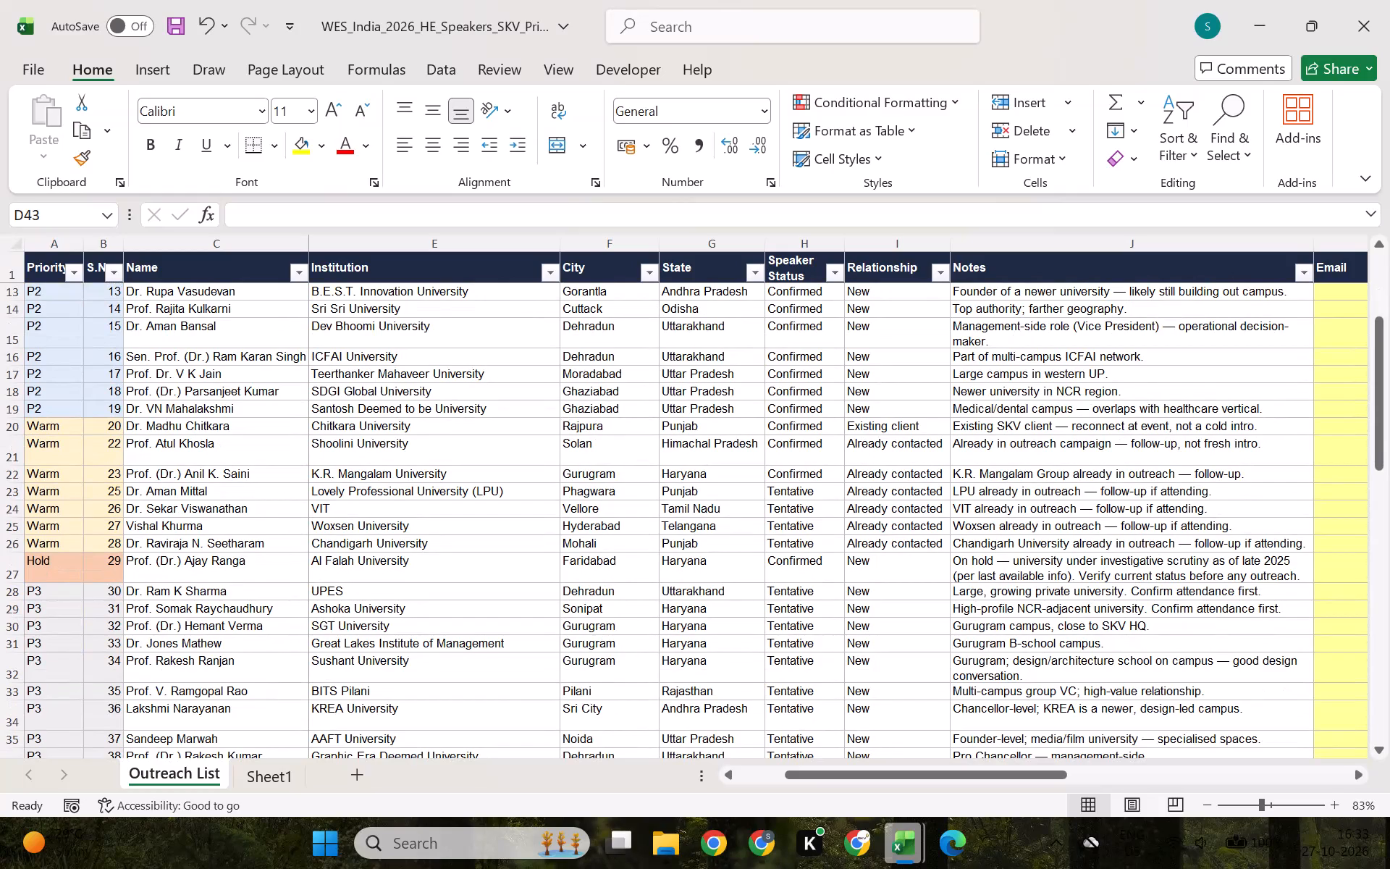
left_click(14, 426)
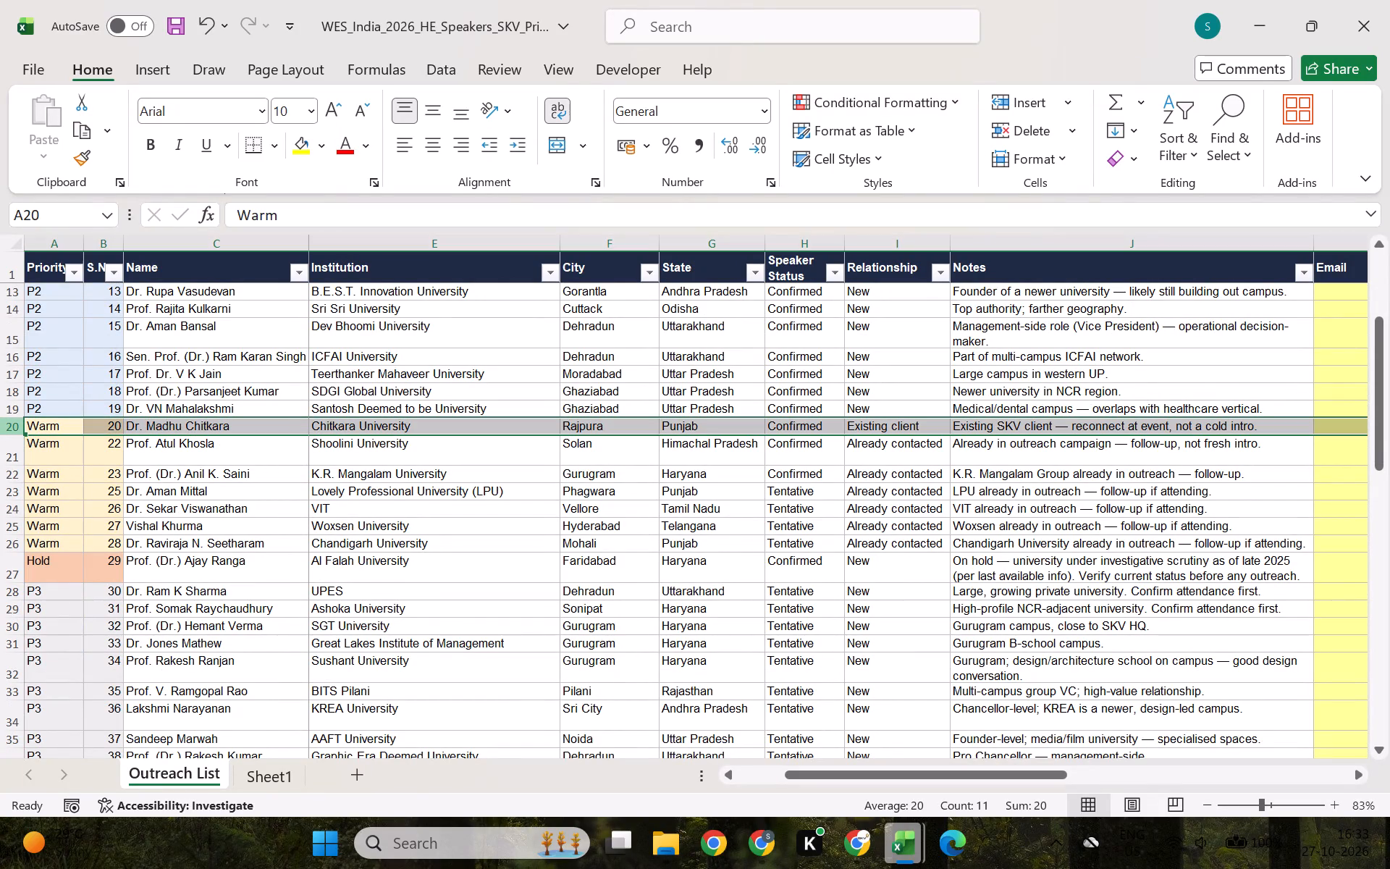
right_click(14, 426)
left_click(77, 628)
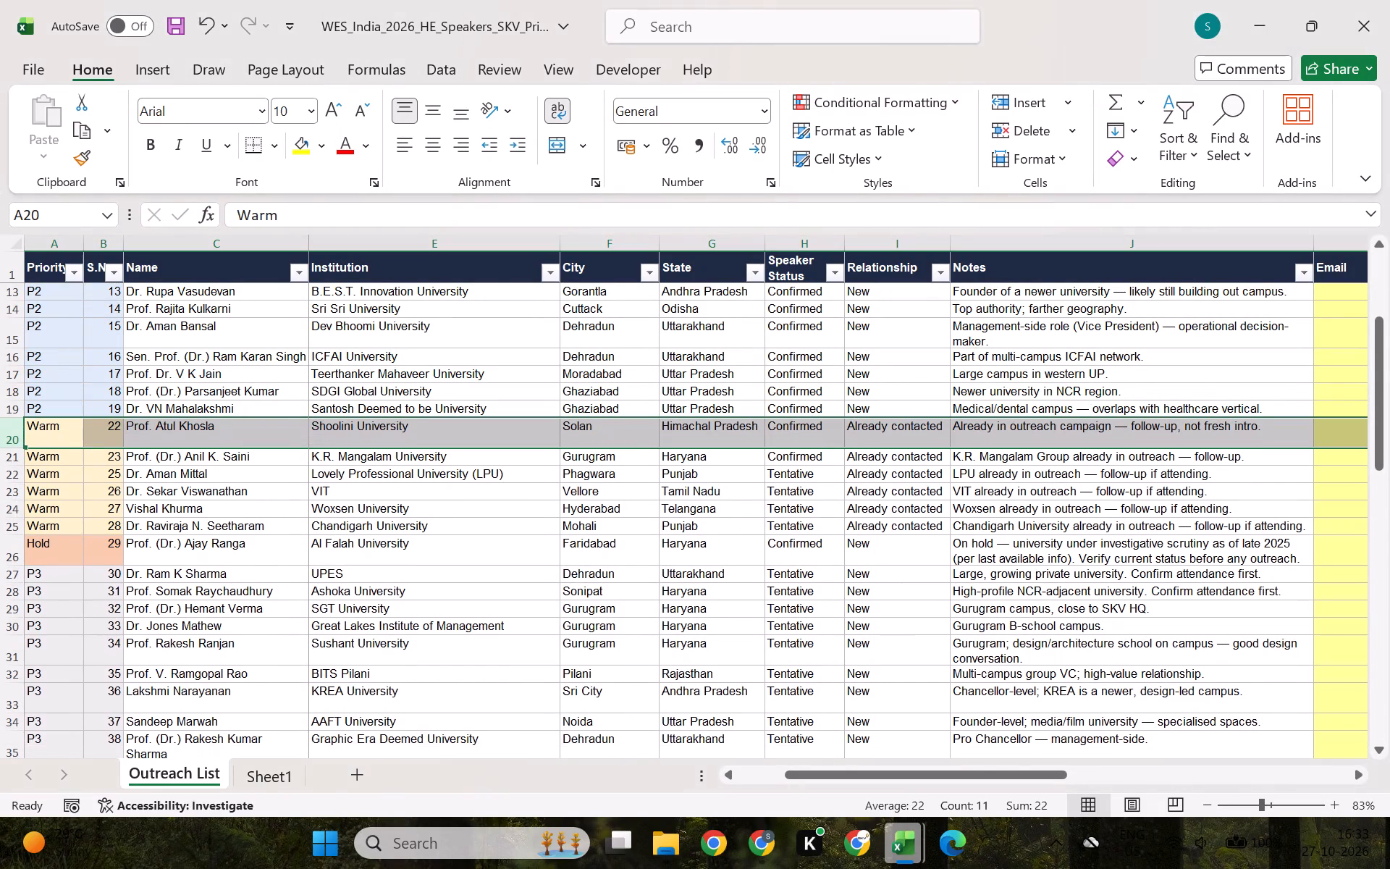
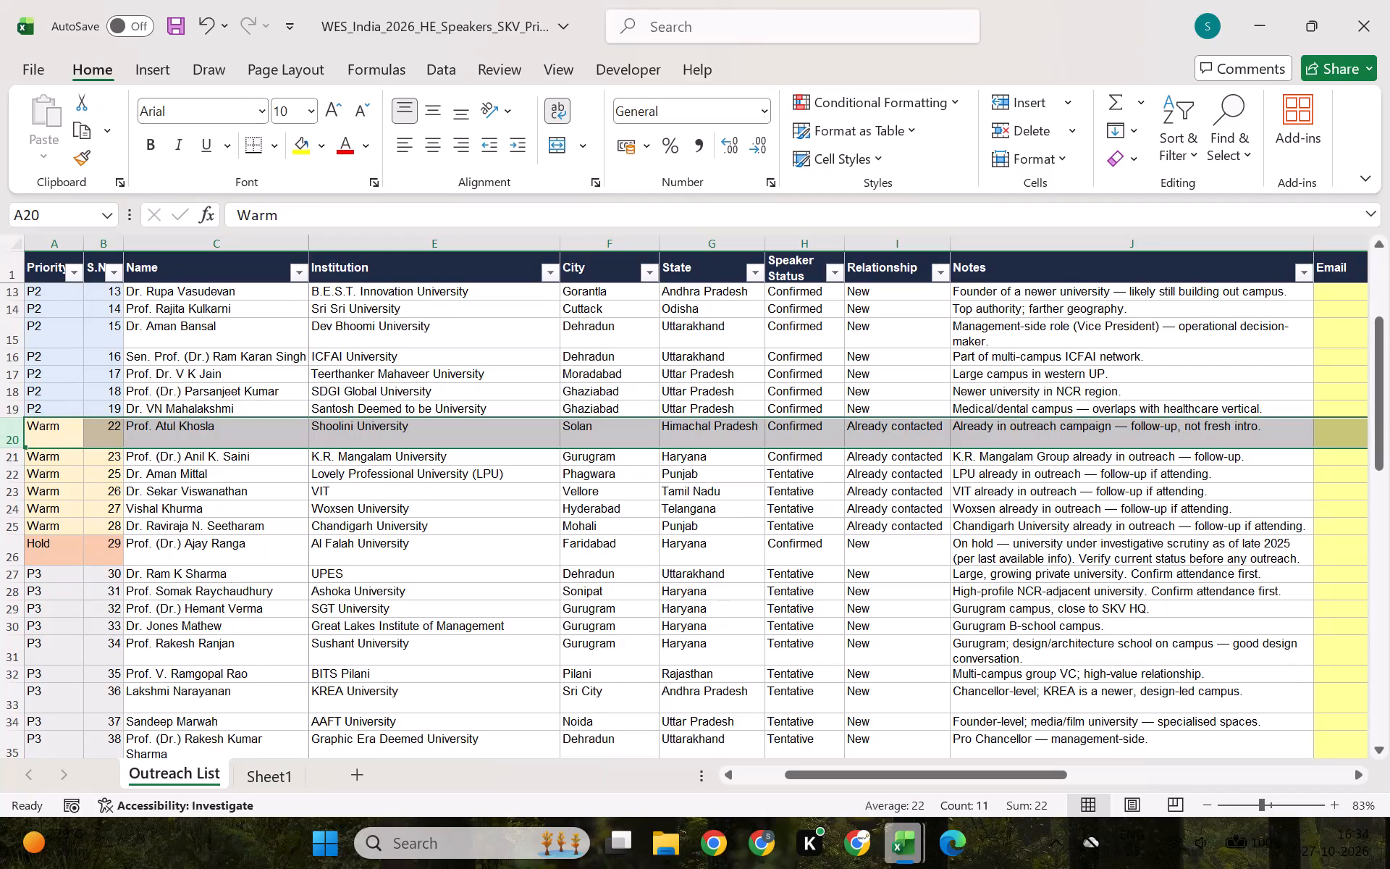
Delete the Ashoka University row from the Outreach List sheet so that no blank row is left.
scroll(324, 574, "down", 1)
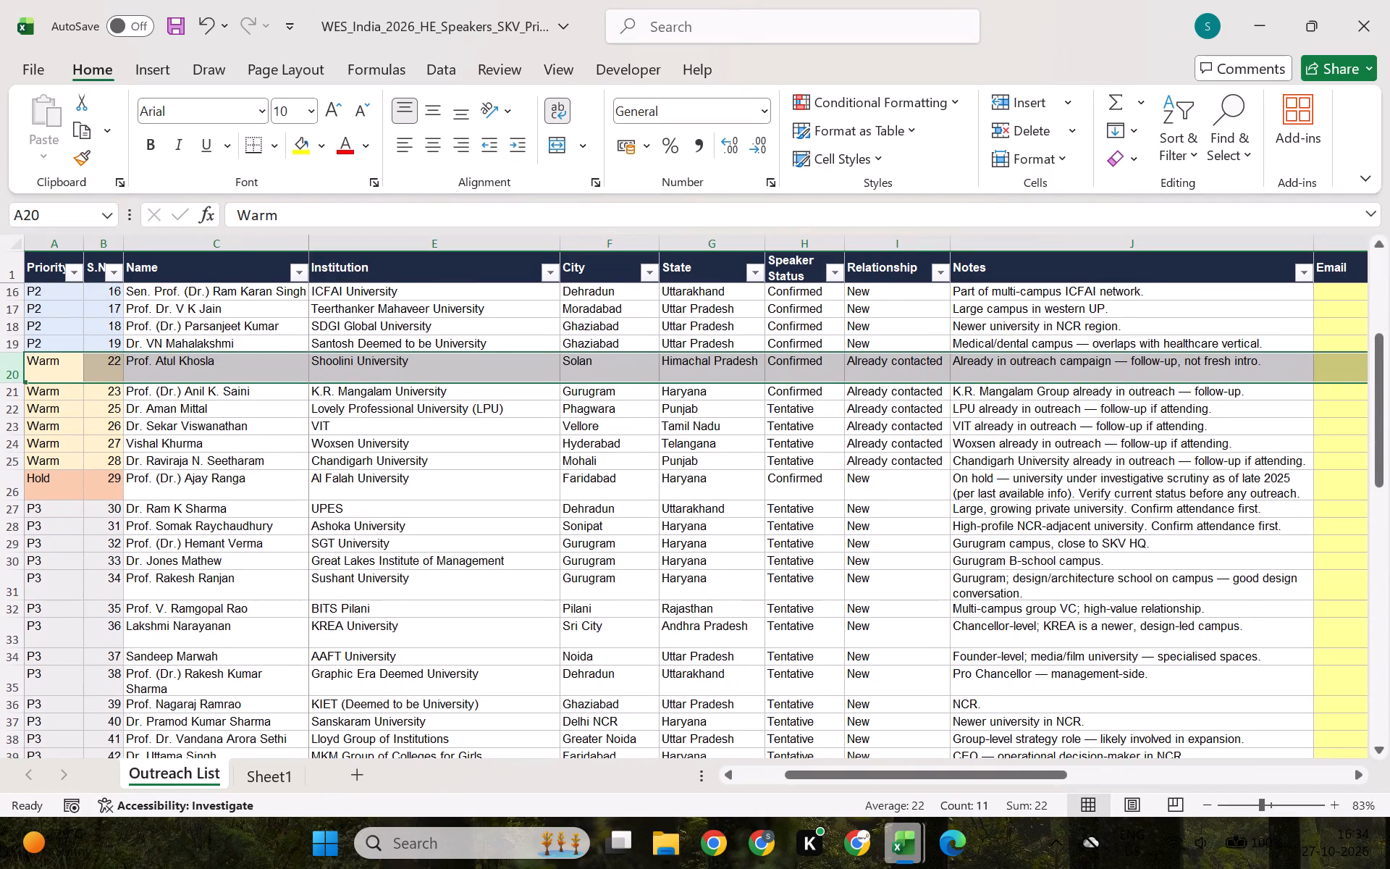
left_click(11, 526)
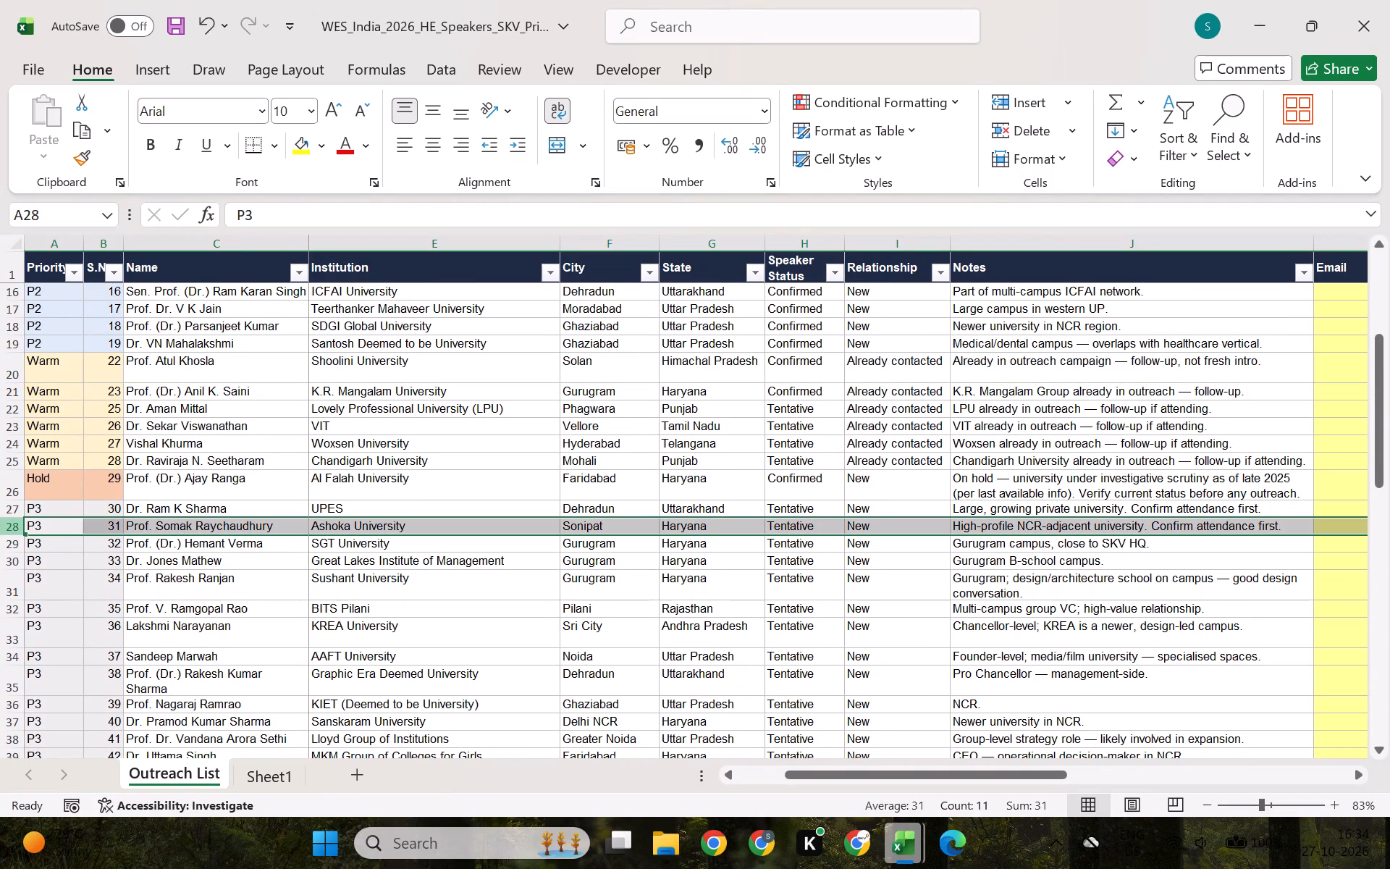
key("Delete")
right_click(11, 526)
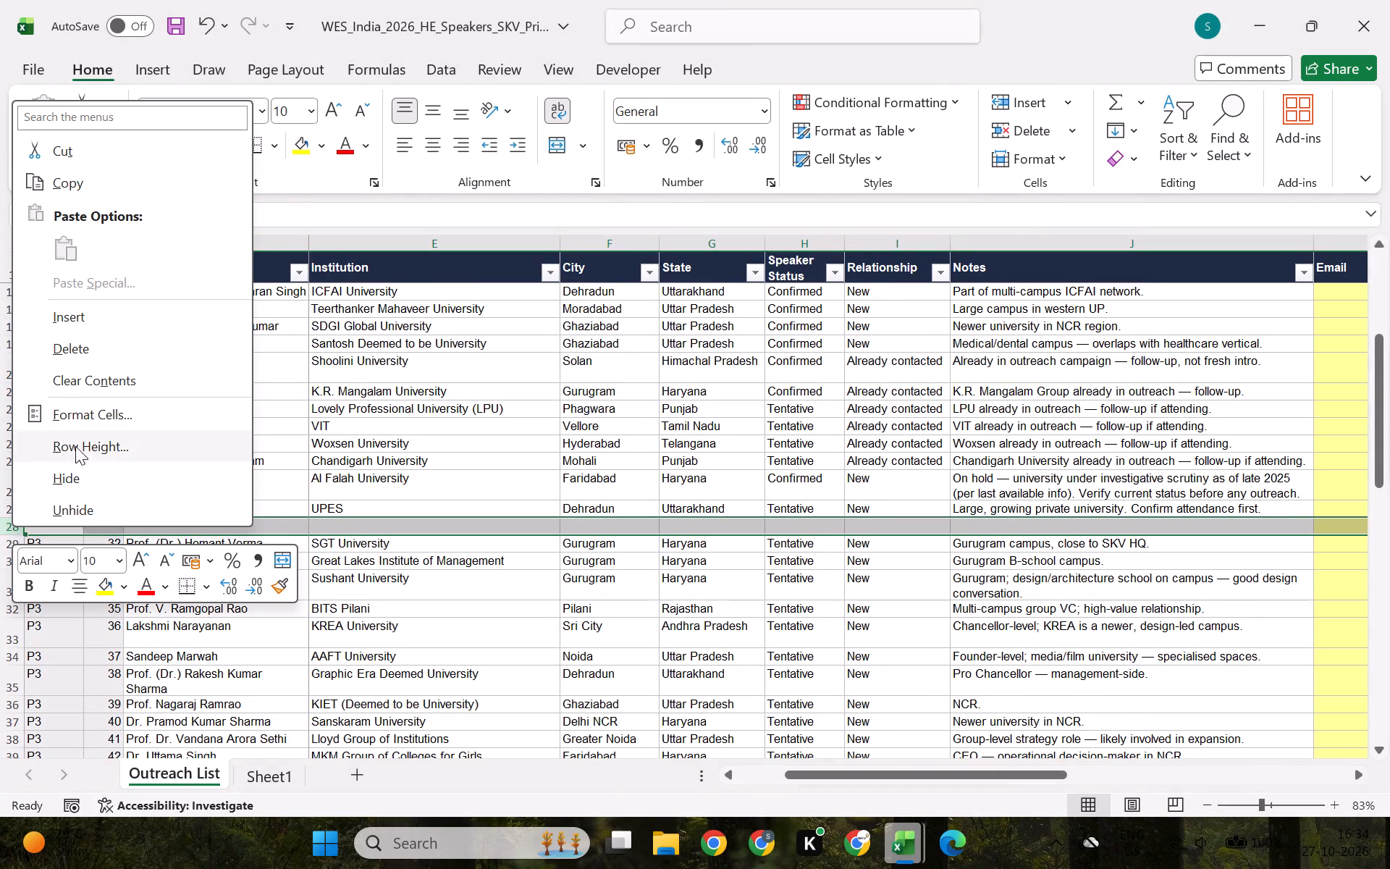
left_click(87, 340)
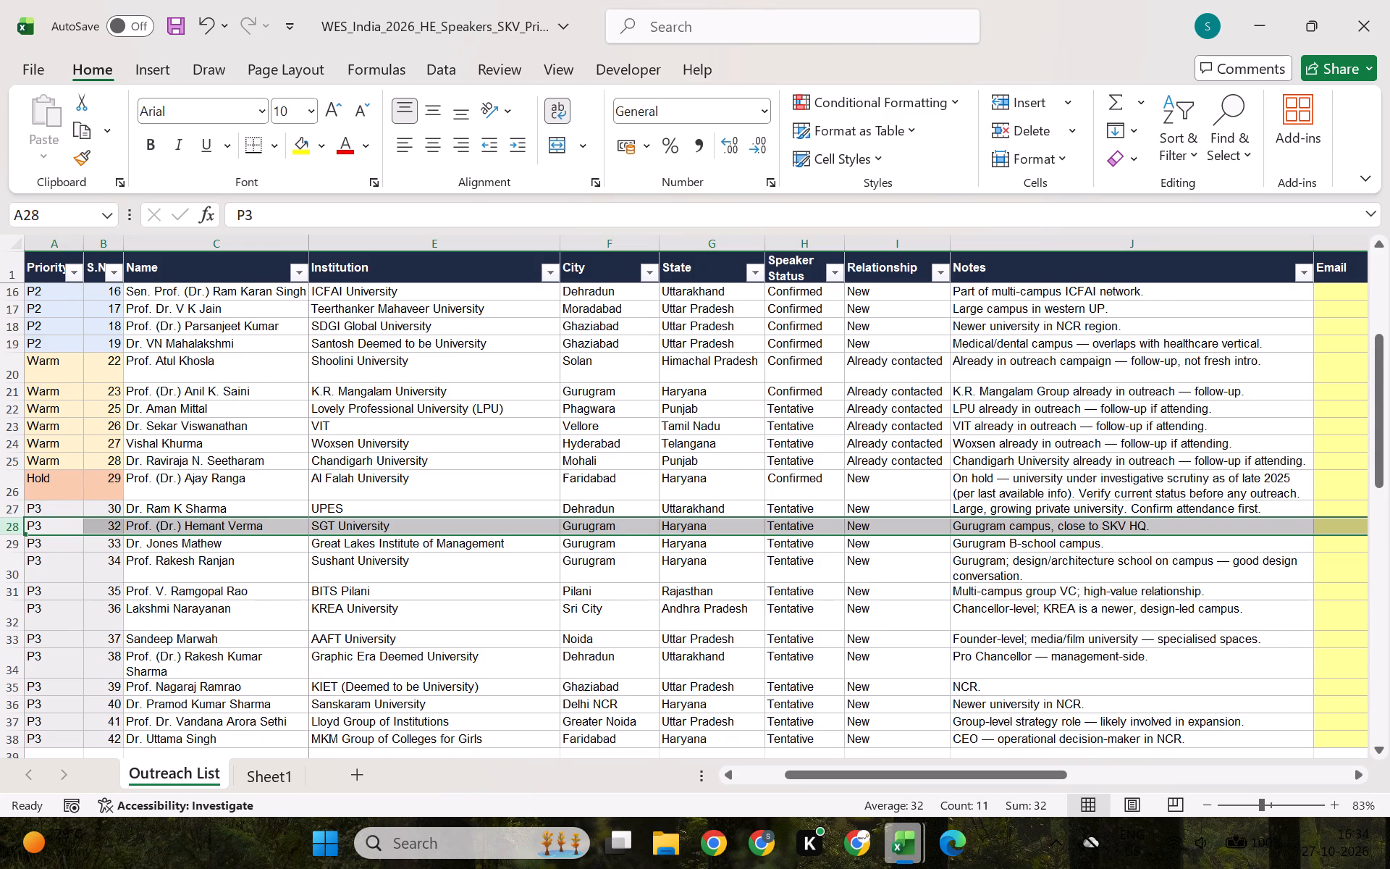
Review the remaining institutions, speaker details and notes throughout the Outreach List sheet.
left_click(431, 576)
scroll(431, 576, "down", 1)
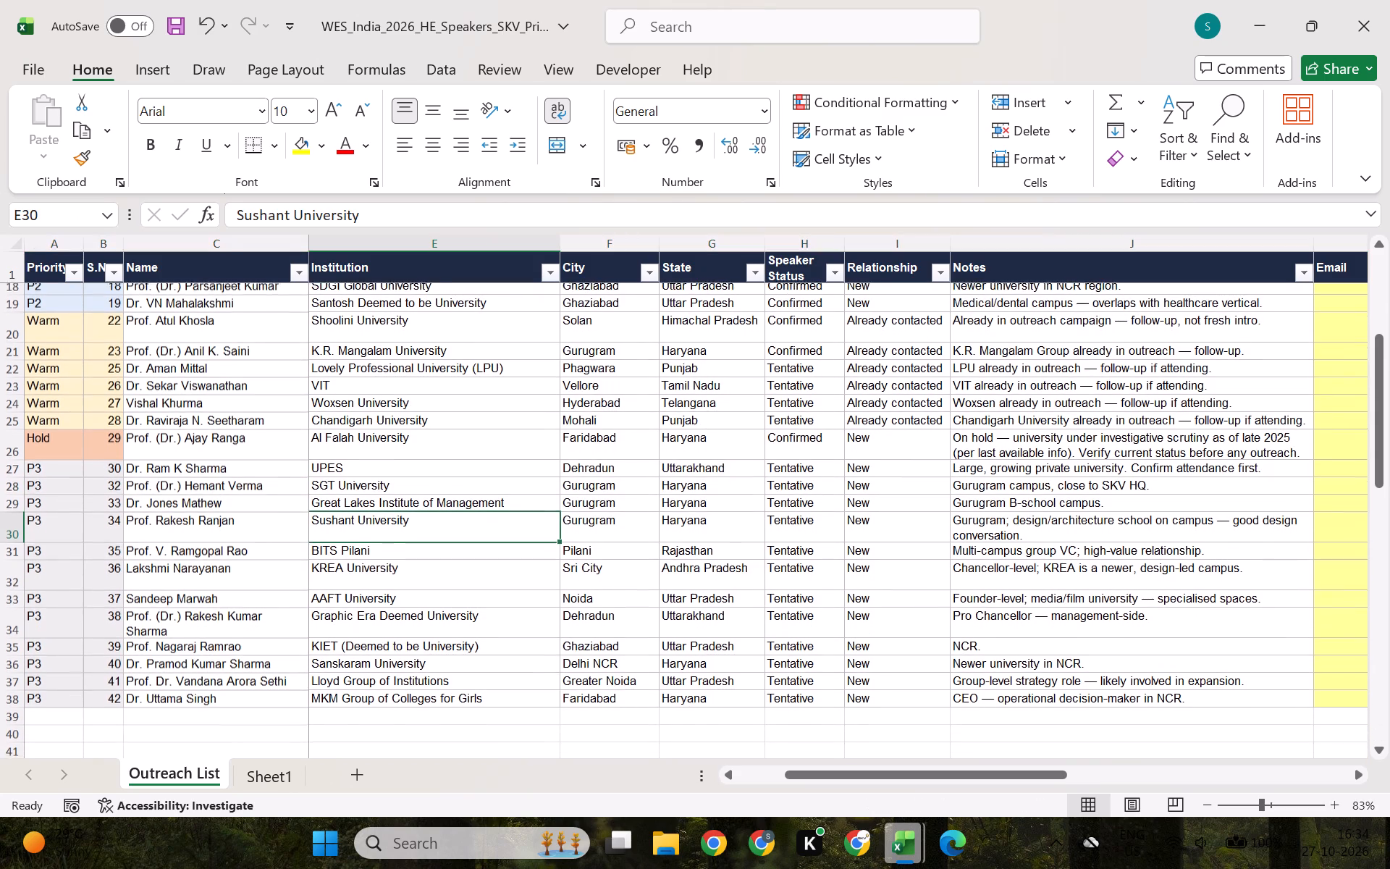
scroll(431, 576, "down", 1)
scroll(431, 576, "up", 1)
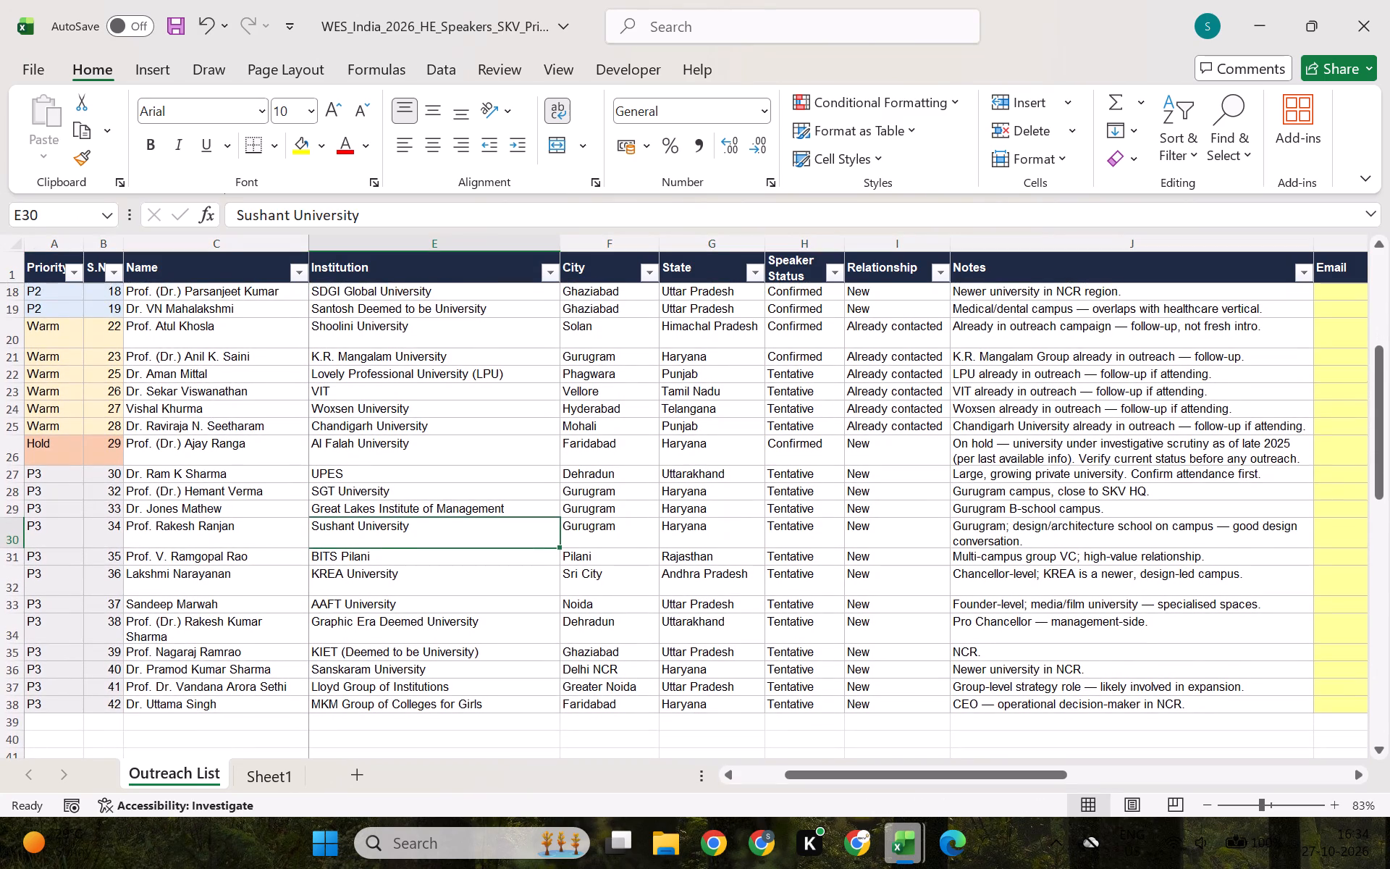
scroll(431, 576, "up", 2)
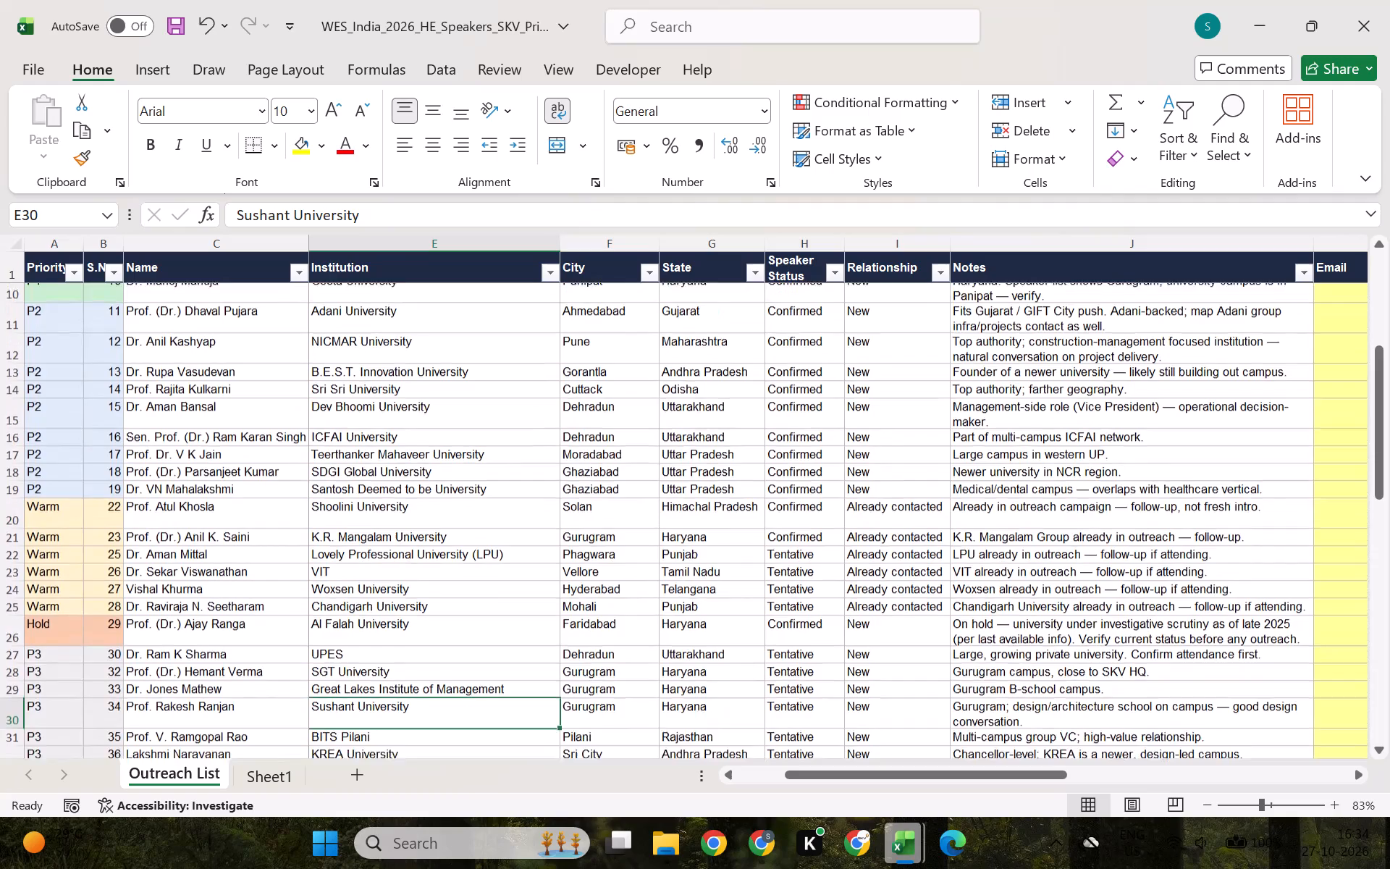
scroll(431, 576, "up", 3)
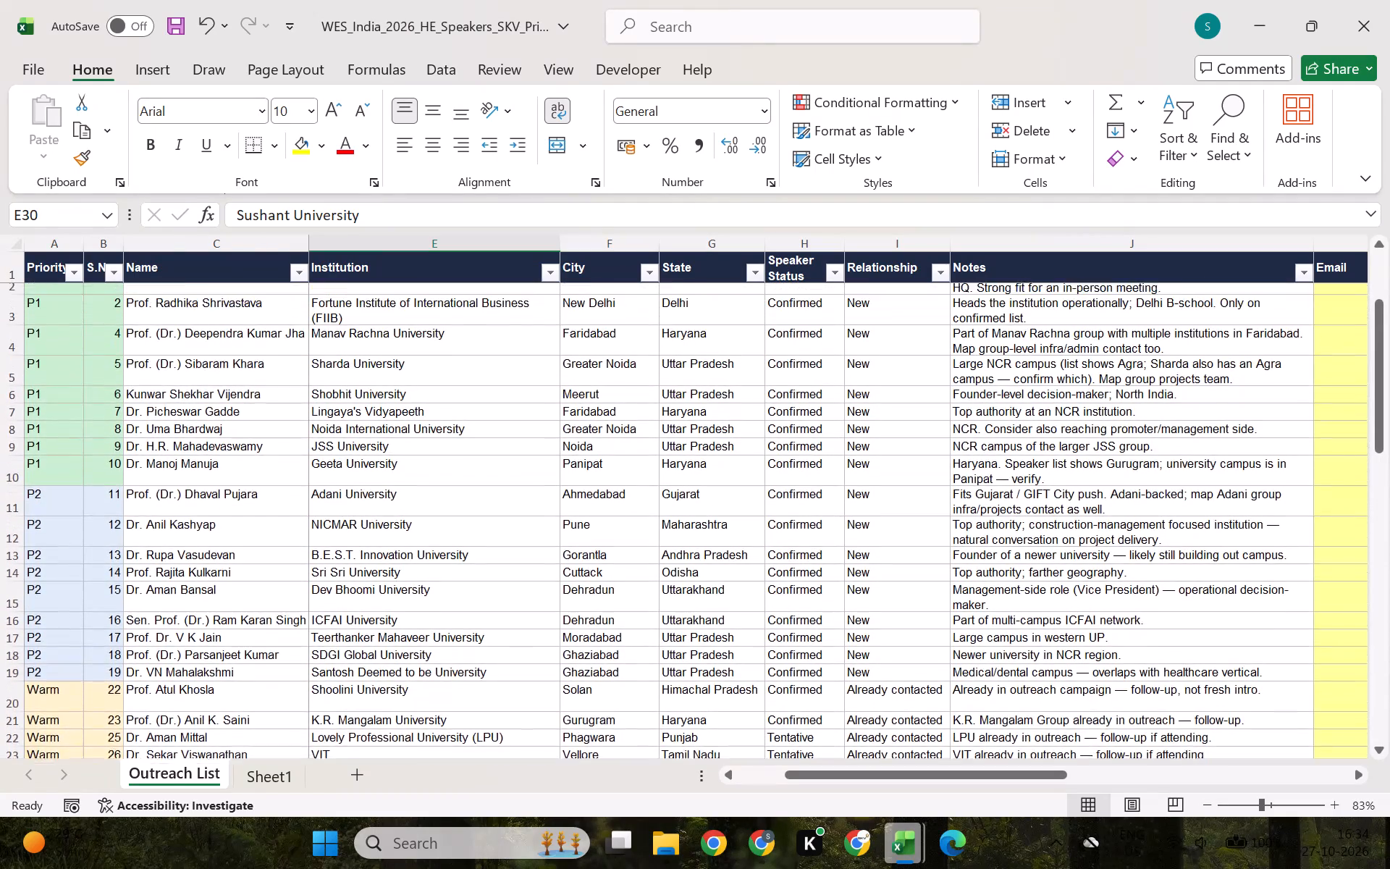
scroll(431, 576, "up", 1)
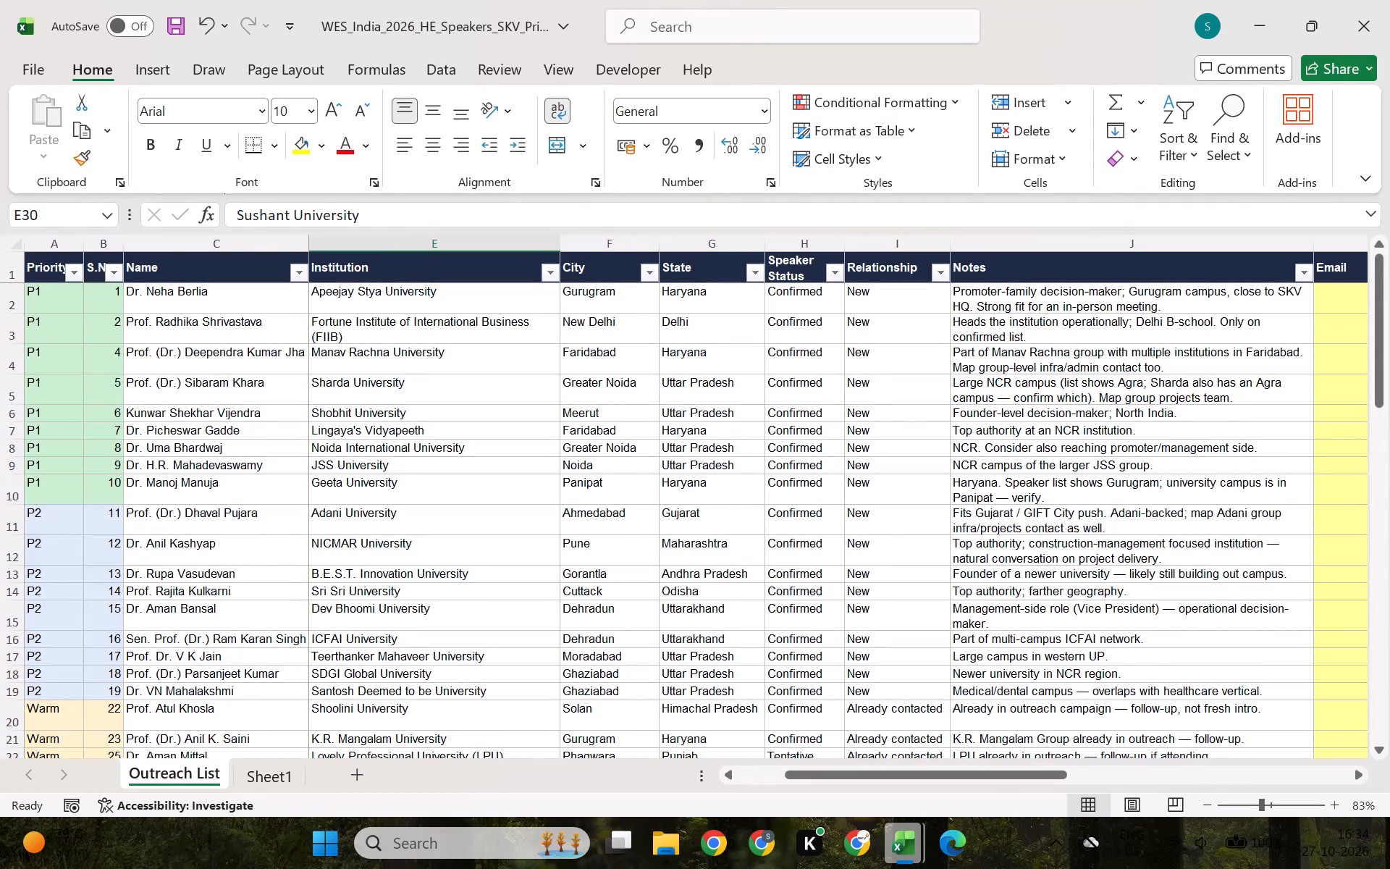
scroll(429, 591, "up", 1)
Clear all contents and formatting from the Outreach Status, Date Sent, Follow-up Date and Remarks columns.
scroll(581, 574, "left", 3)
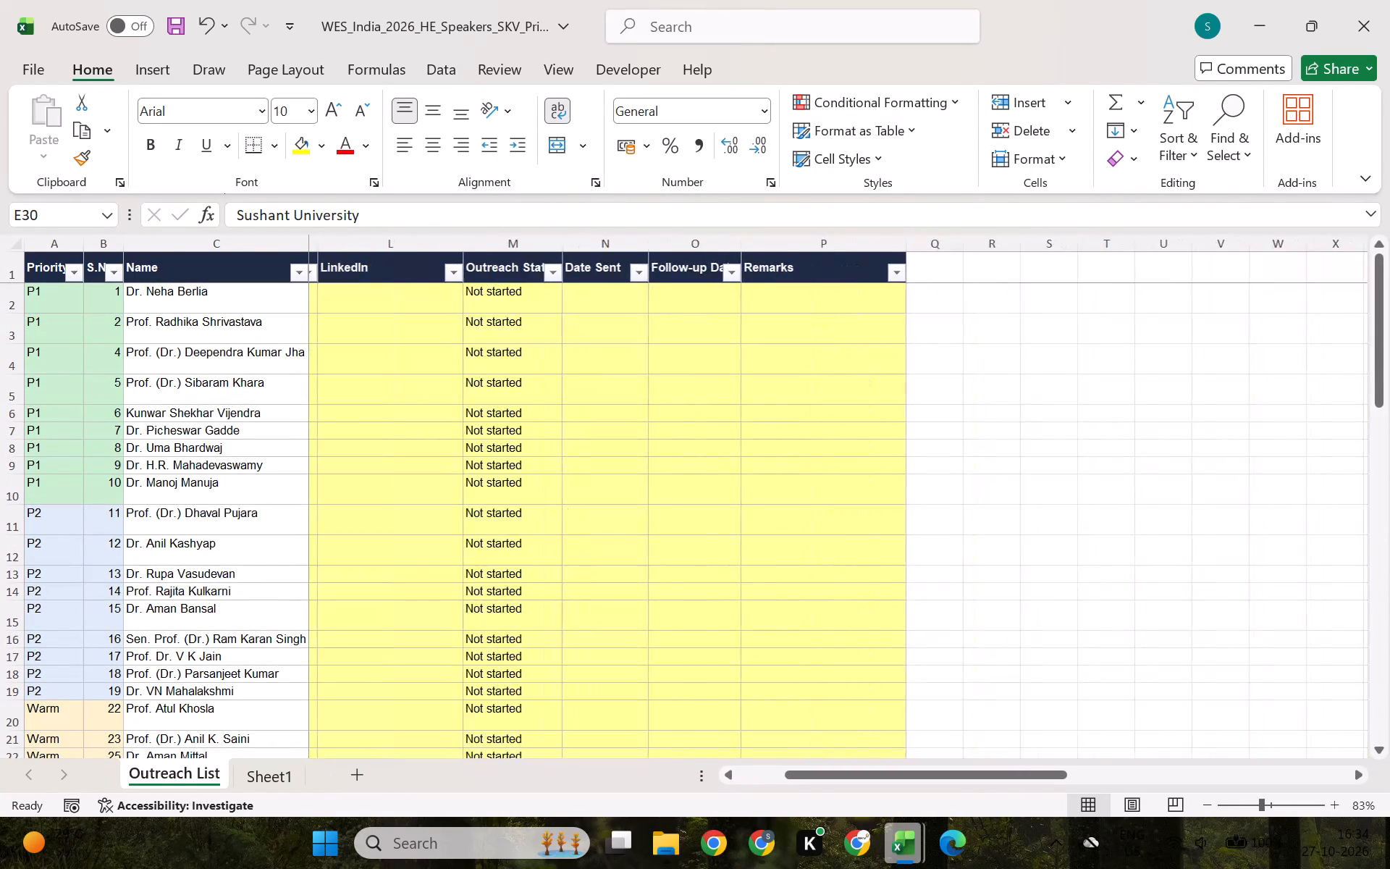
scroll(581, 574, "left", 2)
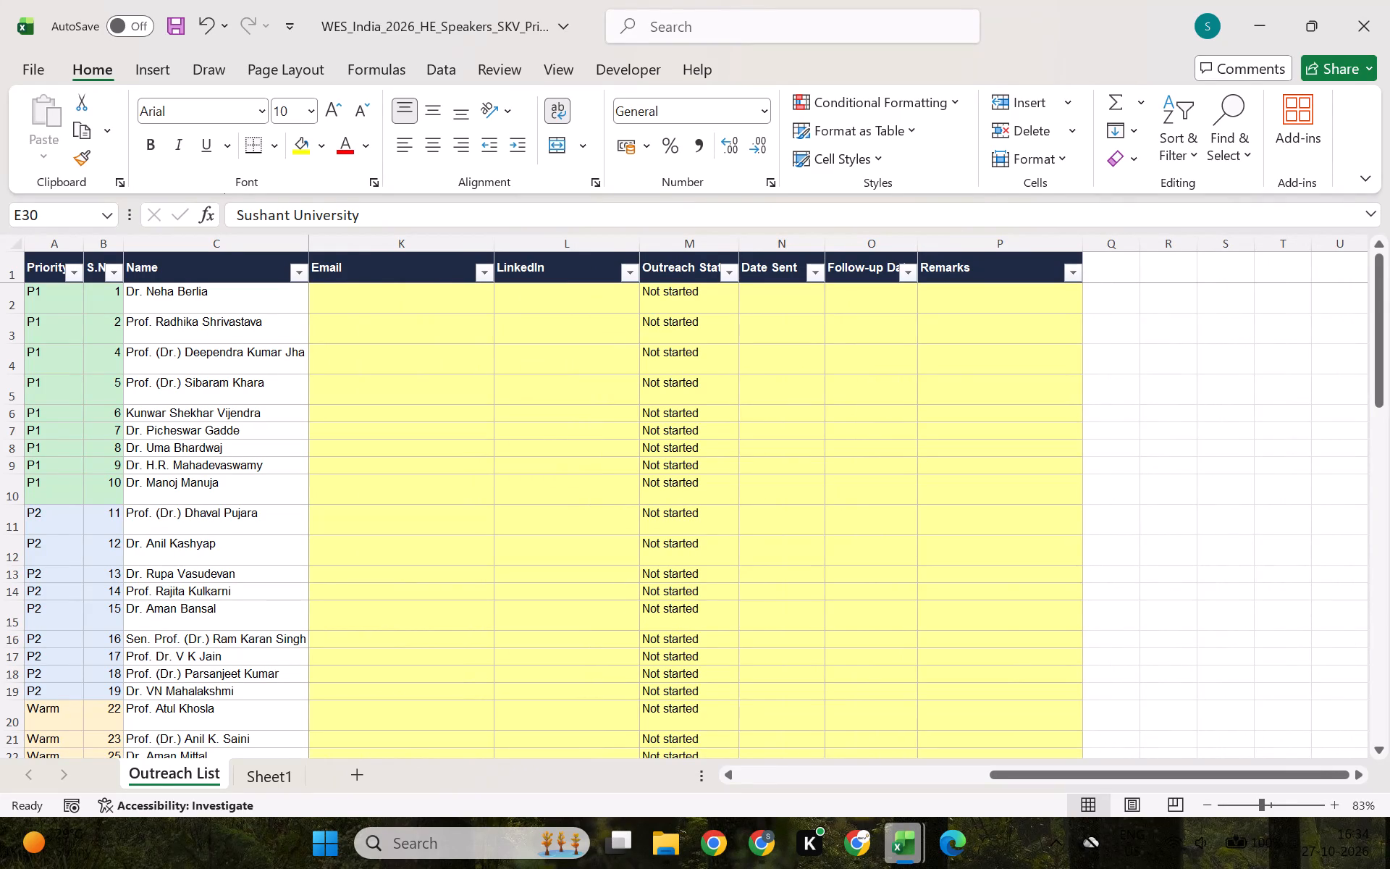
scroll(665, 611, "down", 3)
scroll(665, 611, "up", 3)
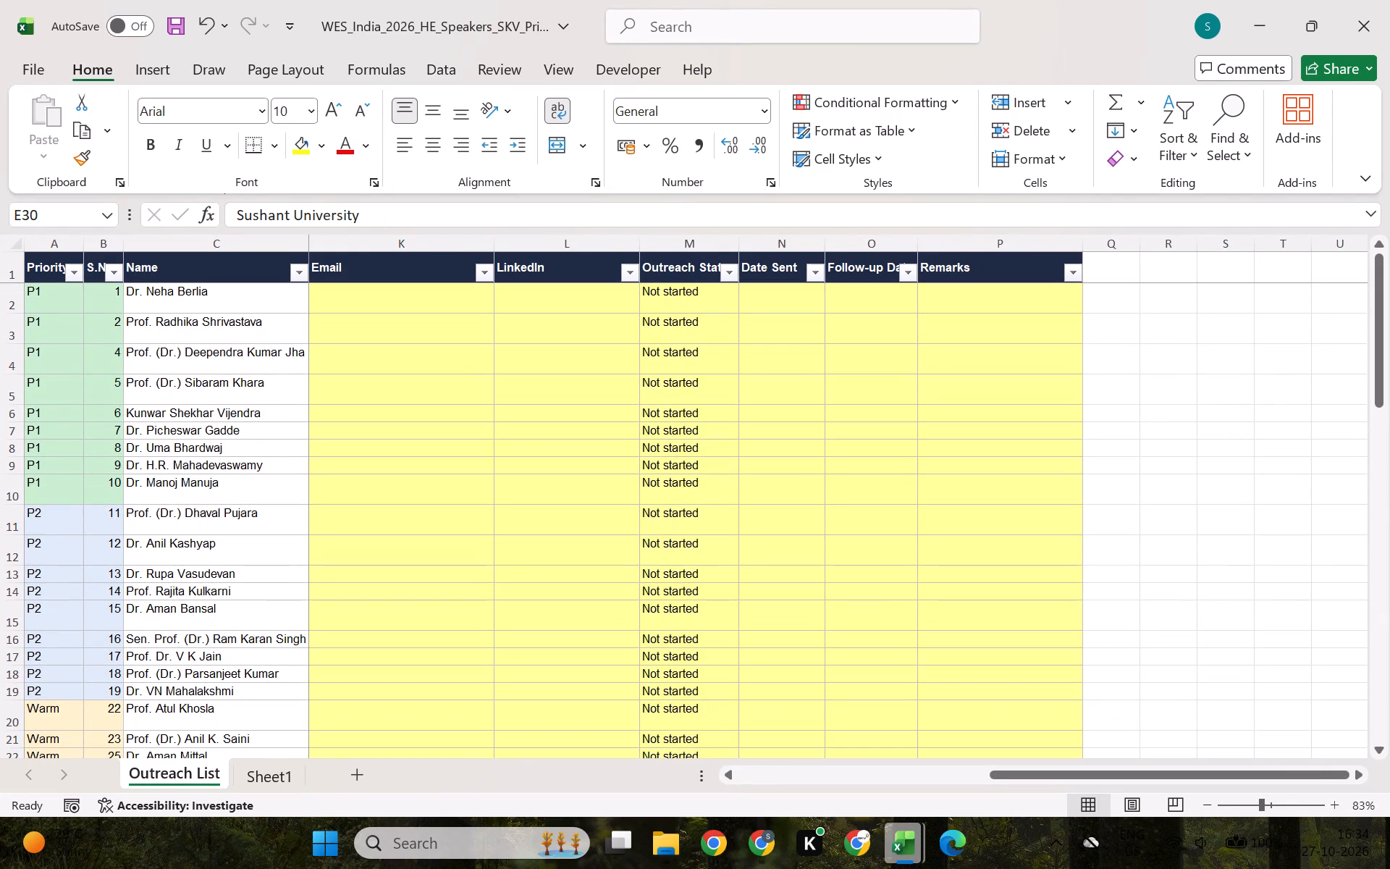
left_click(667, 256)
left_click(674, 242)
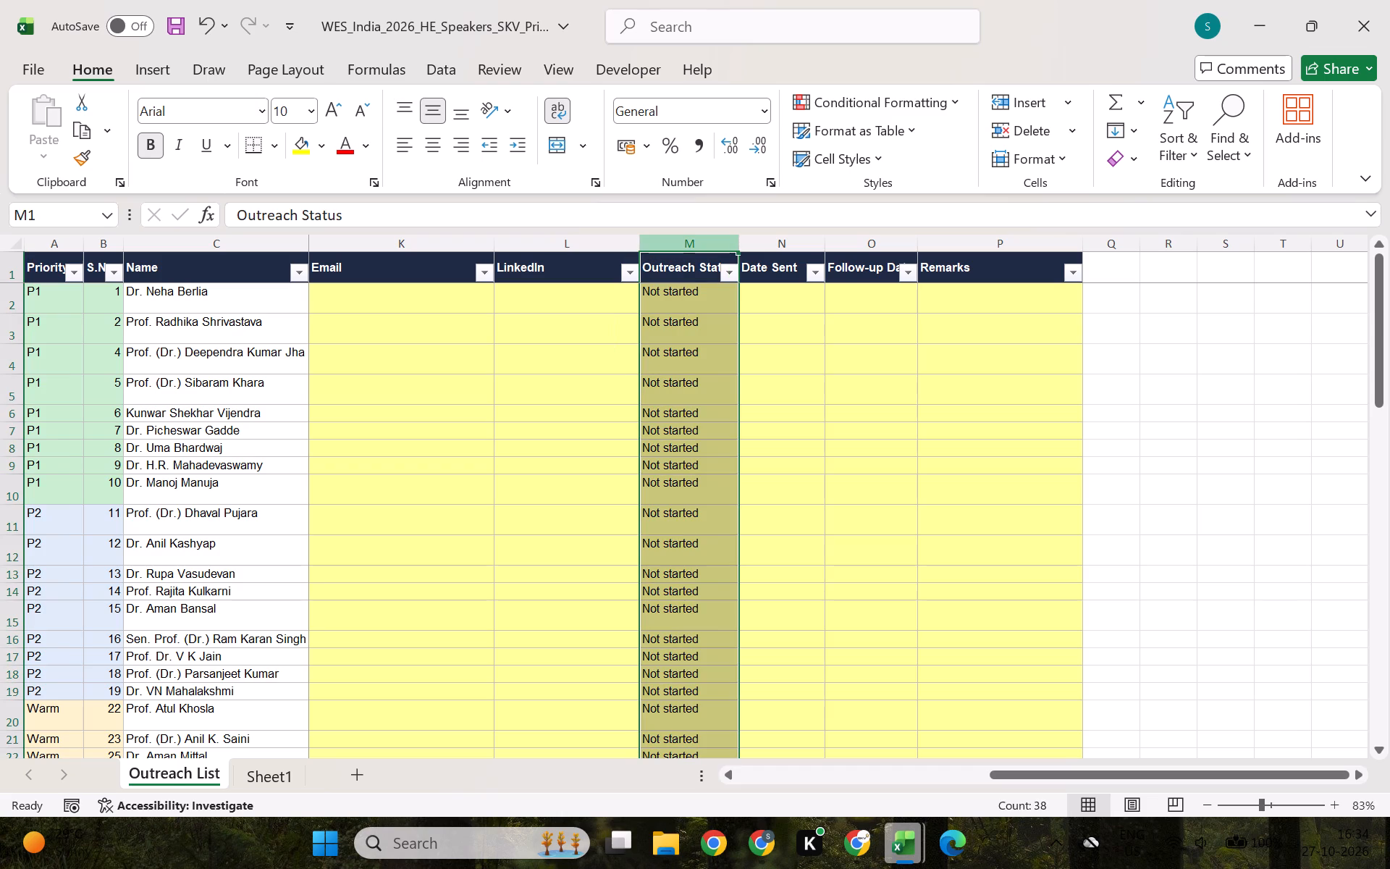
key("shift+Right")
key("shift+Right")
key("shift+Right")
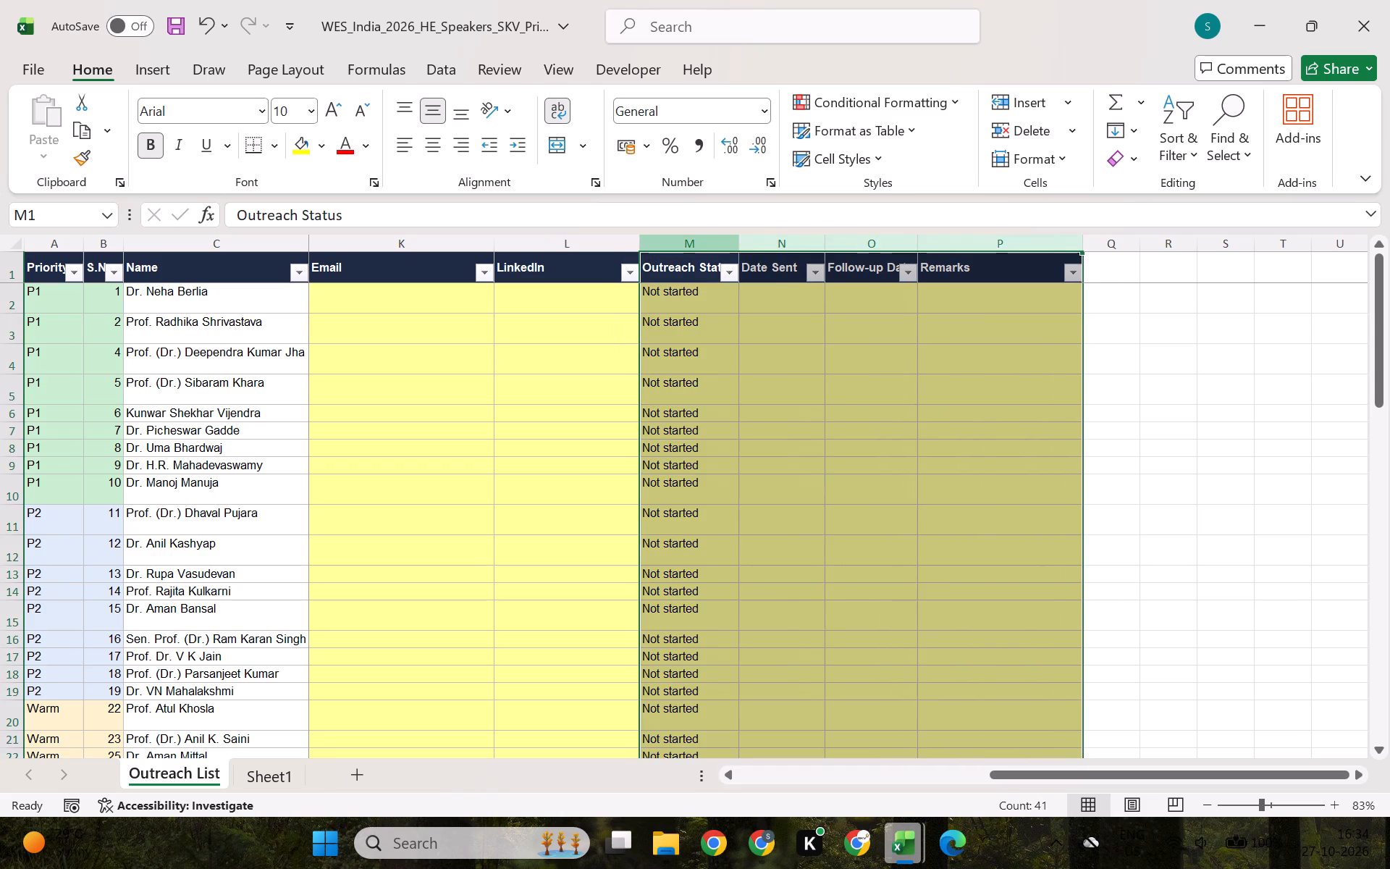
left_click(1056, 151)
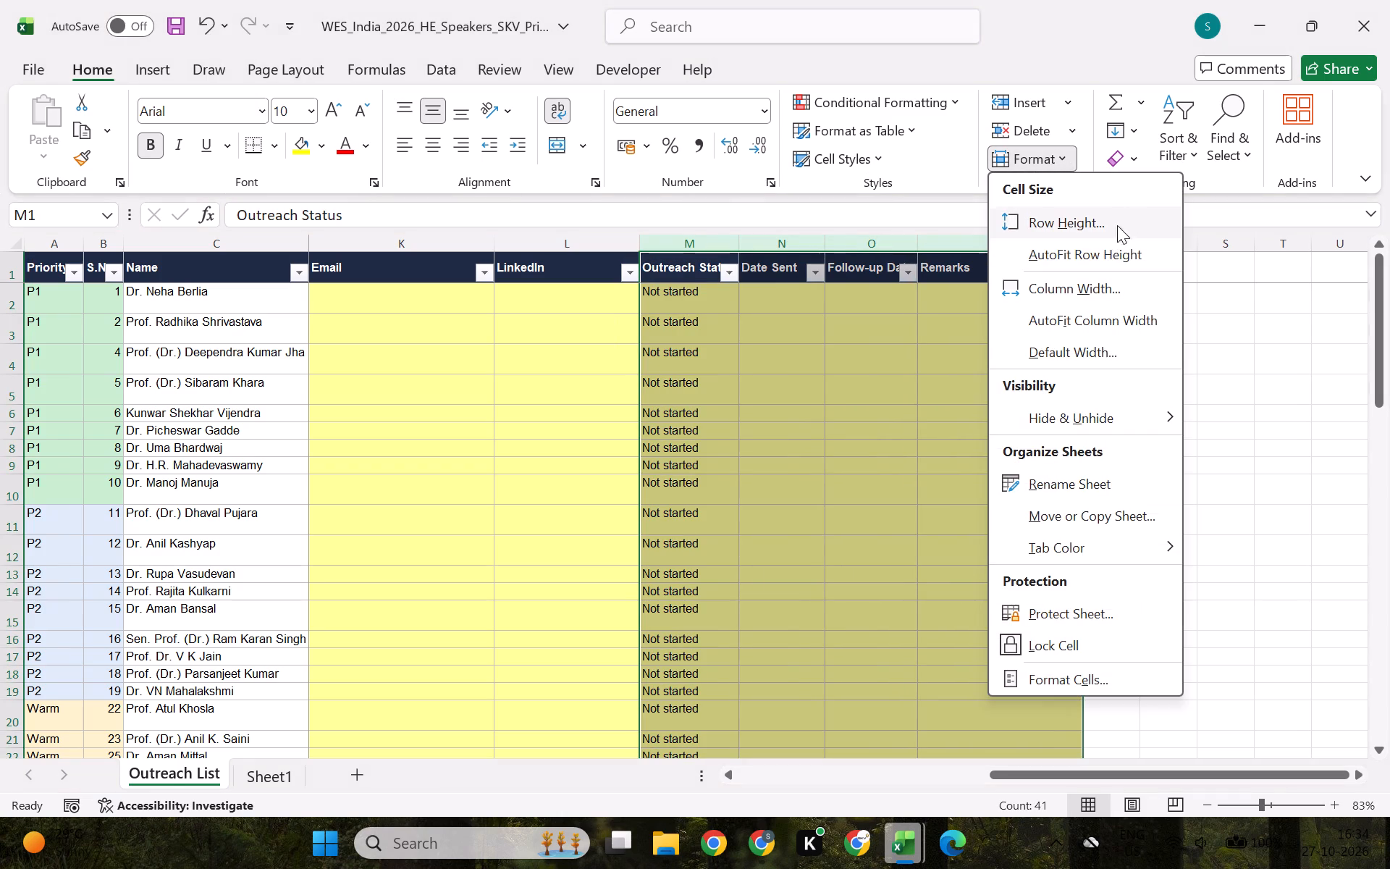
left_click(1132, 156)
left_click(1140, 180)
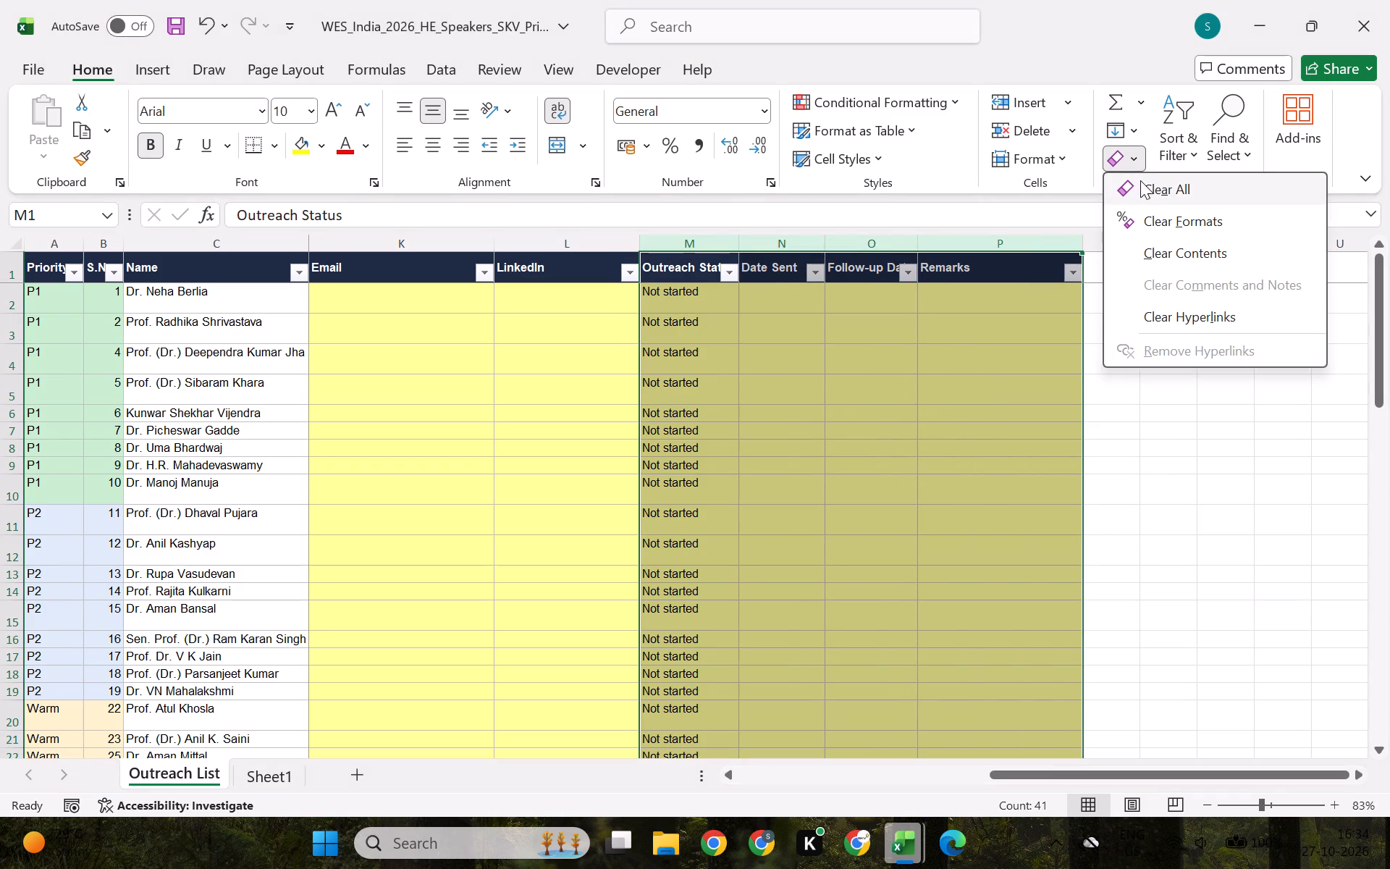
left_click(1046, 371)
left_click(1045, 319)
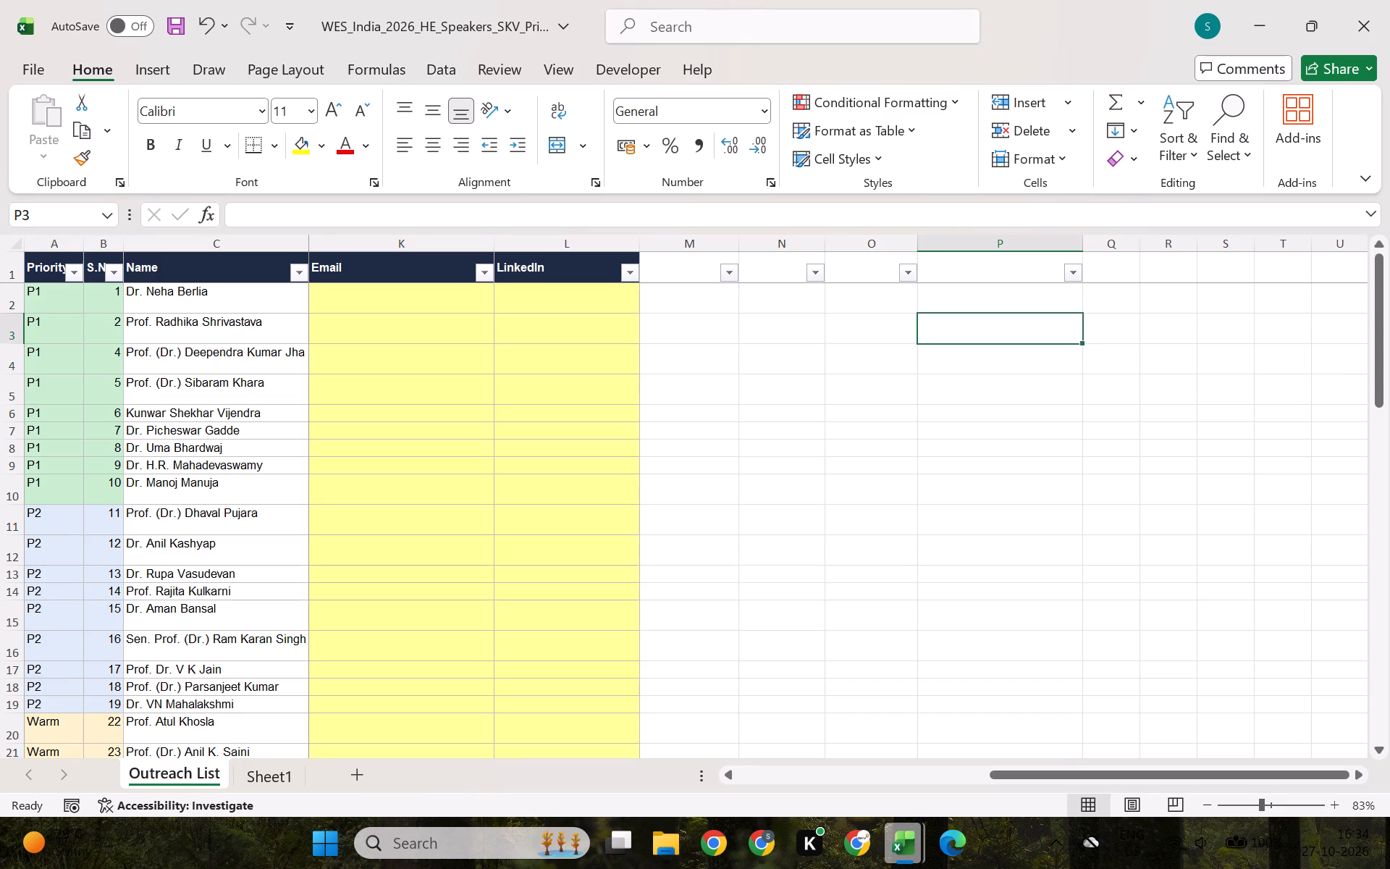
Permanently delete Sheet1, which holds the P4 speakers, from the workbook.
left_click(390, 308)
scroll(390, 308, "right", 6)
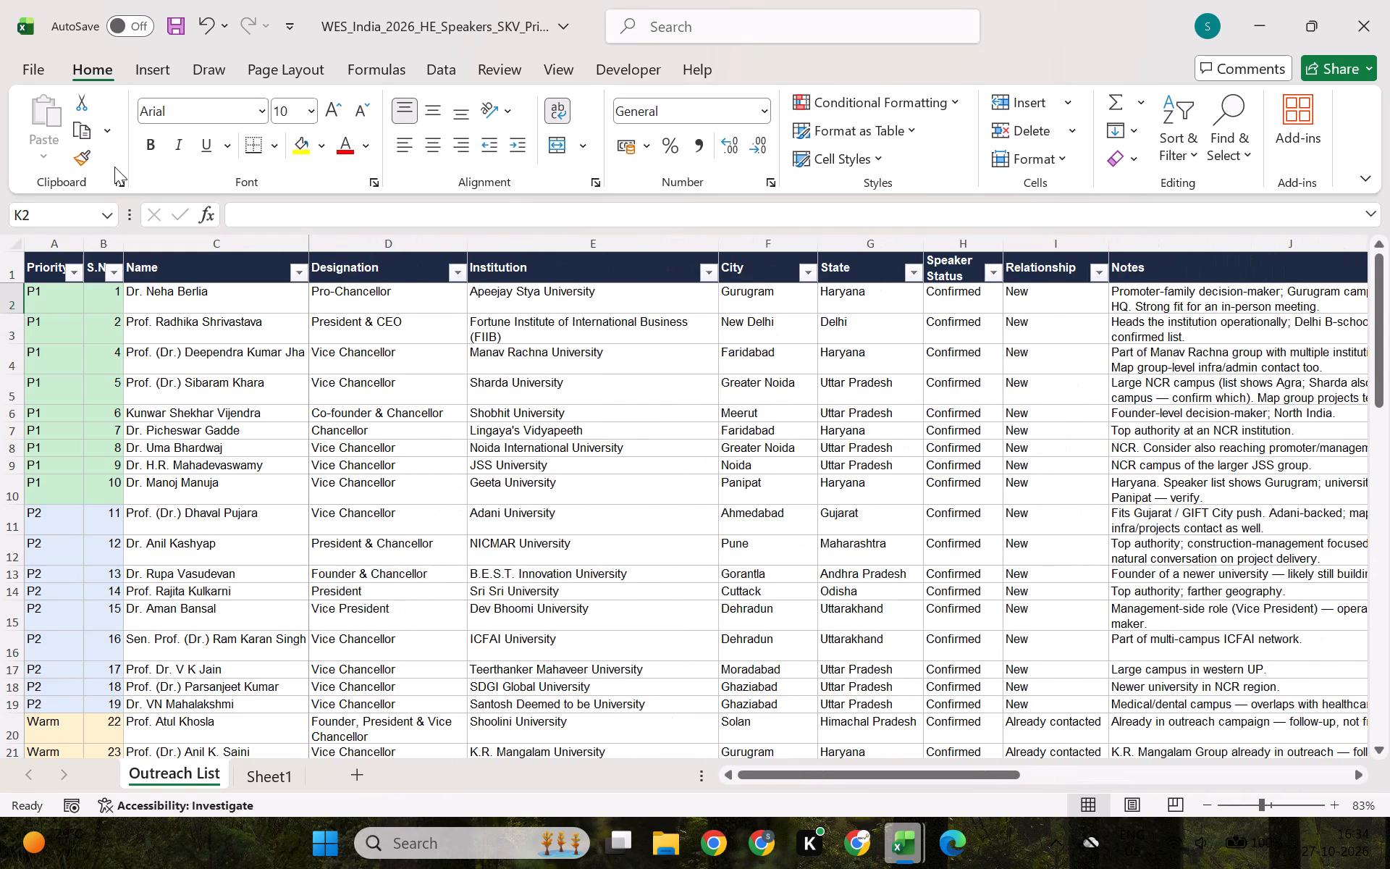
left_click(264, 776)
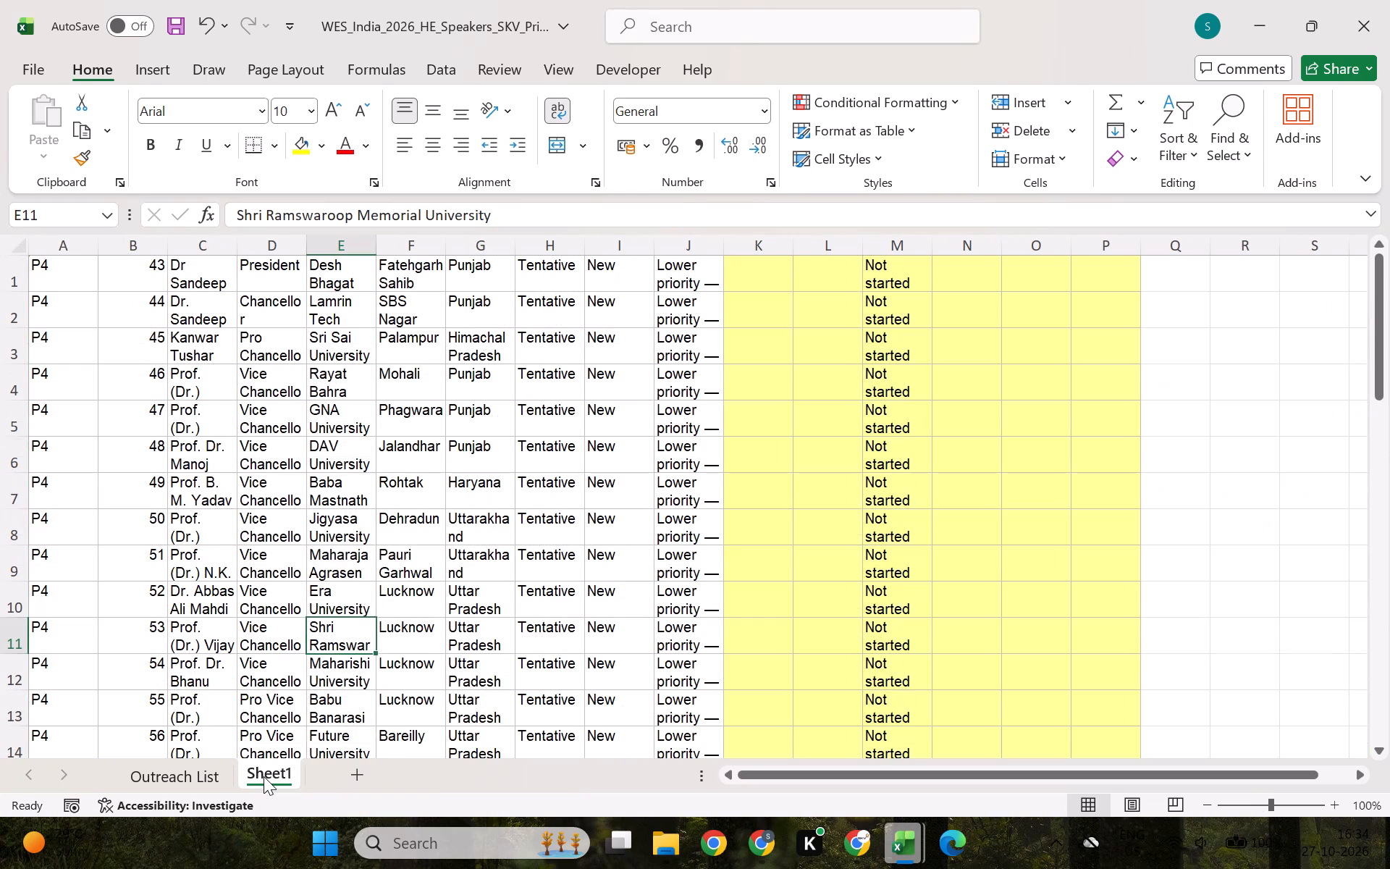
right_click(264, 776)
left_click(358, 505)
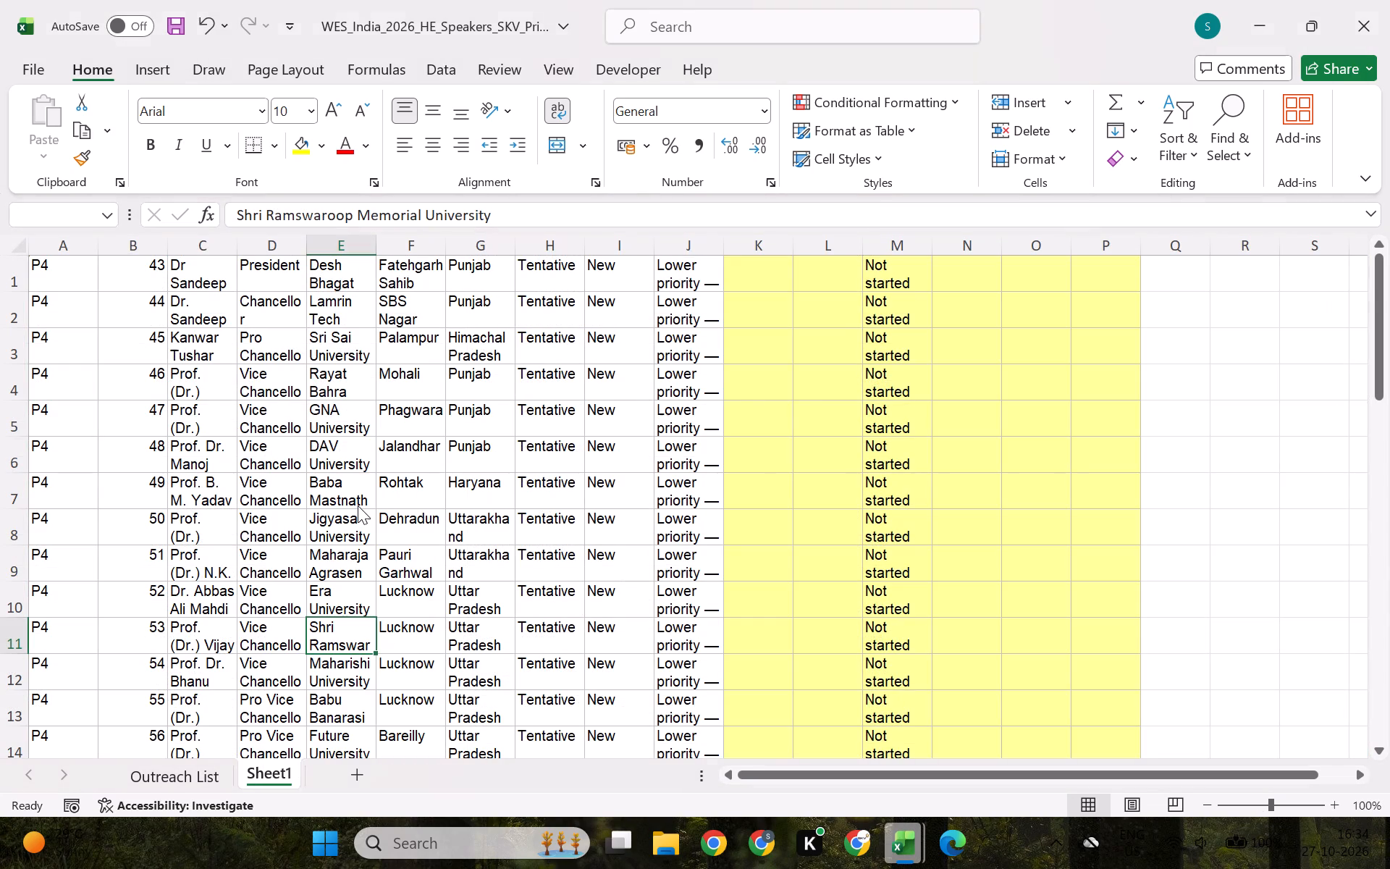
left_click(756, 457)
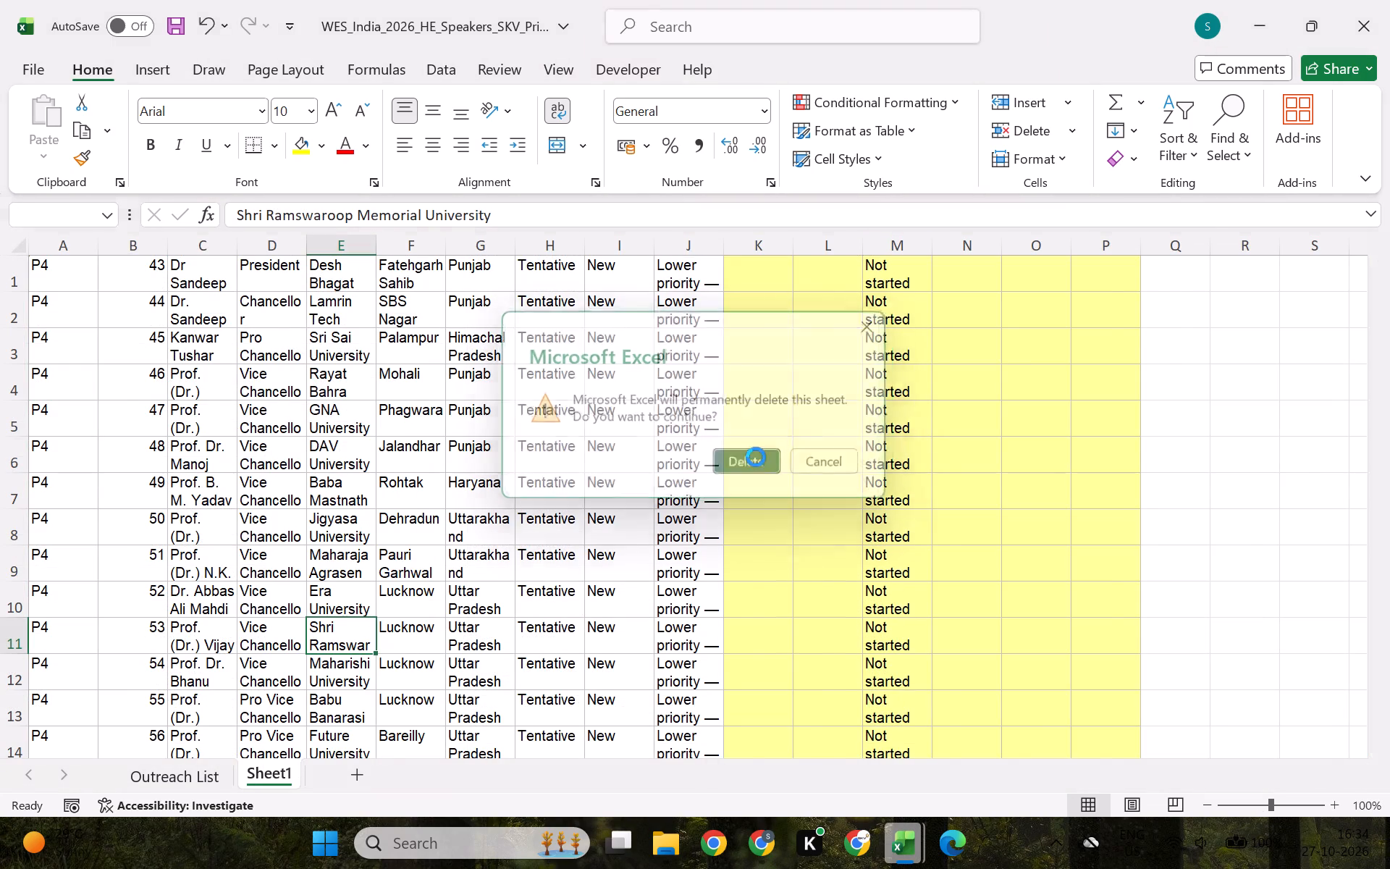
Save a copy of the workbook in the Downloads folder under the name list.
left_click(45, 77)
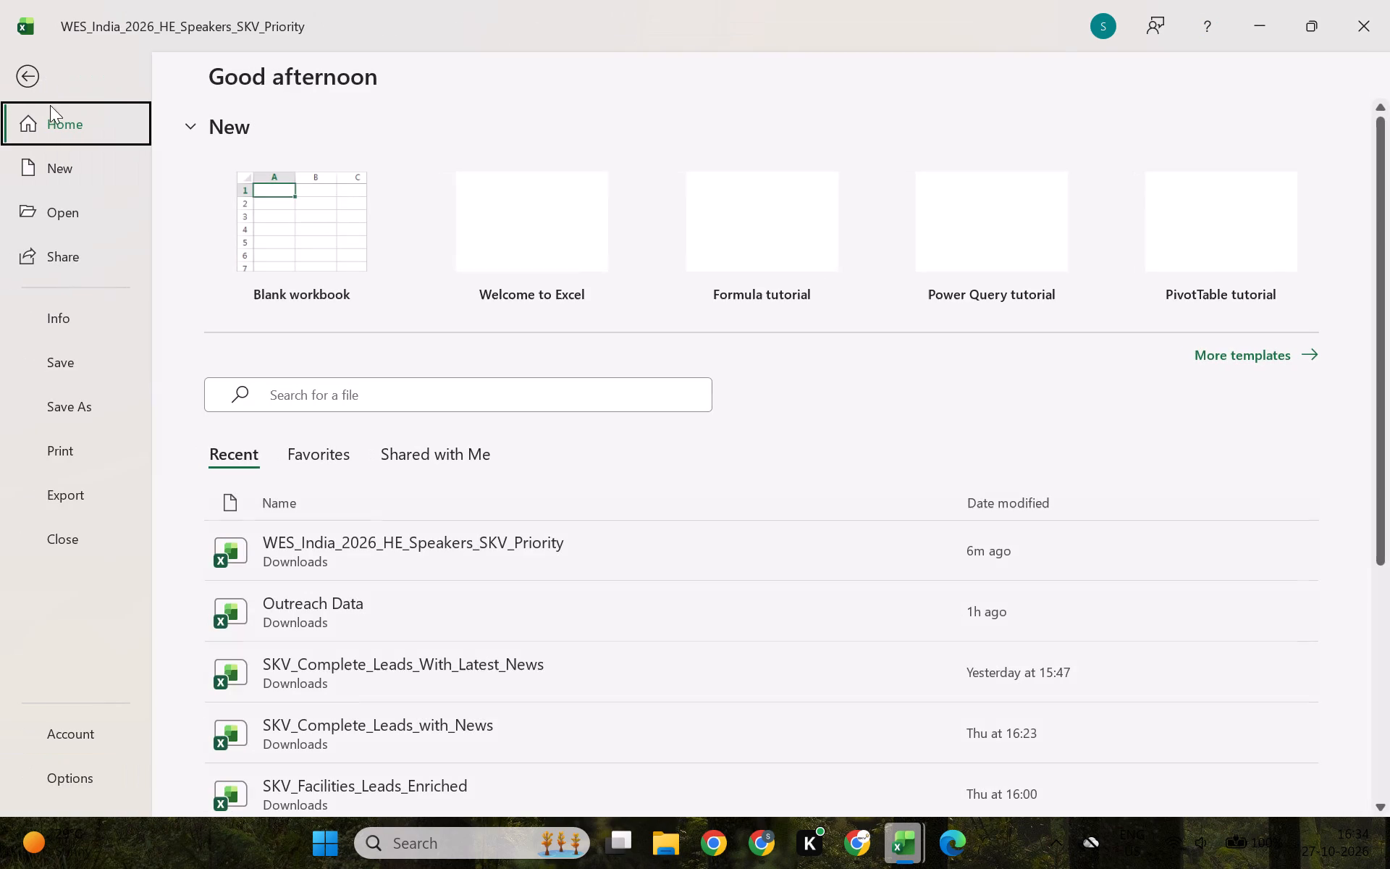
left_click(69, 406)
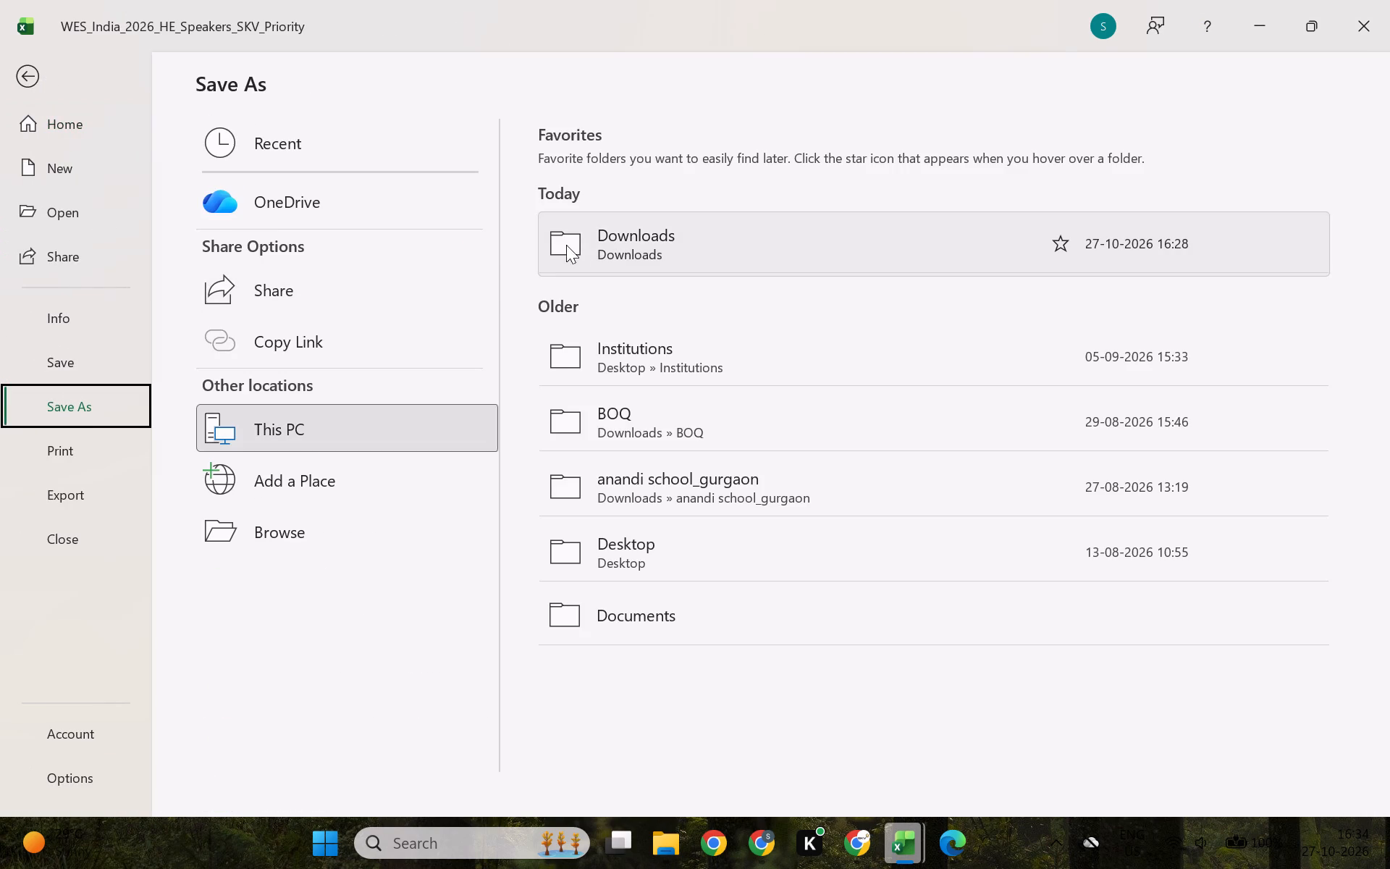
left_click(589, 238)
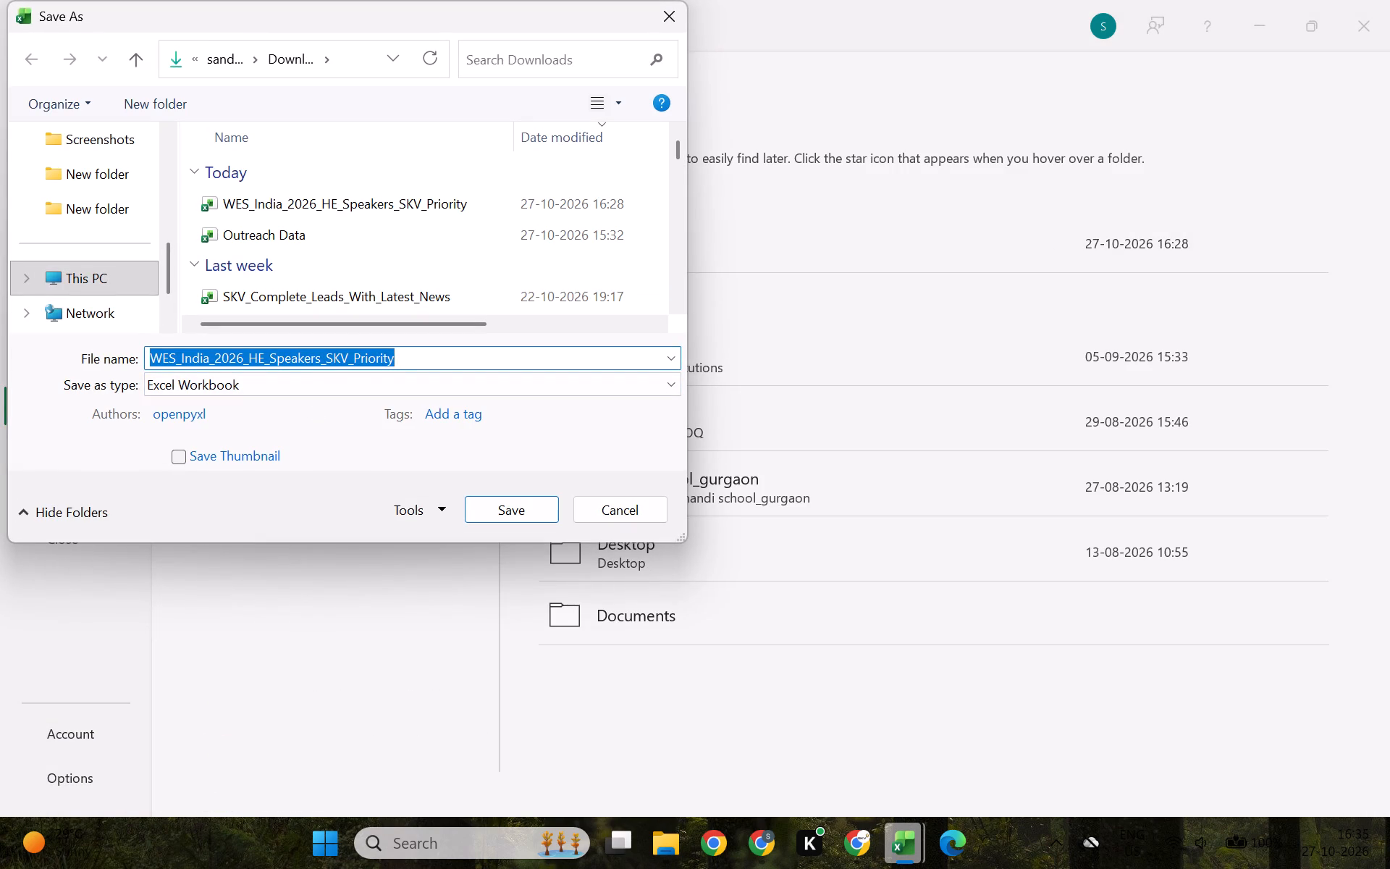
left_click_drag(423, 359, 106, 358)
type("list")
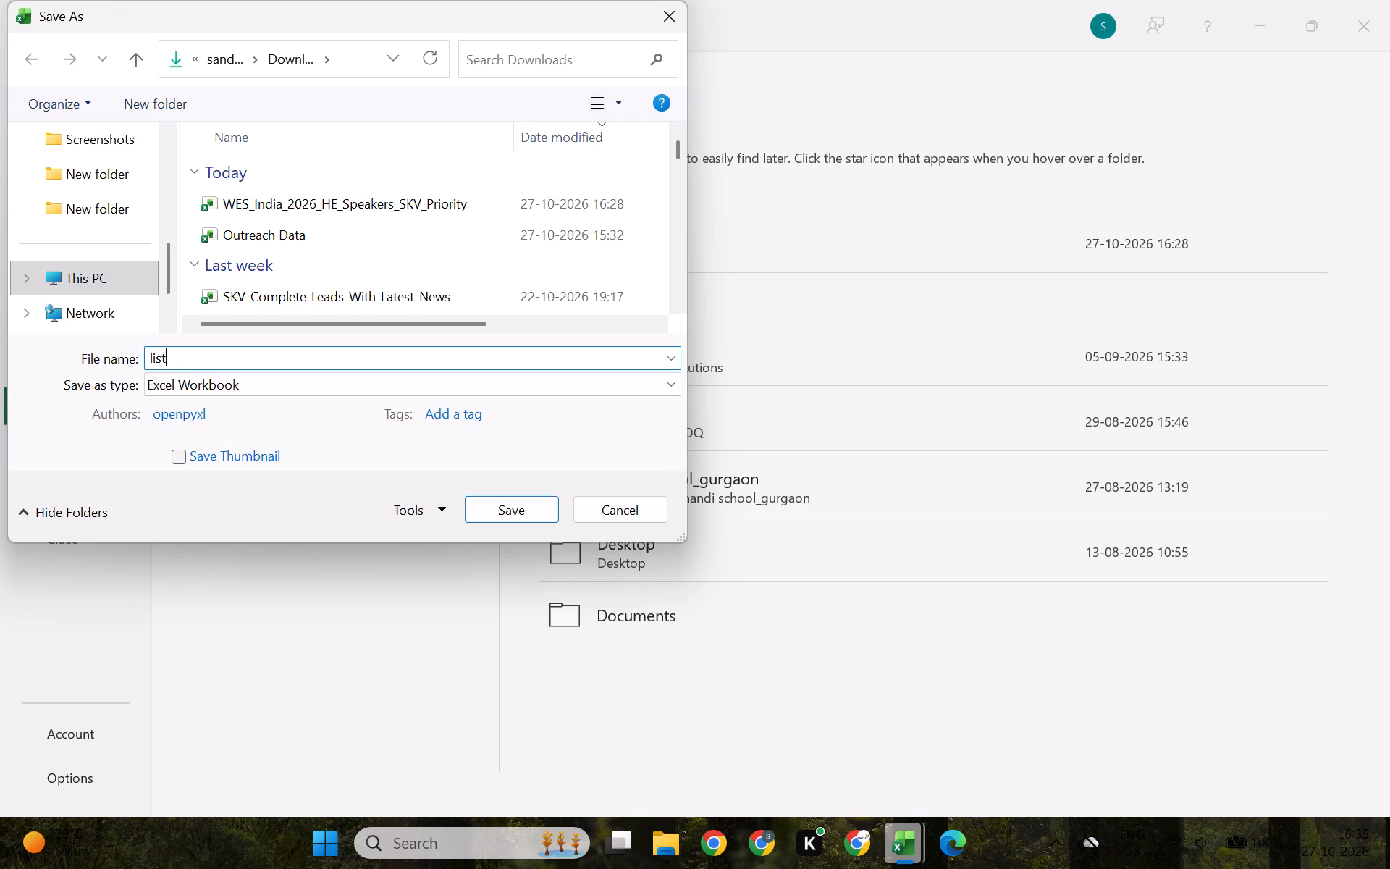
key("Return")
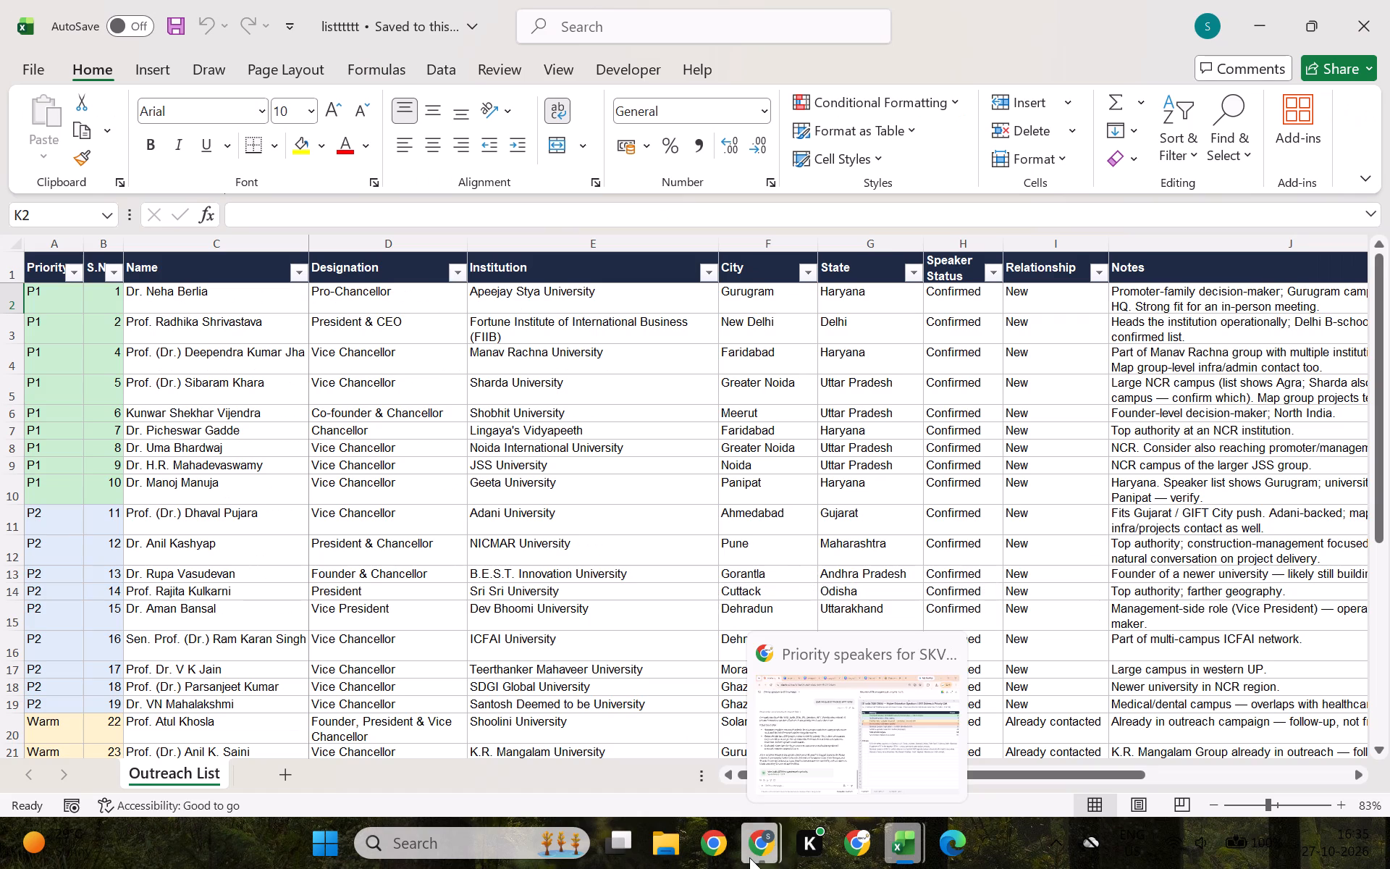
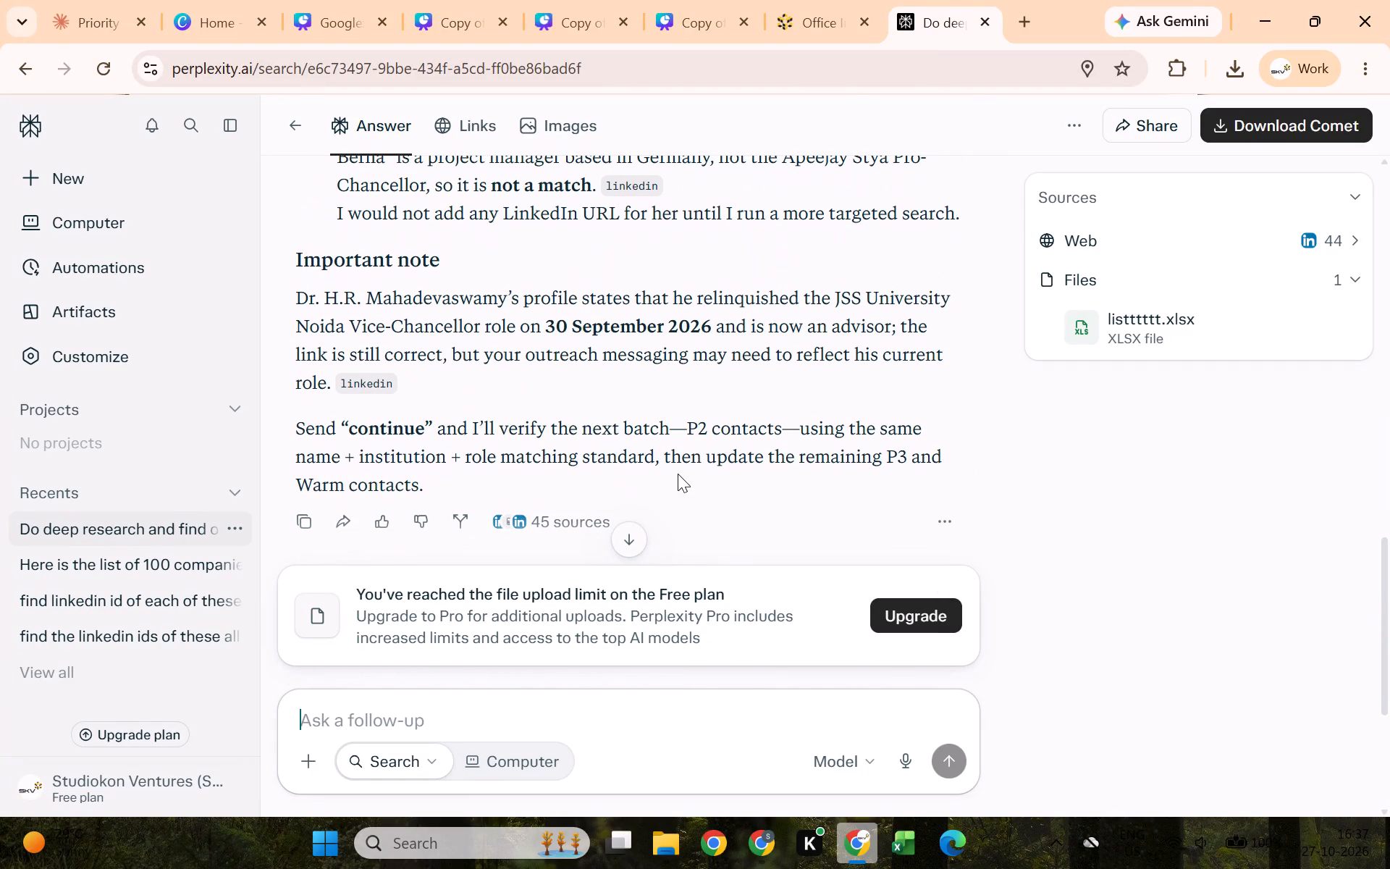
scroll(678, 474, "up", 1)
left_click(618, 726)
type("continue")
key("Return")
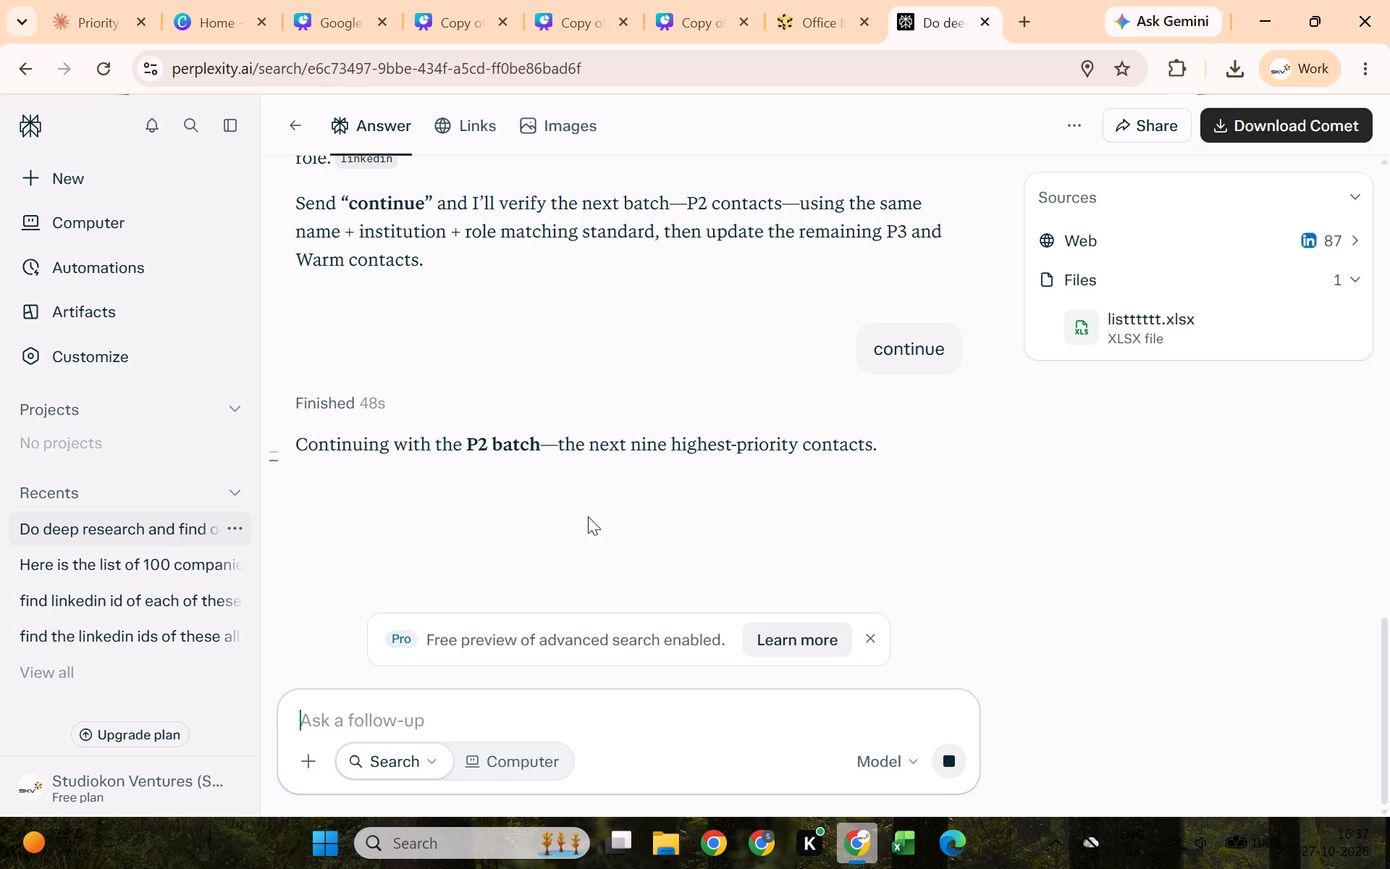
Read through the P2 batch answer and send "continue" again to get the P3 contacts' LinkedIn links.
scroll(588, 516, "down", 6)
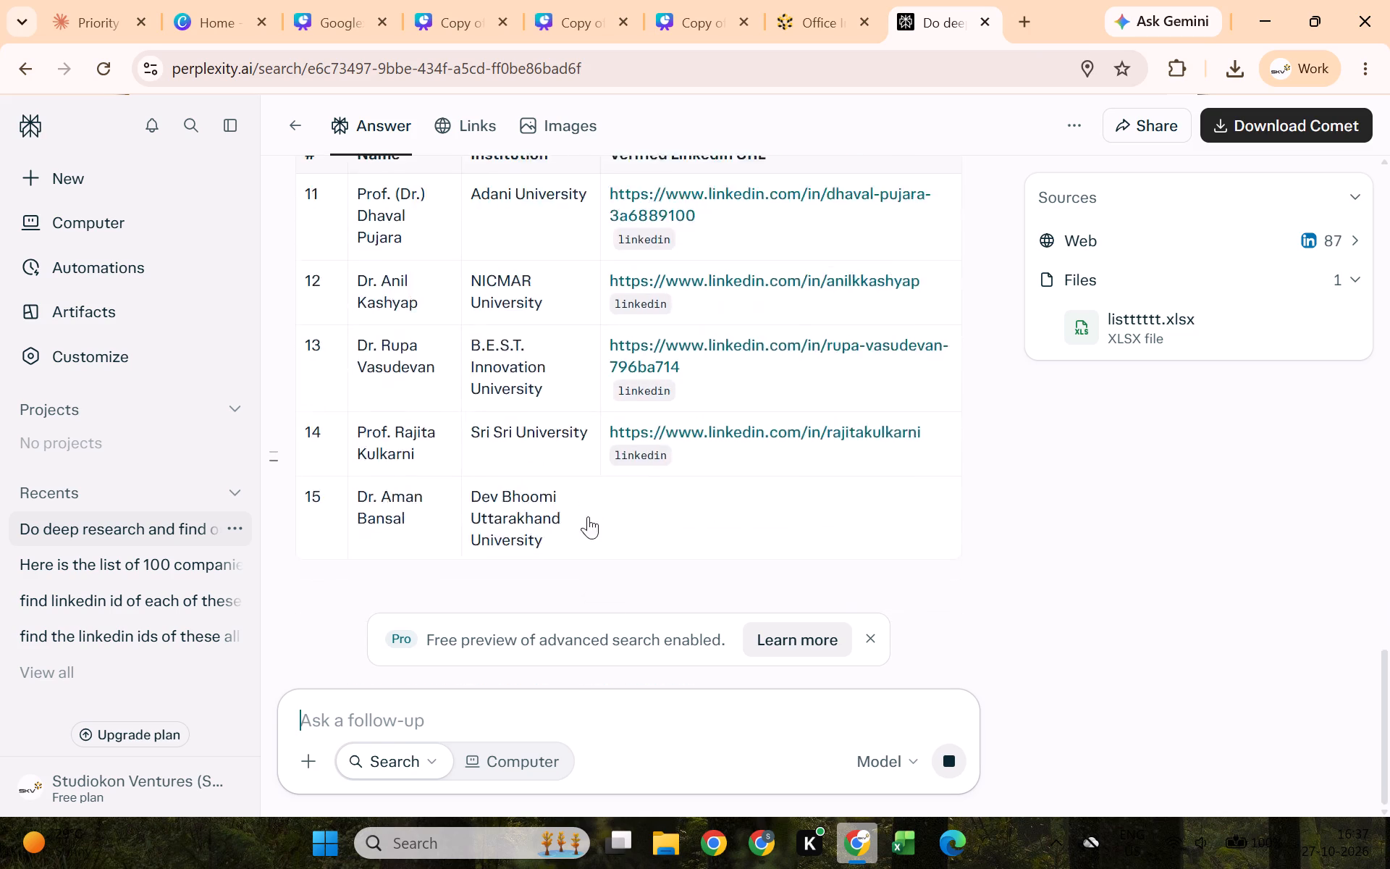
scroll(588, 516, "down", 11)
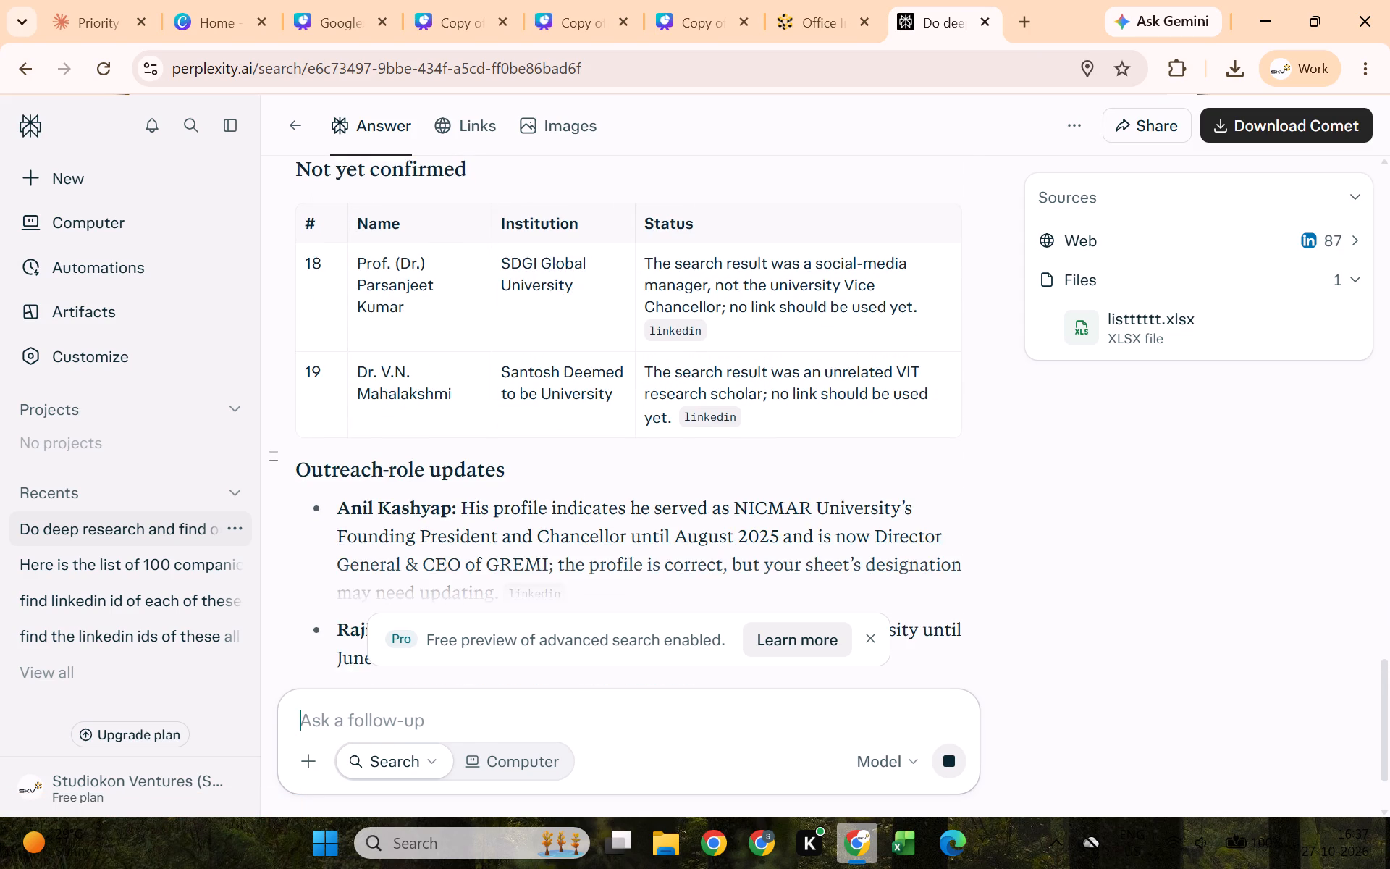
scroll(588, 516, "down", 13)
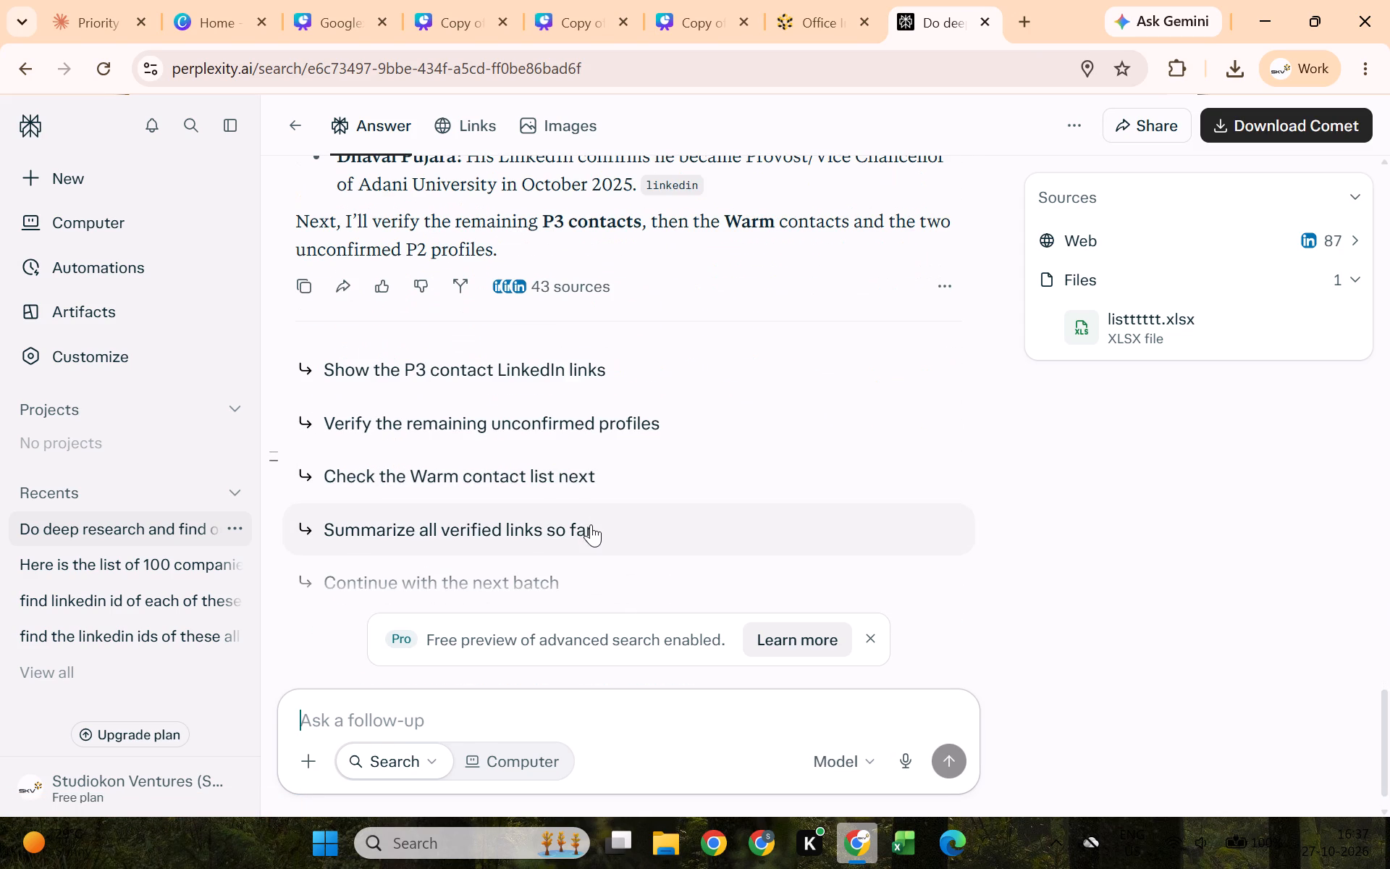
type("continue")
key("Return")
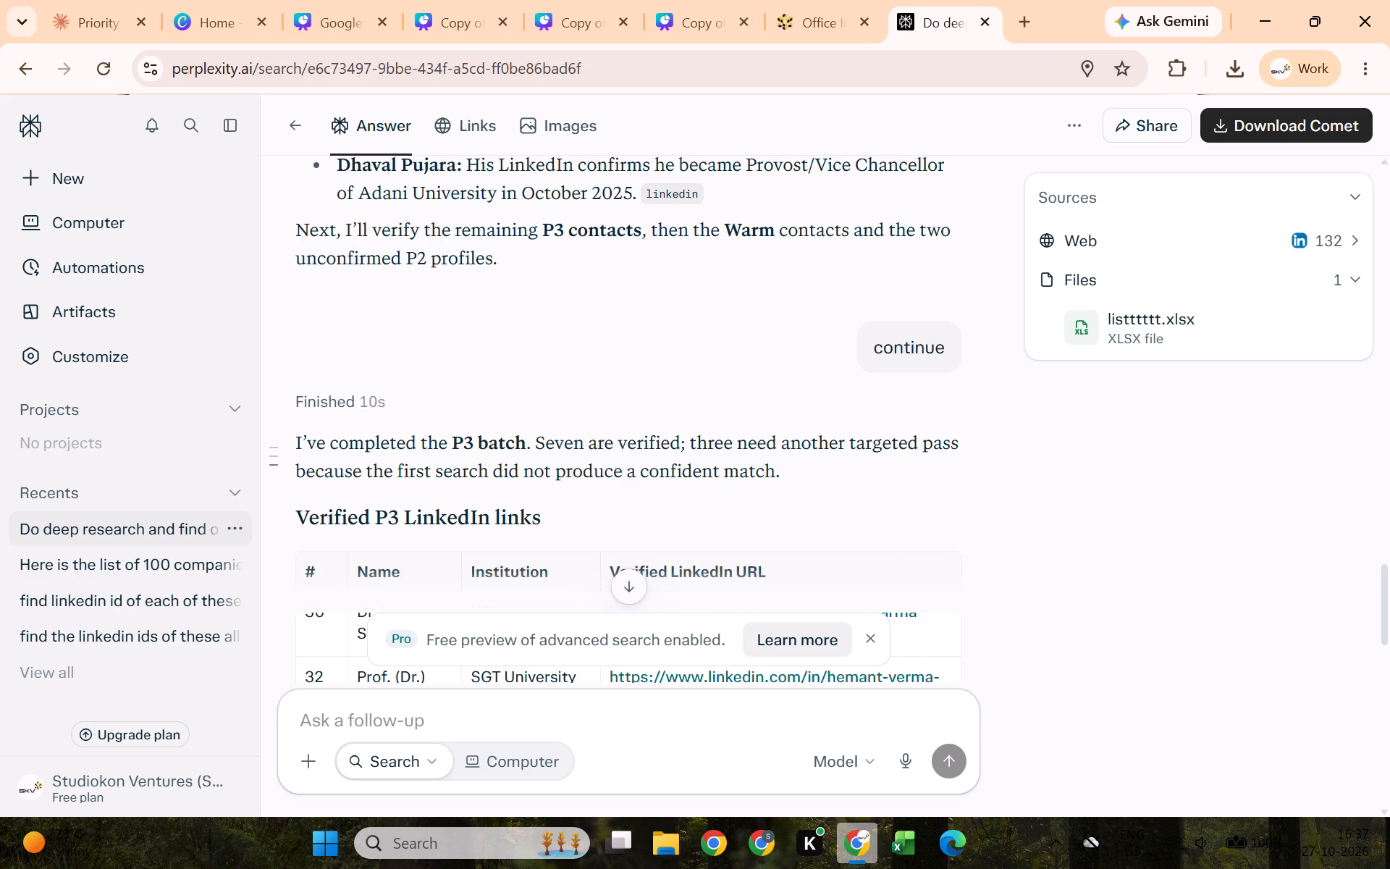
Submit the suggested follow-up "Continue with the next batch of profiles" beneath the P3 batch answer.
scroll(591, 524, "down", 17)
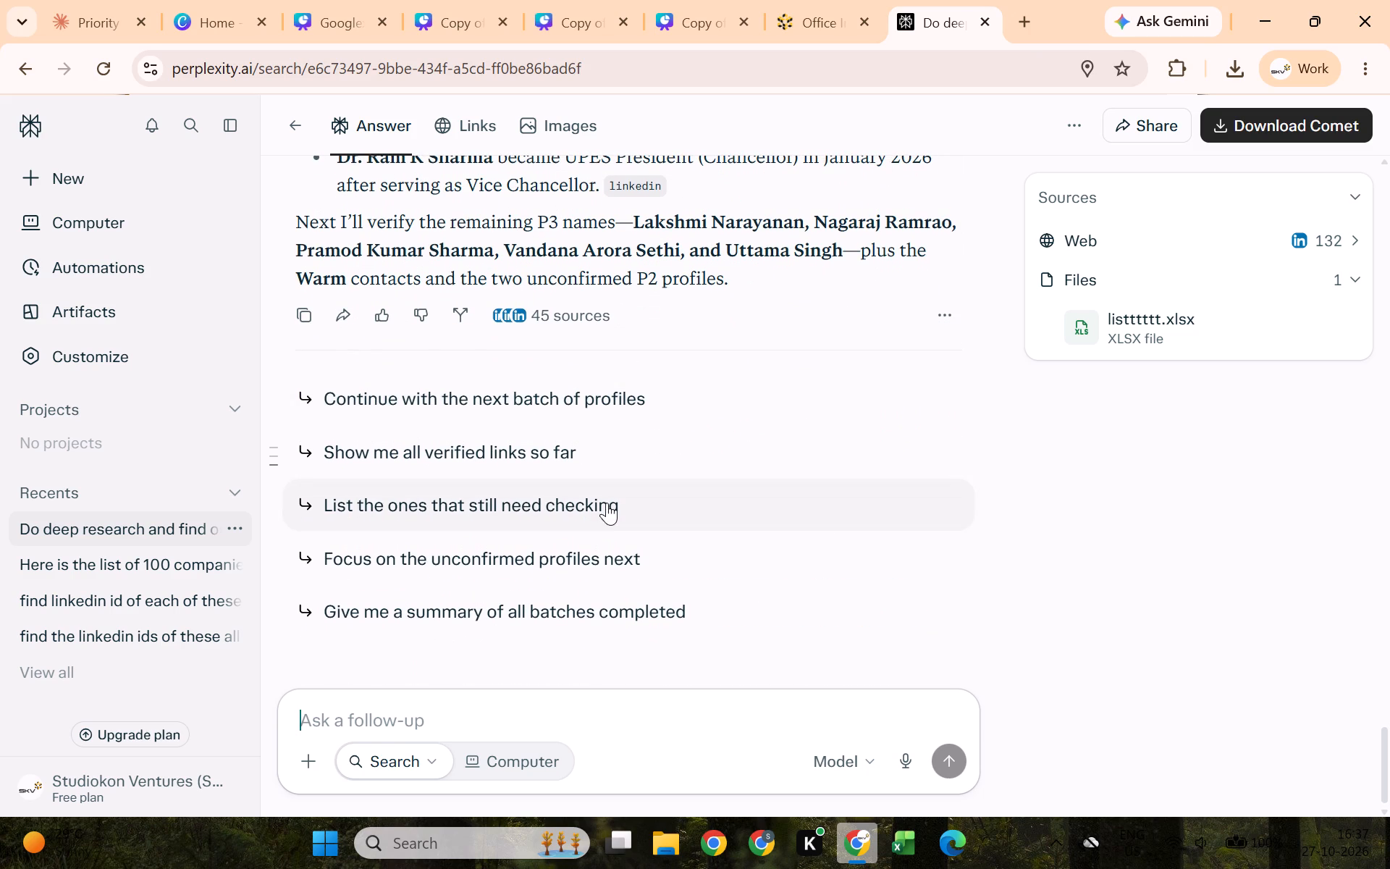
left_click(507, 392)
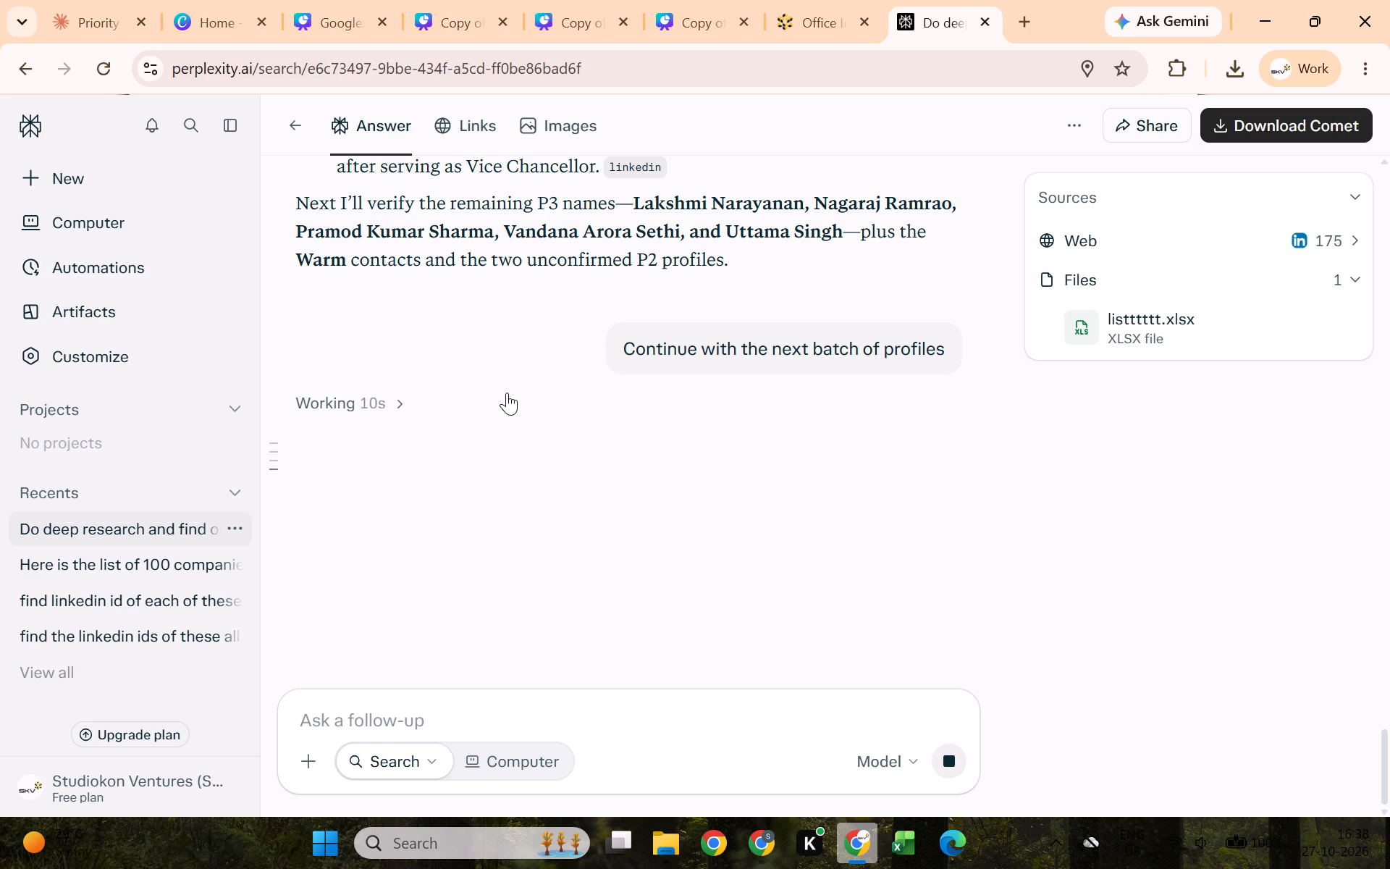
scroll(507, 392, "down", 3)
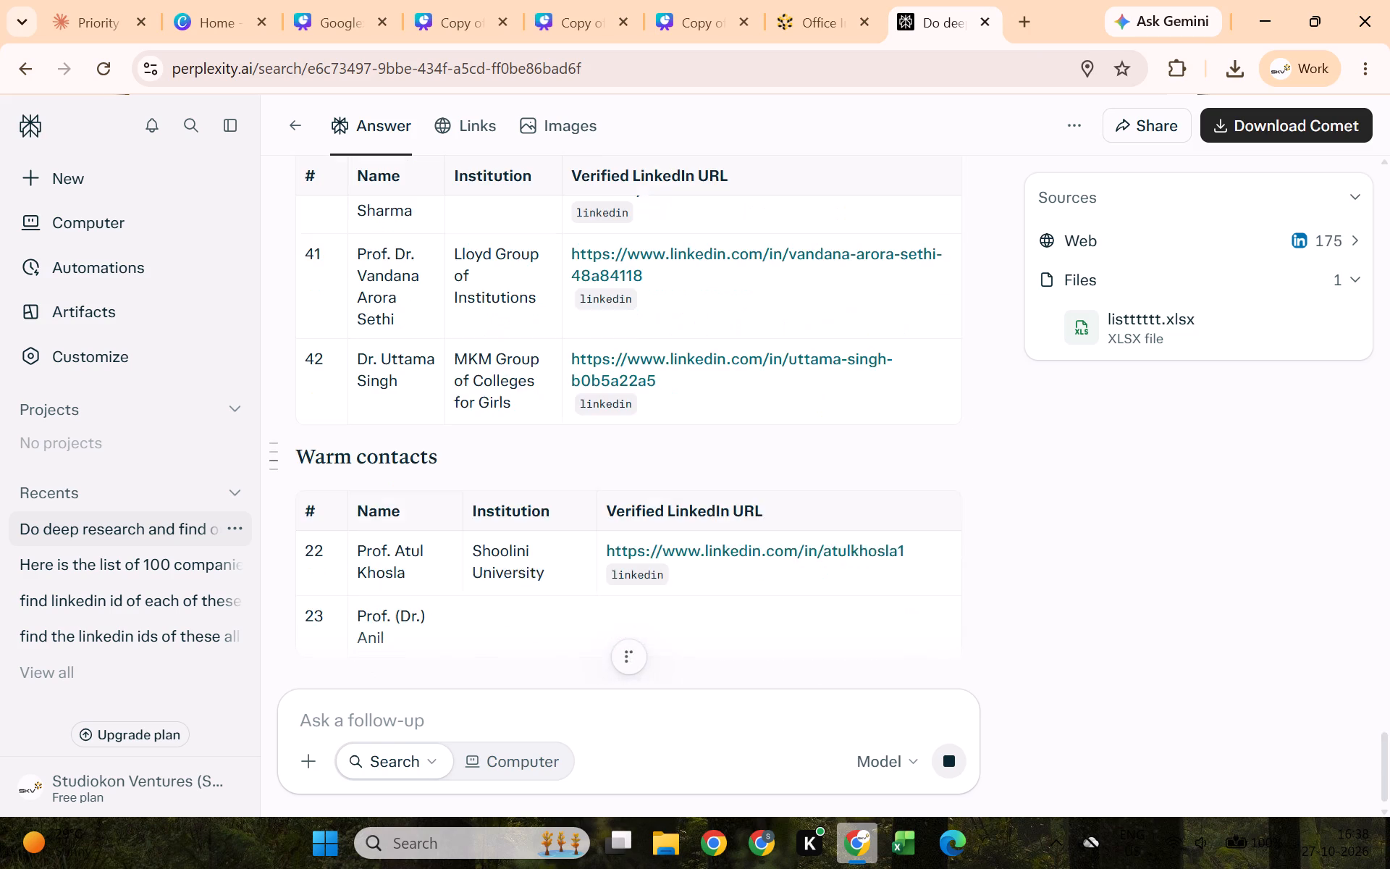
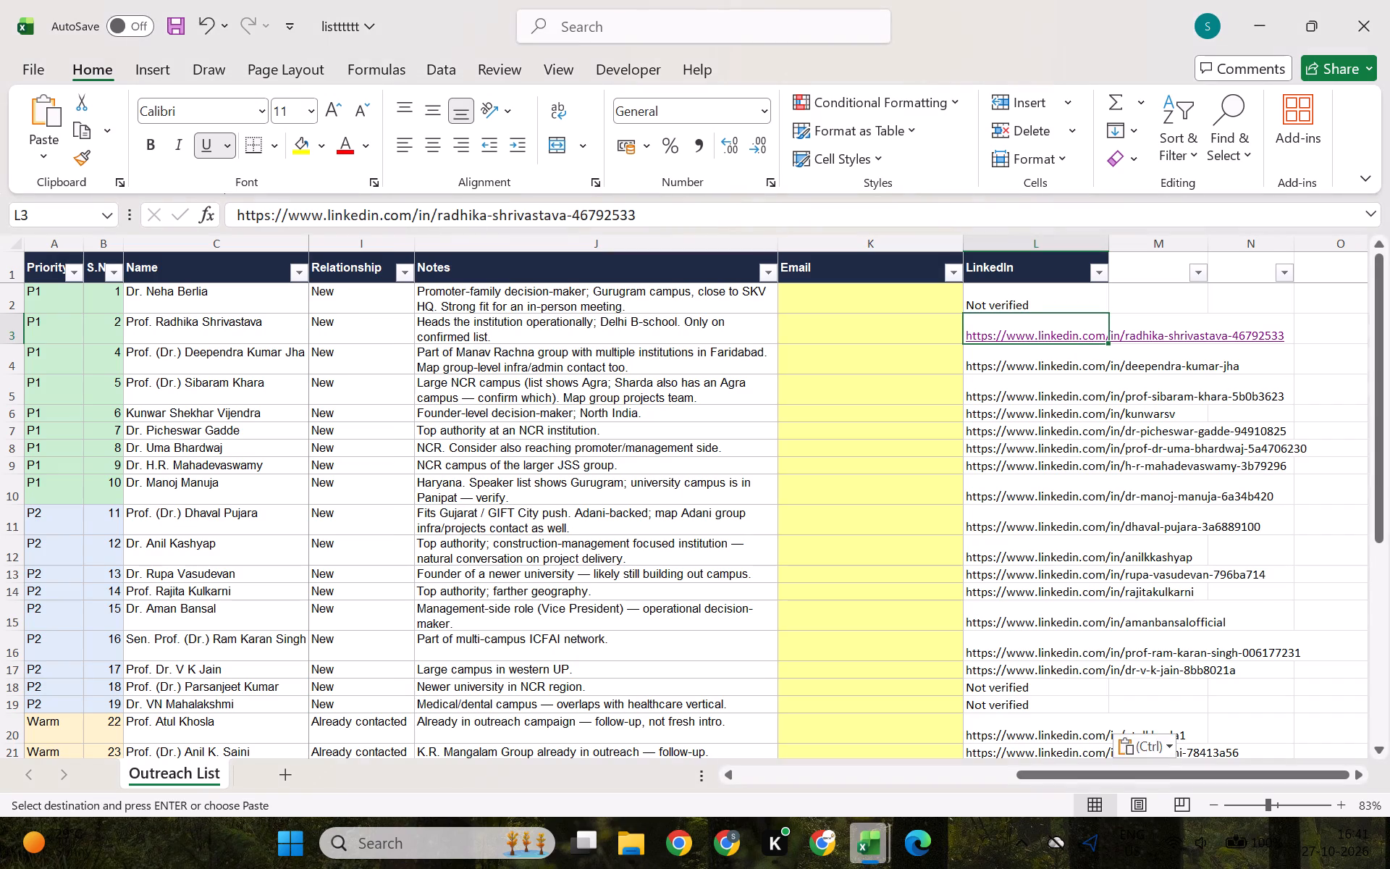
left_click(1029, 330)
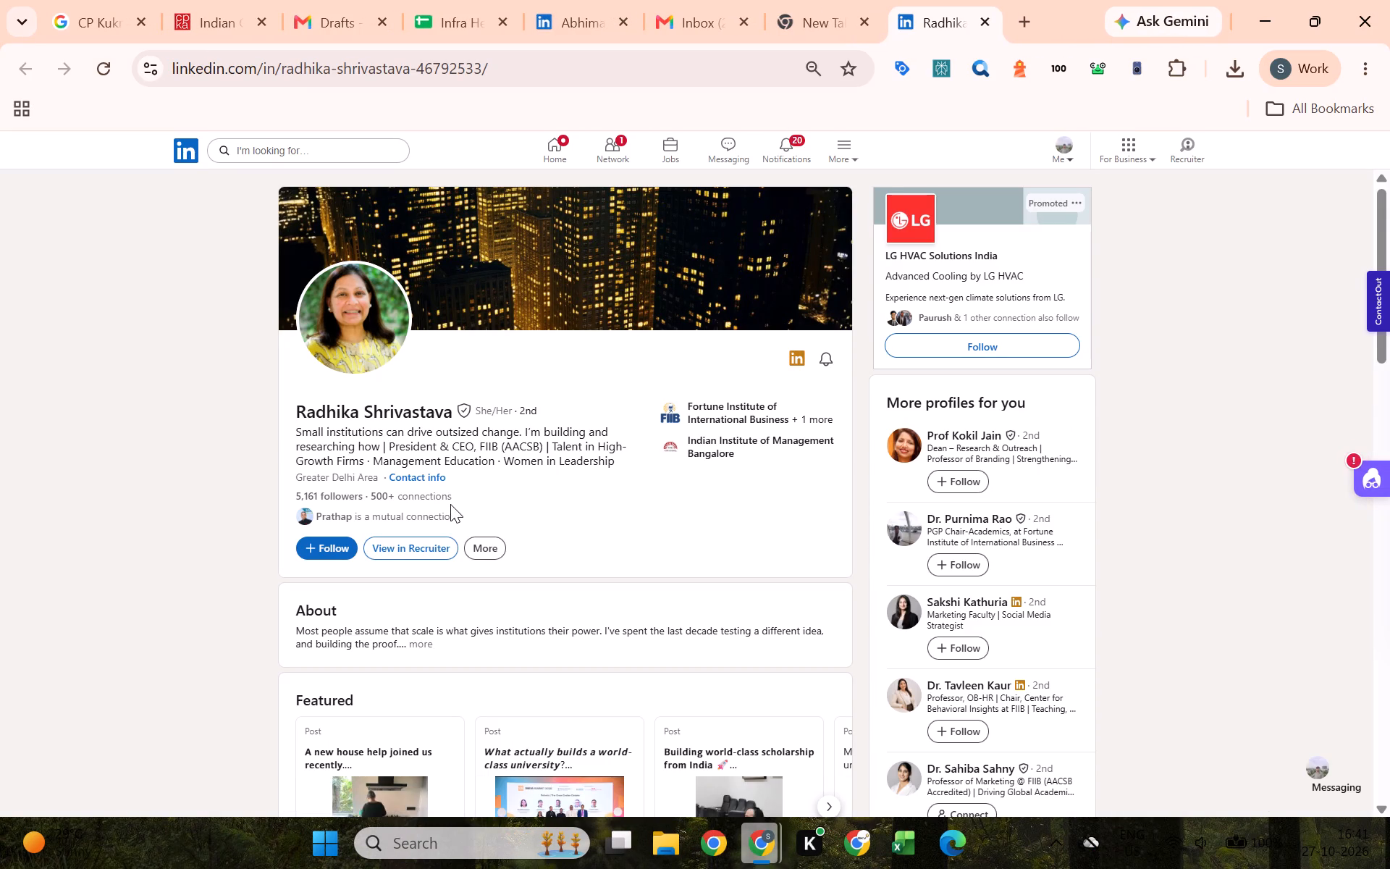
scroll(568, 517, "down", 2)
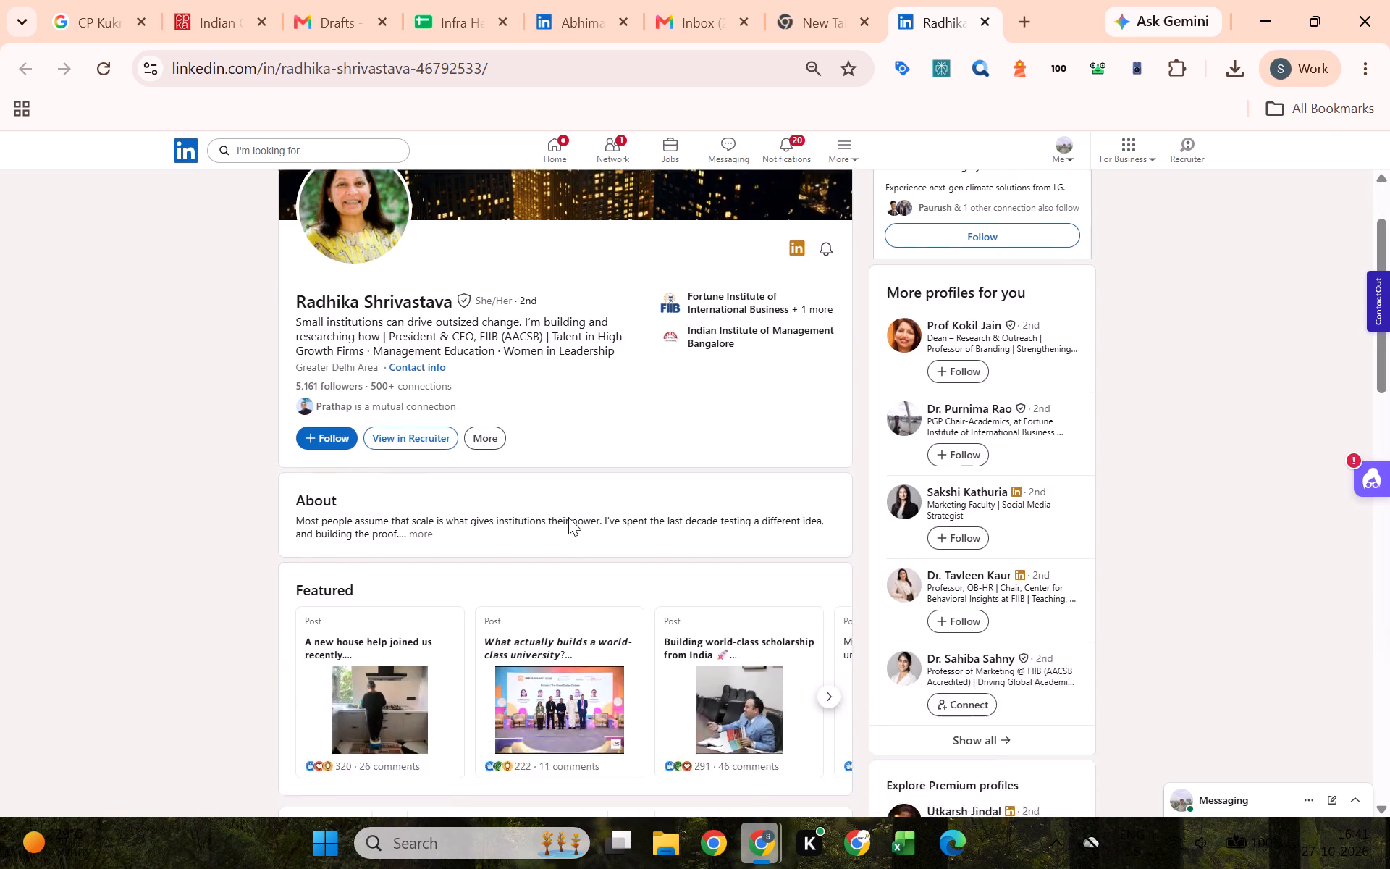
scroll(568, 517, "down", 4)
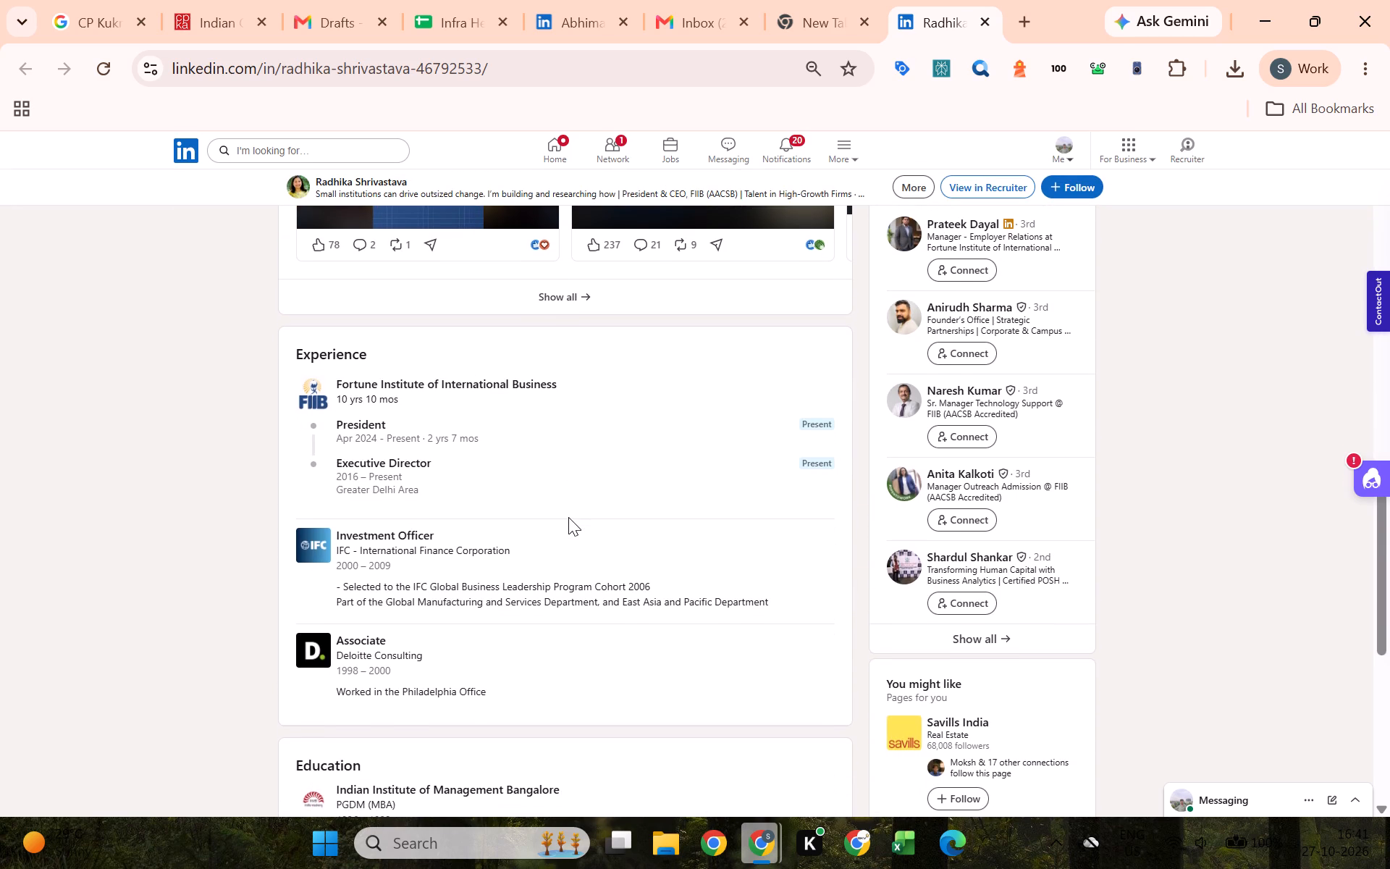
key("alt+Tab")
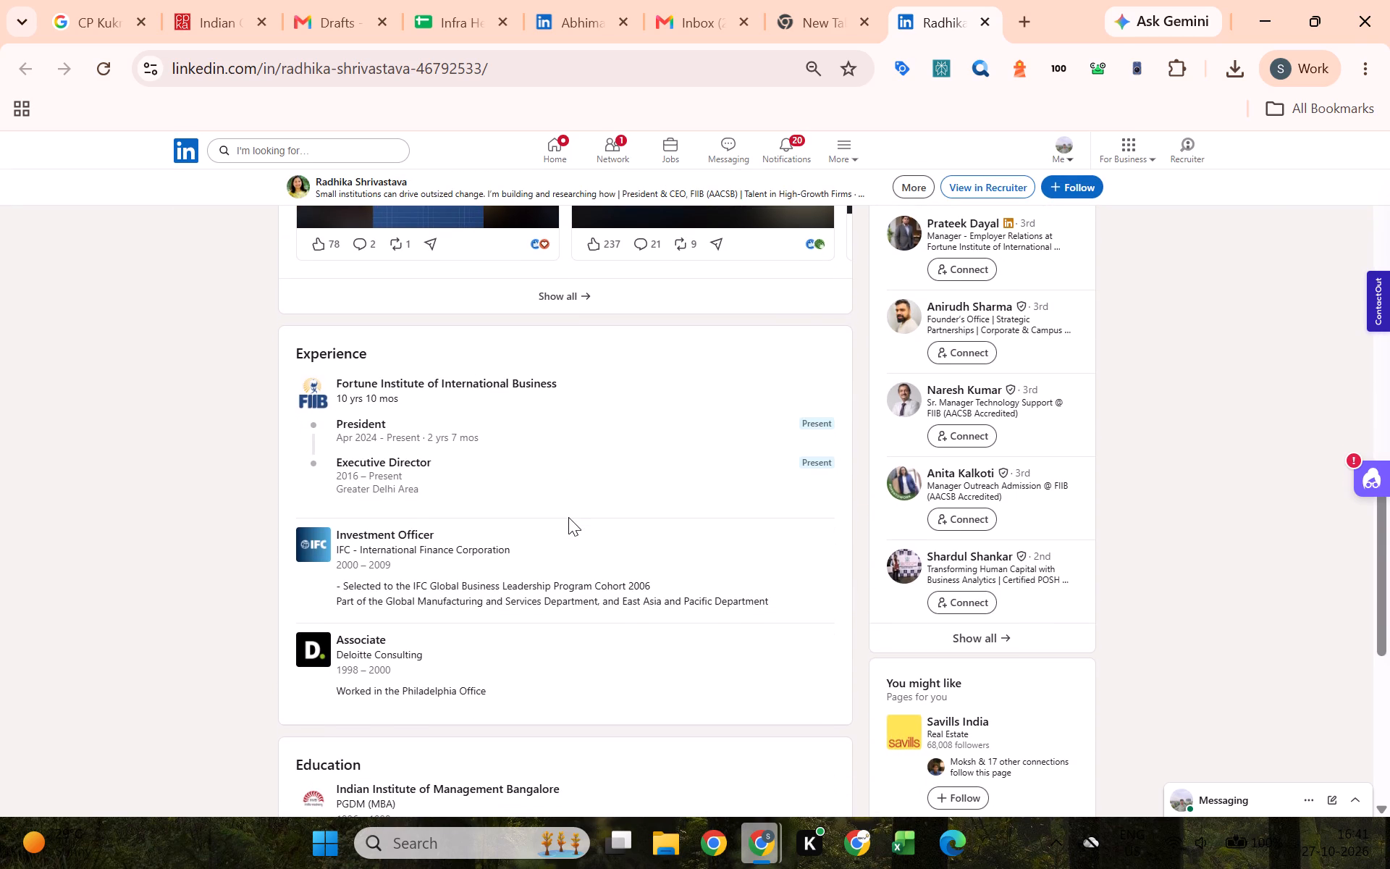
scroll(568, 517, "right", 7)
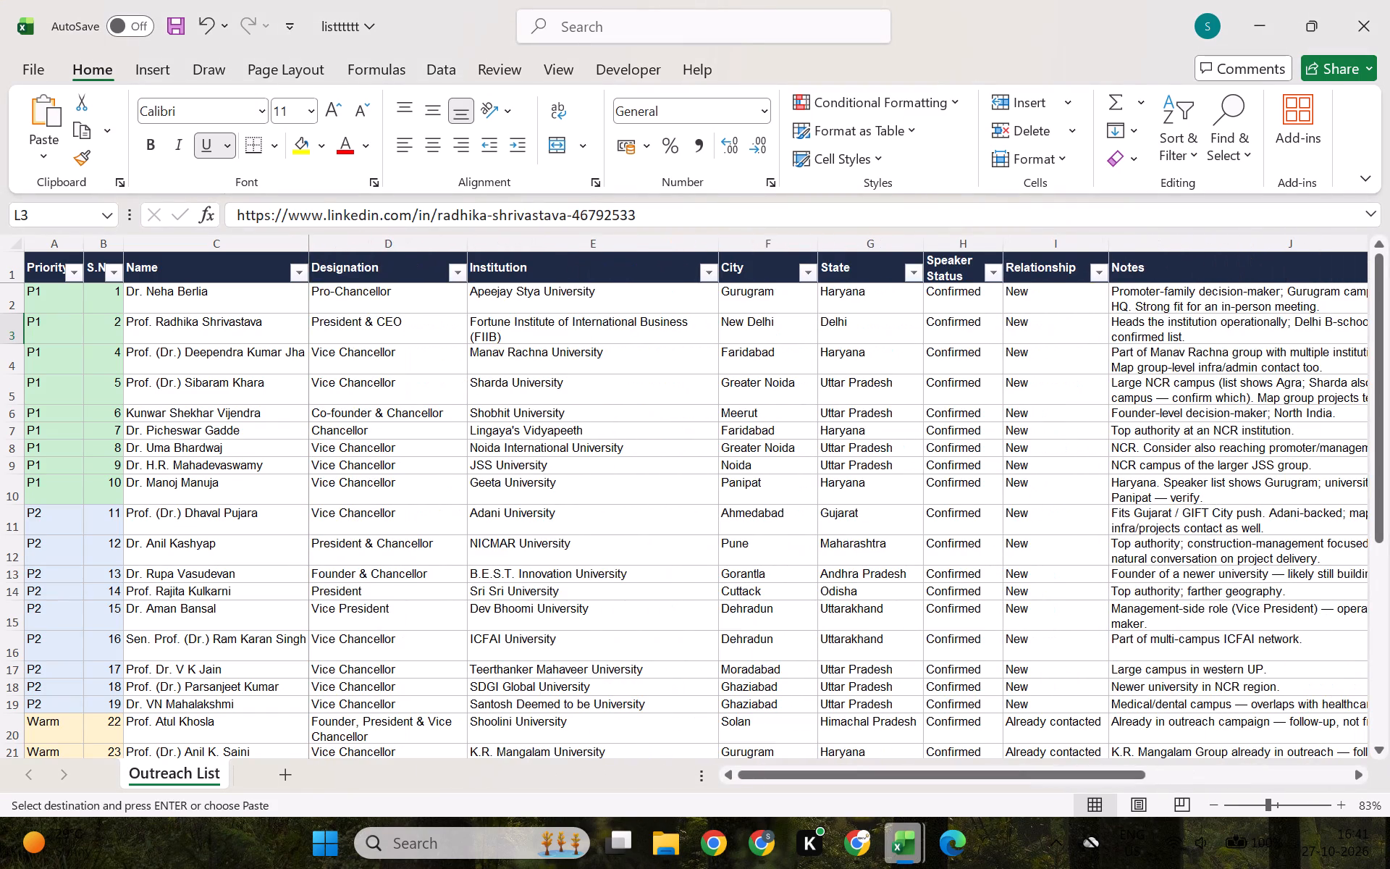
key("alt+Tab")
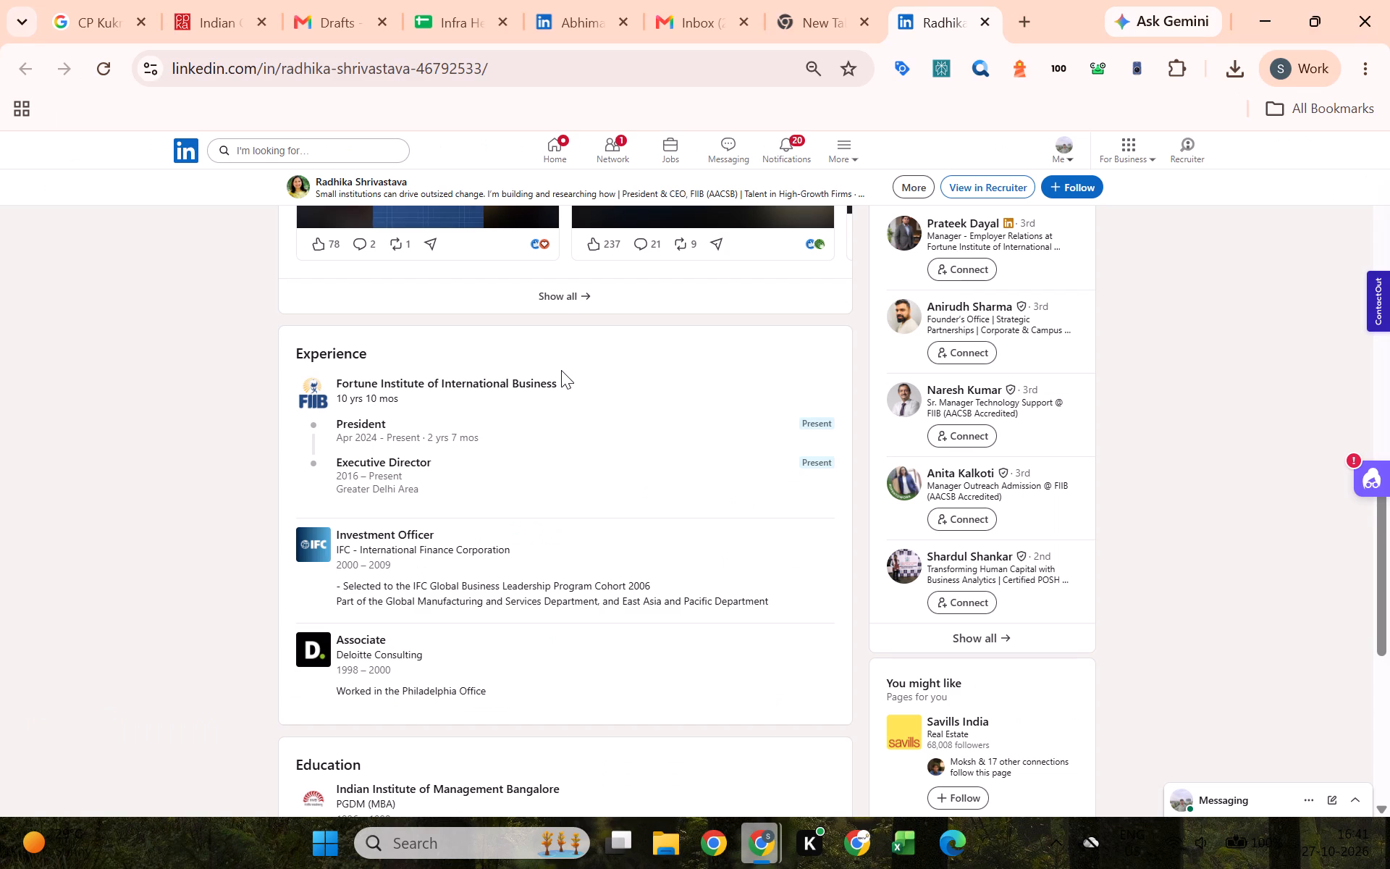
scroll(561, 370, "up", 10)
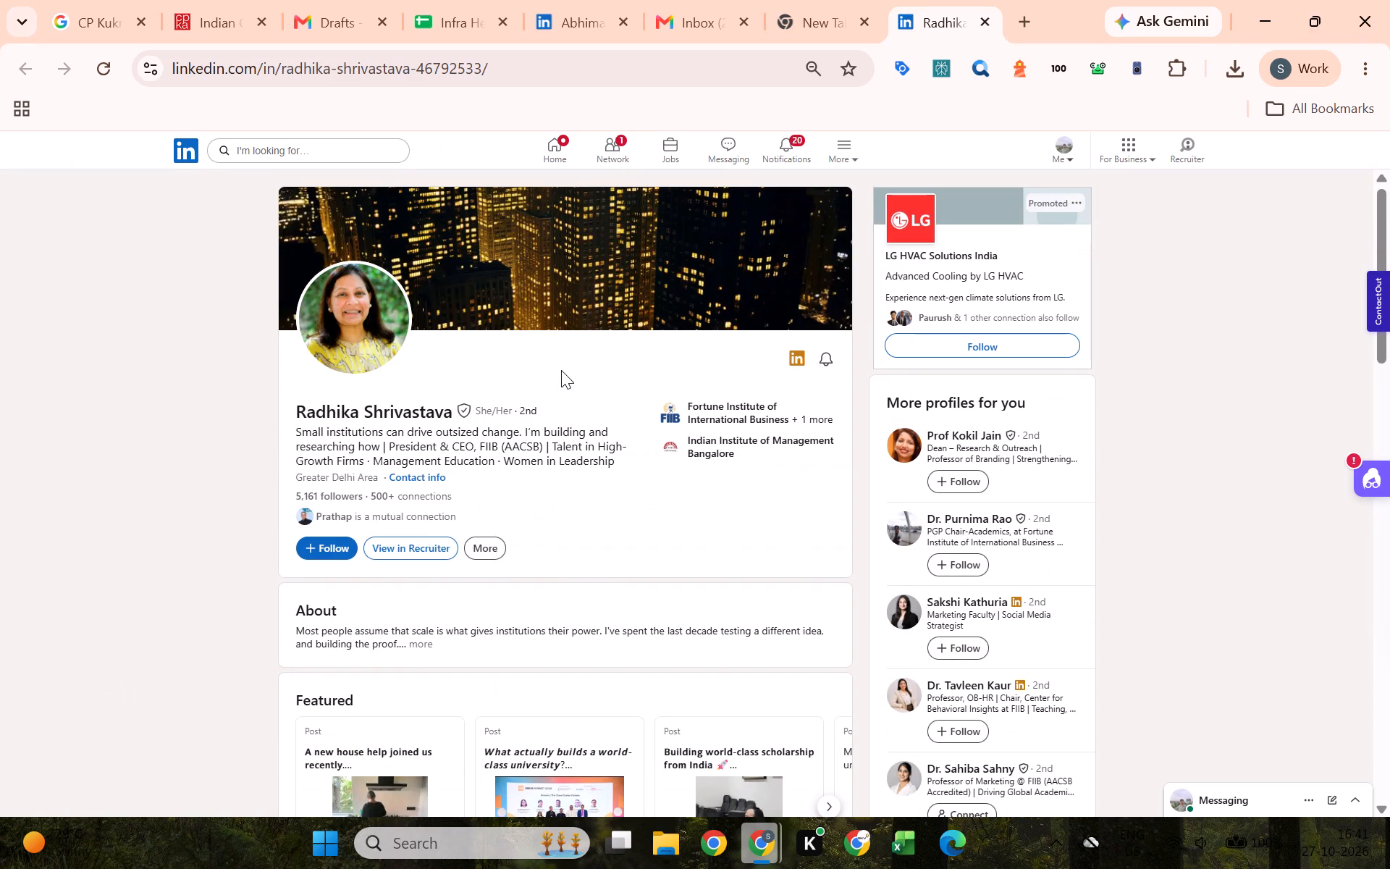
Reveal the row 3 contact's email with the Mr. E extension and copy it into Email cell K3 of the Outreach List.
left_click(1170, 65)
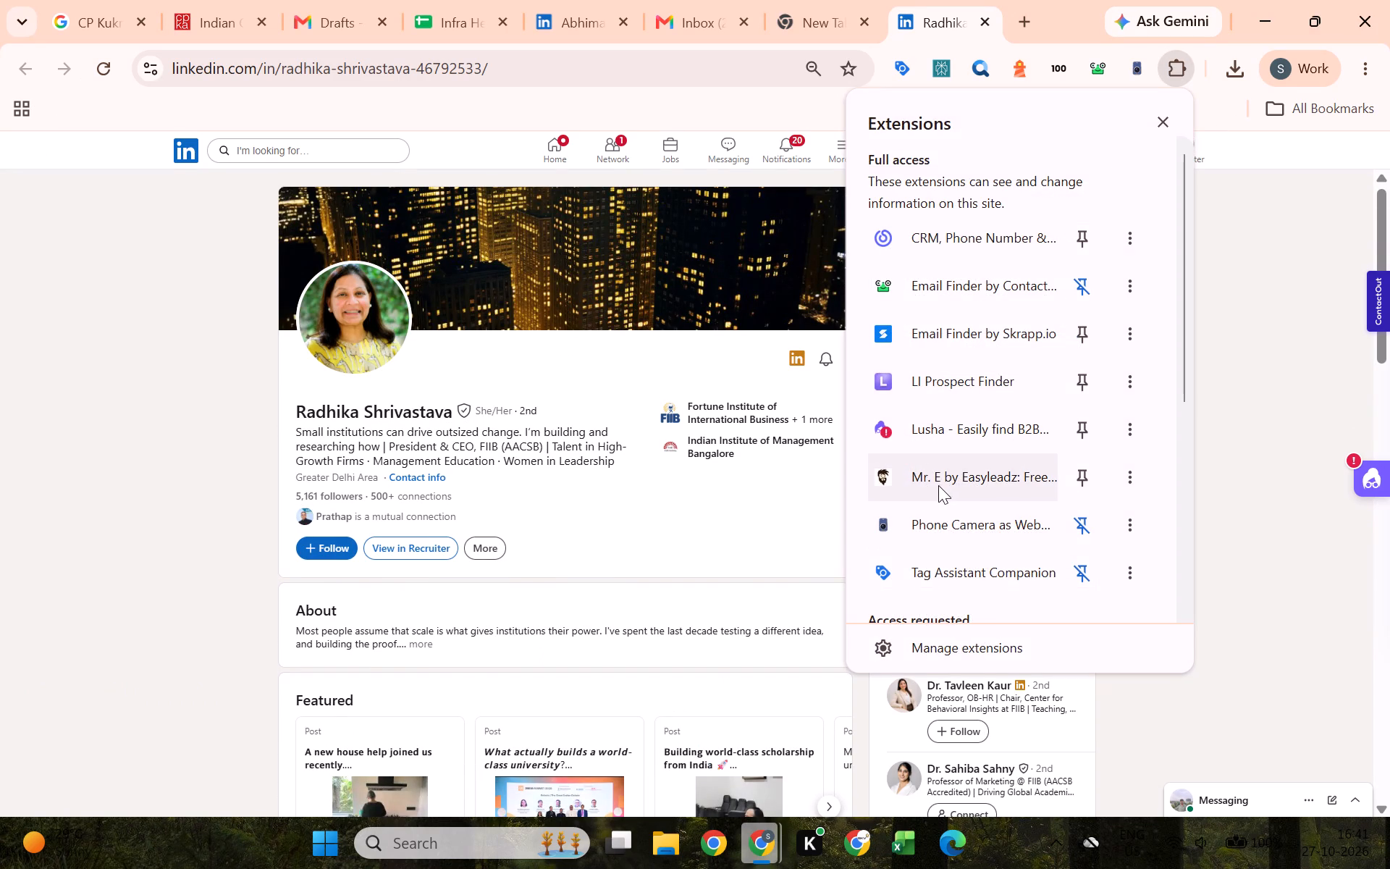
left_click(940, 484)
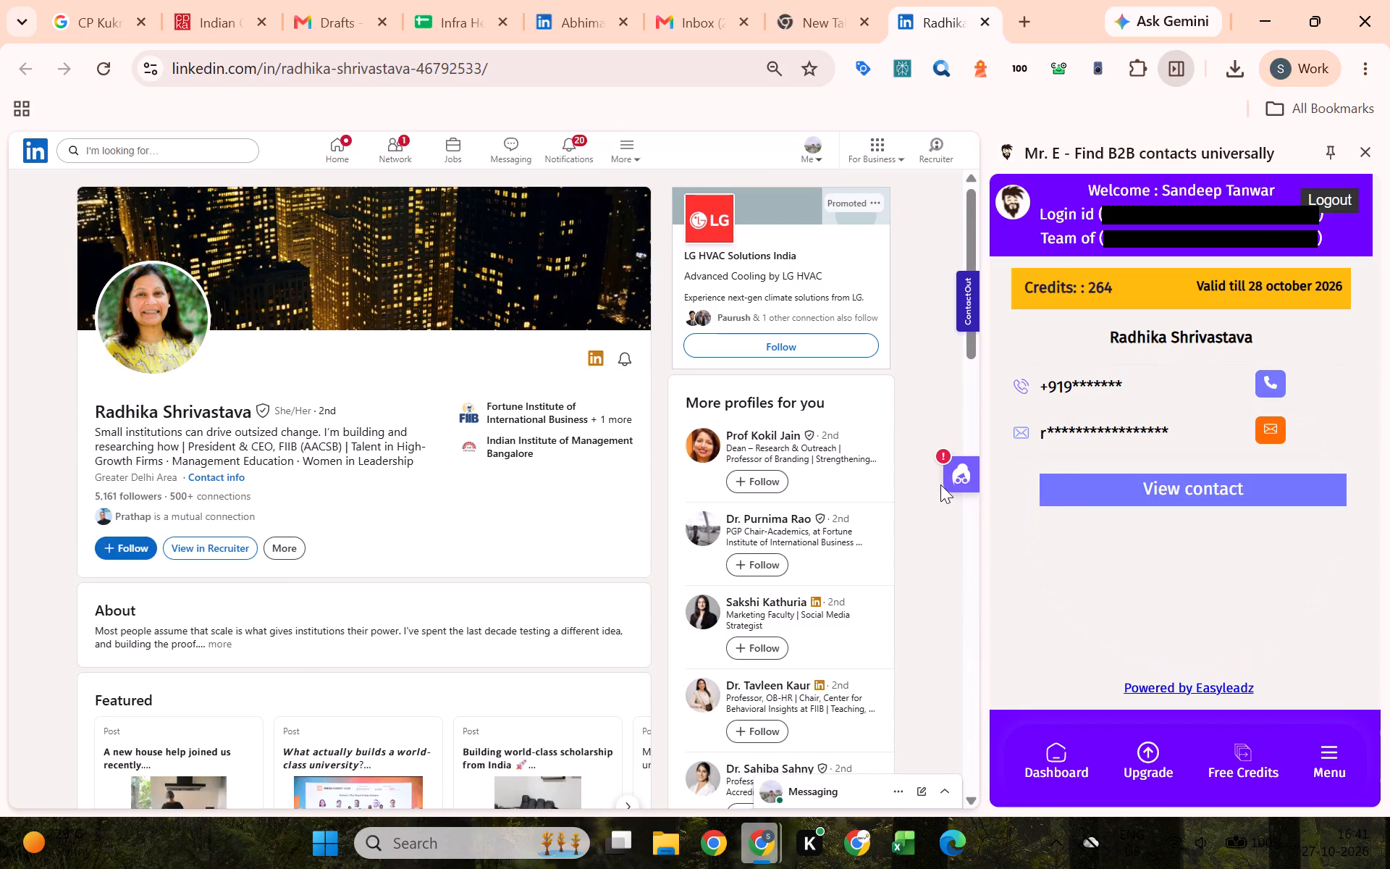
left_click(1261, 428)
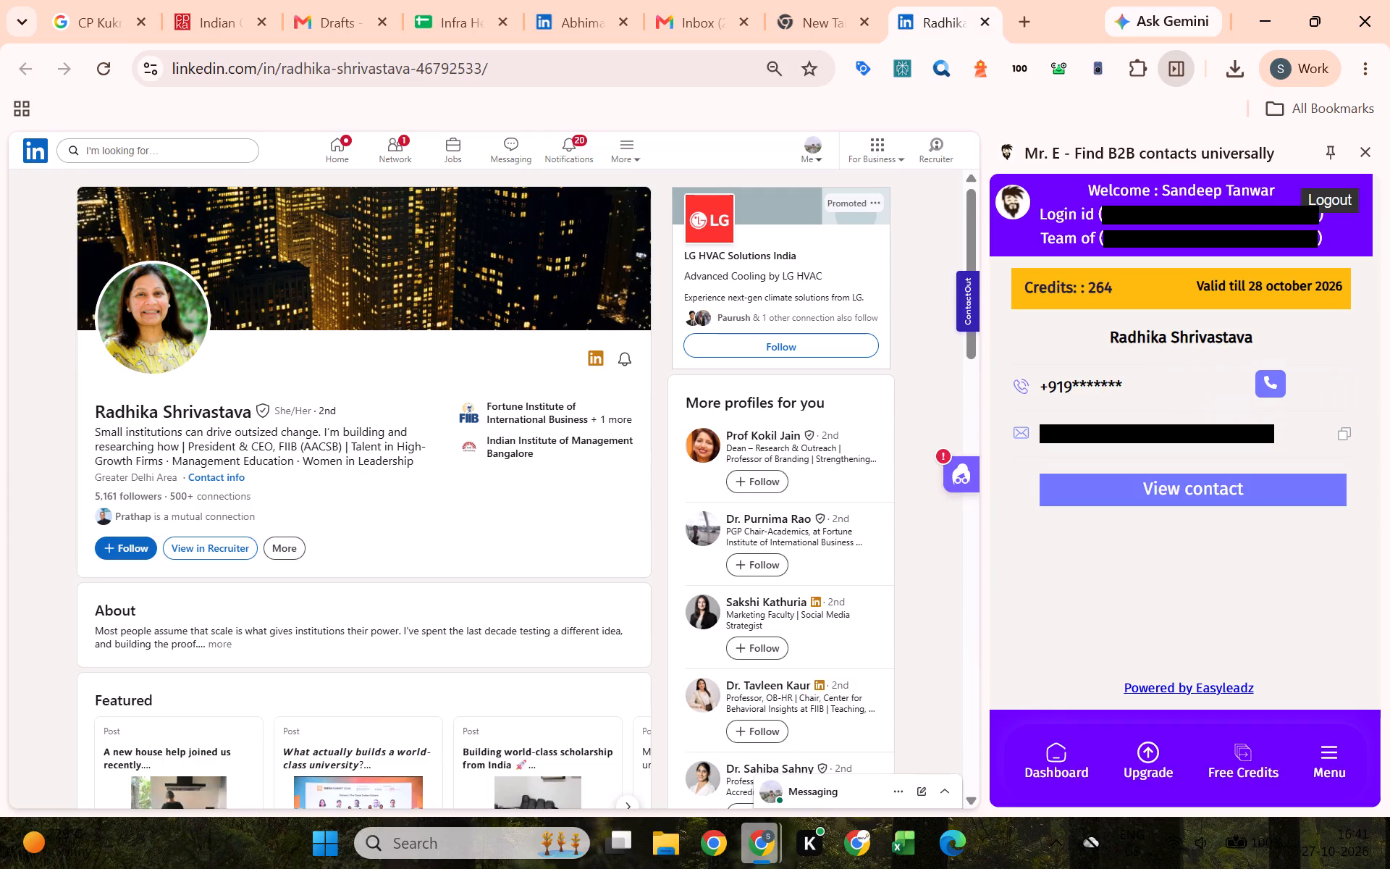
left_click(1354, 428)
left_click(1339, 436)
key("alt+Tab")
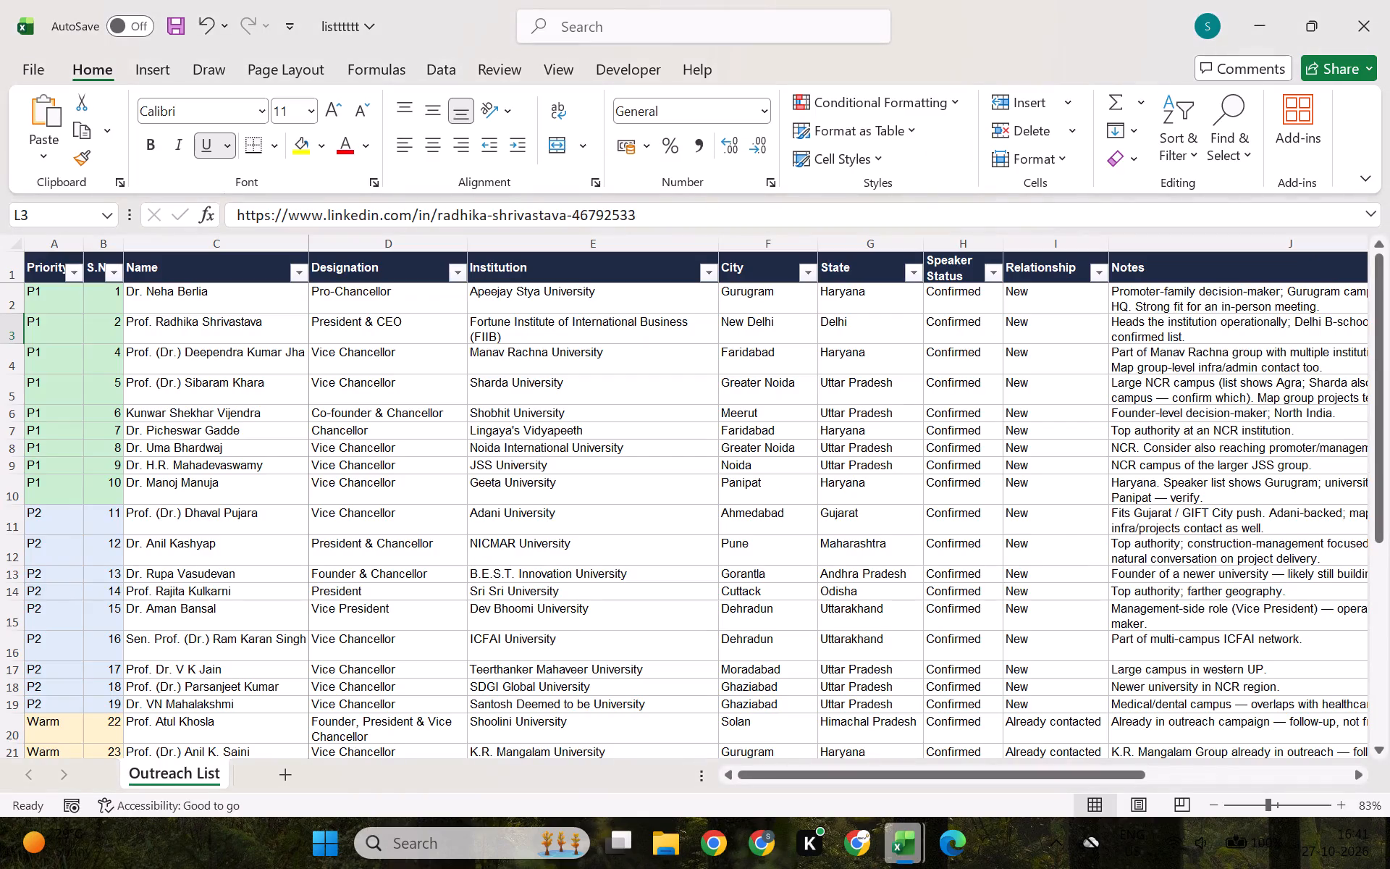
scroll(1158, 410, "left", 4)
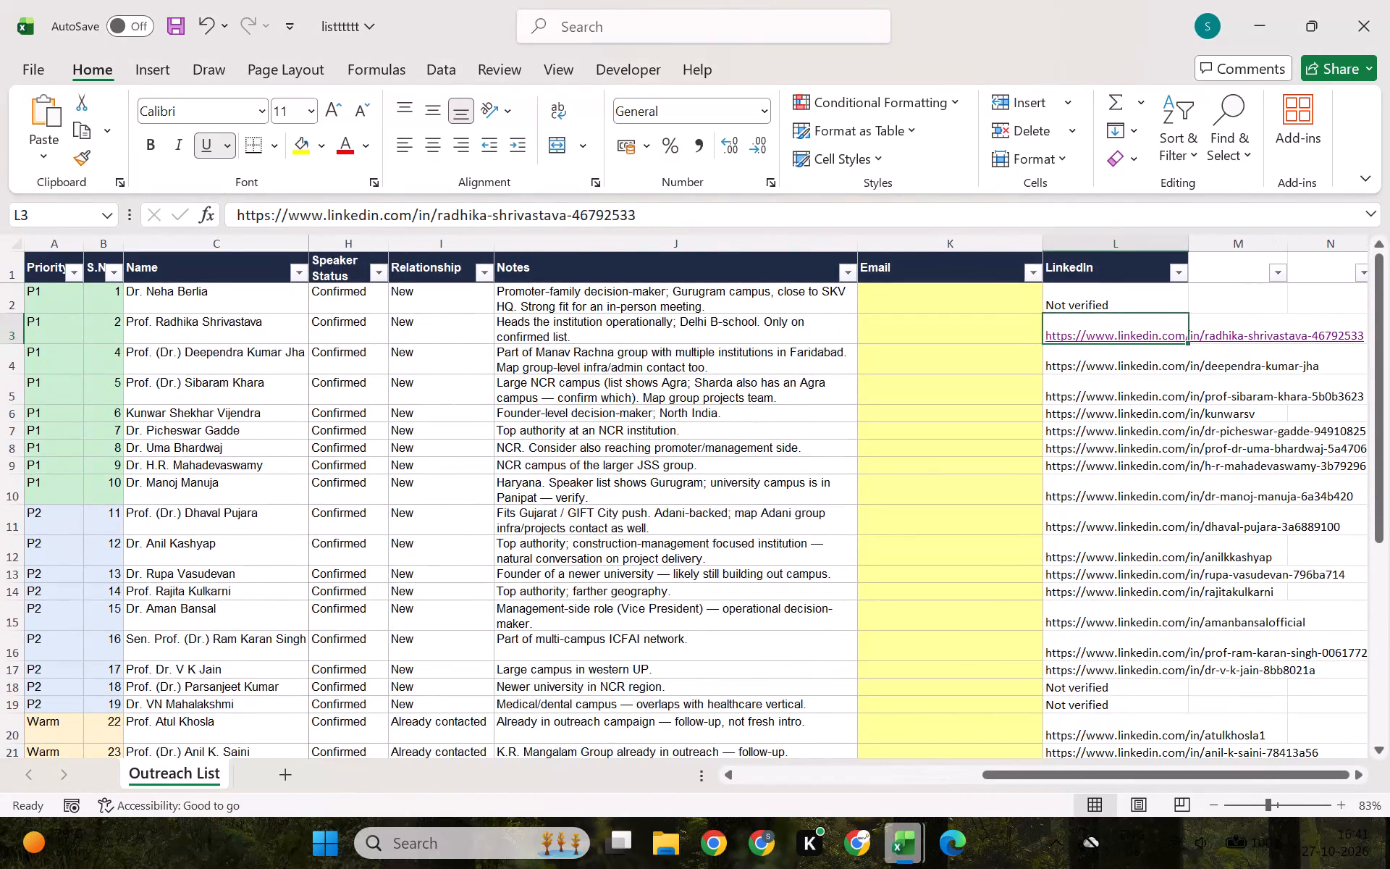
left_click(948, 343)
key("ctrl+v")
Copy the LinkedIn URL from L4 and load it in the Chrome tab showing the row 3 profile.
left_click(973, 355)
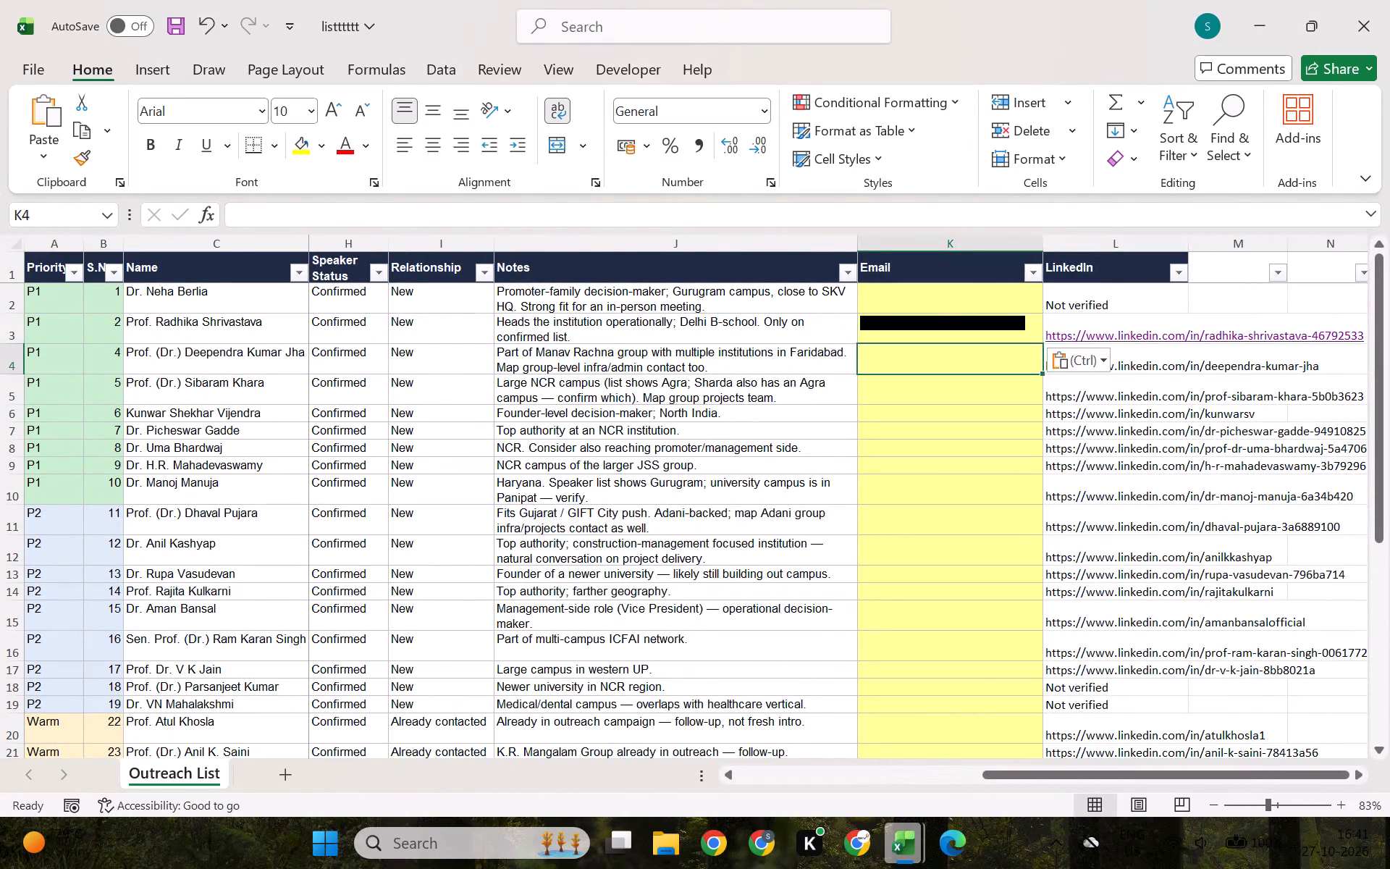
left_click(1176, 366)
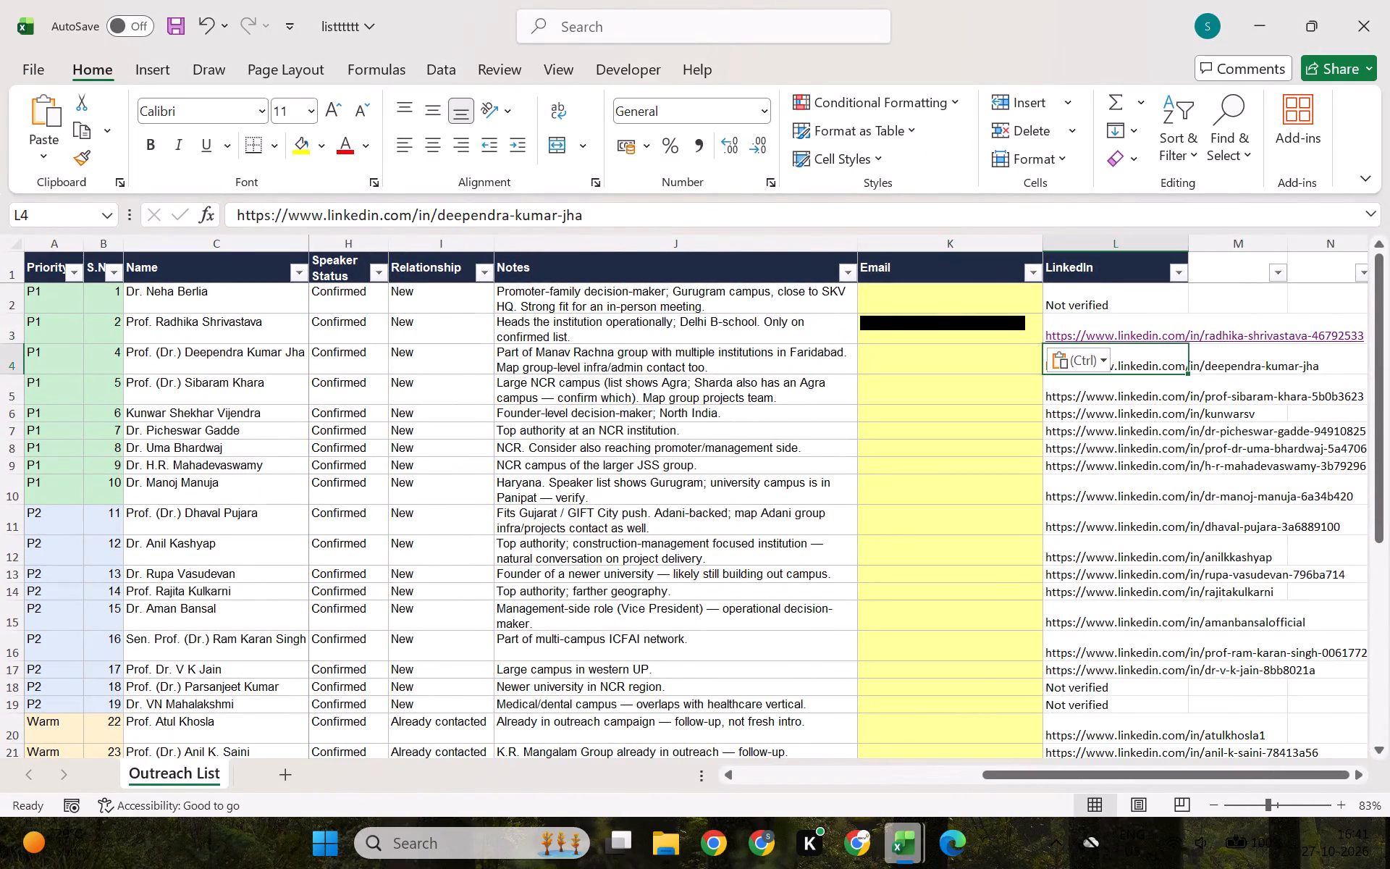
key("ctrl+c")
key("alt+Tab")
left_click(633, 77)
key("ctrl+v")
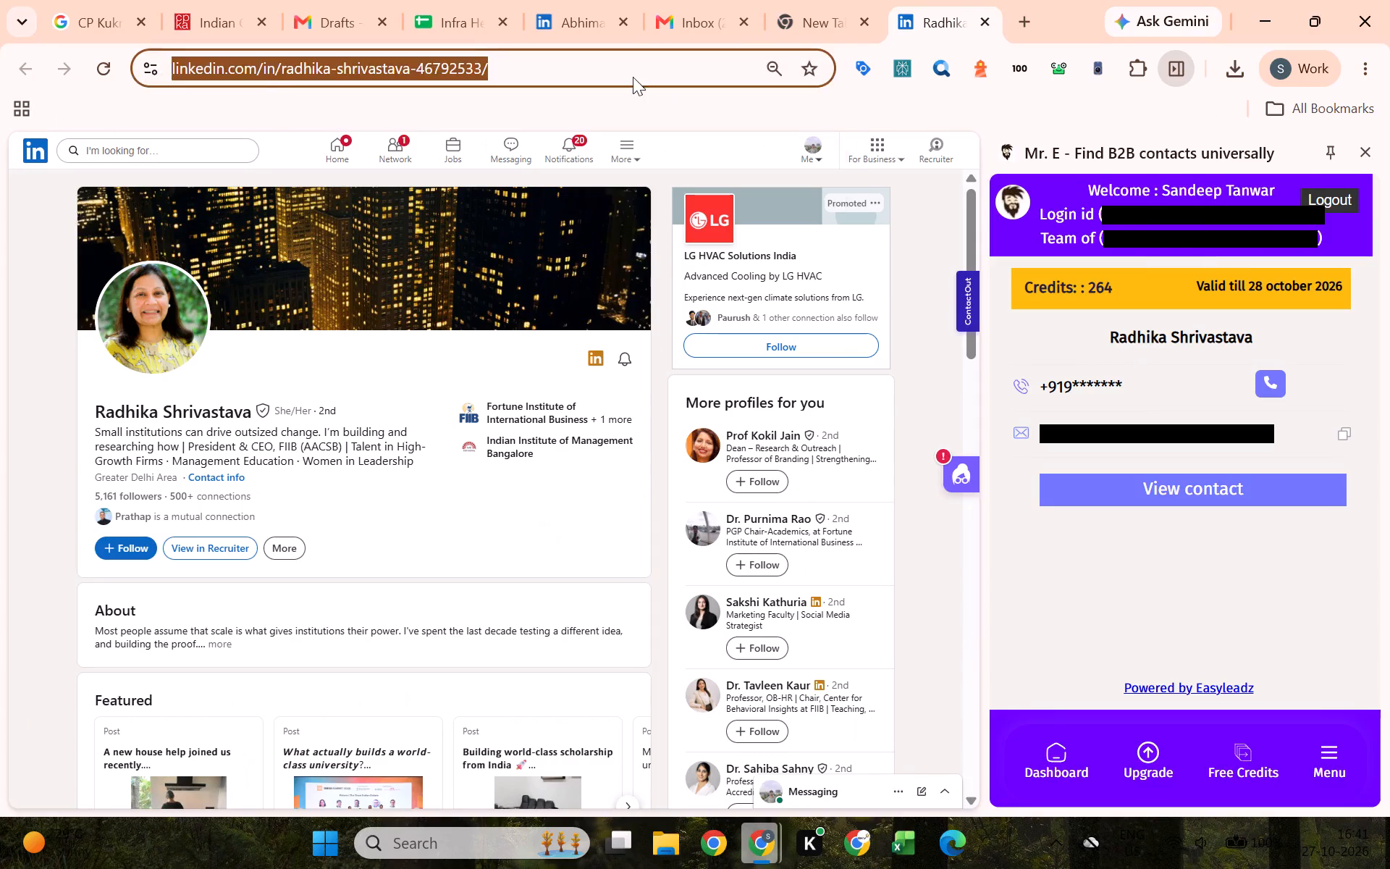
key("Return")
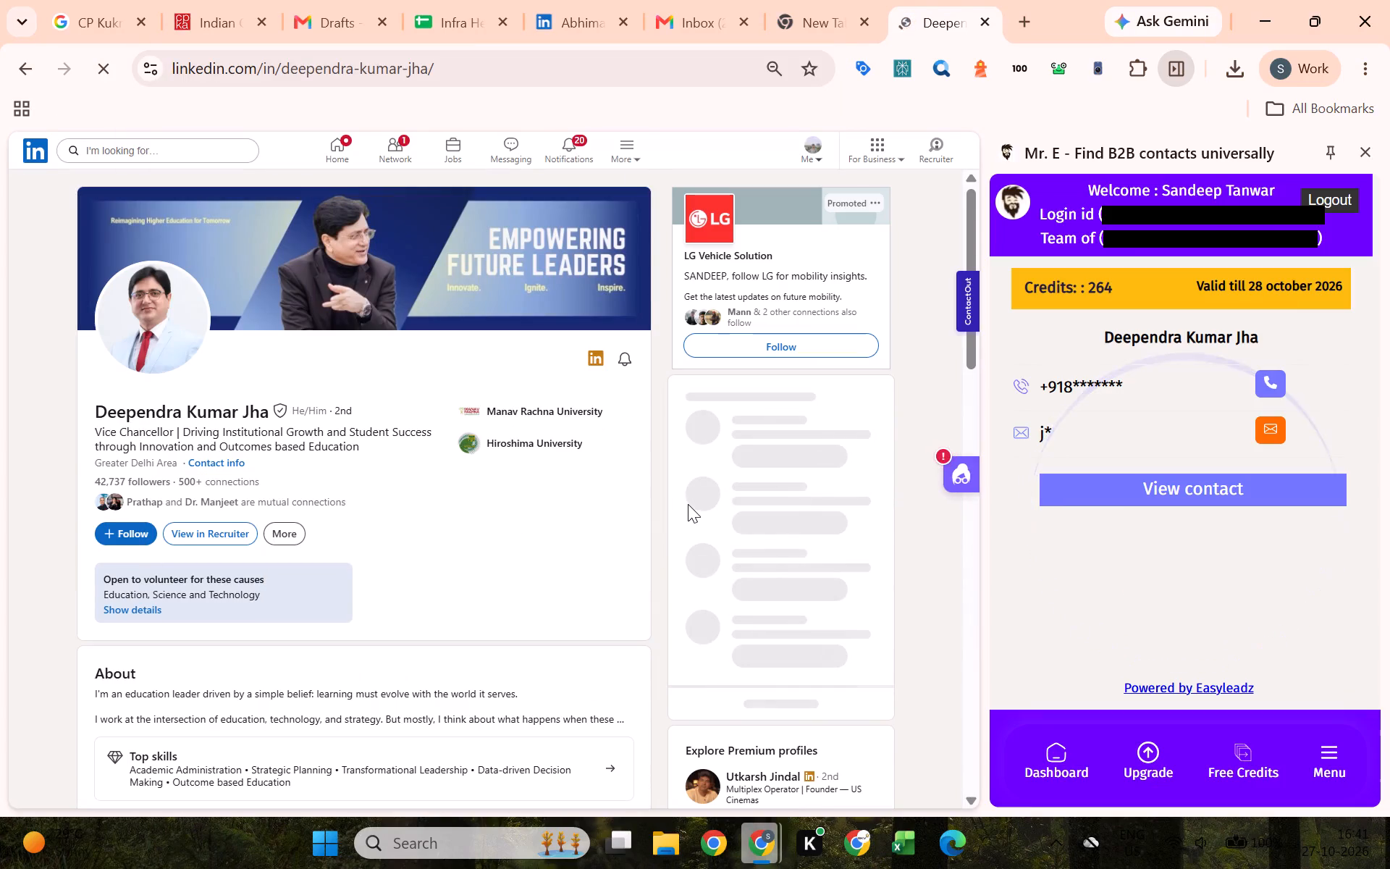
Reveal the row 4 contact's email addresses with Mr. E and copy them into Email cell K4 of the Outreach List.
left_click(1271, 424)
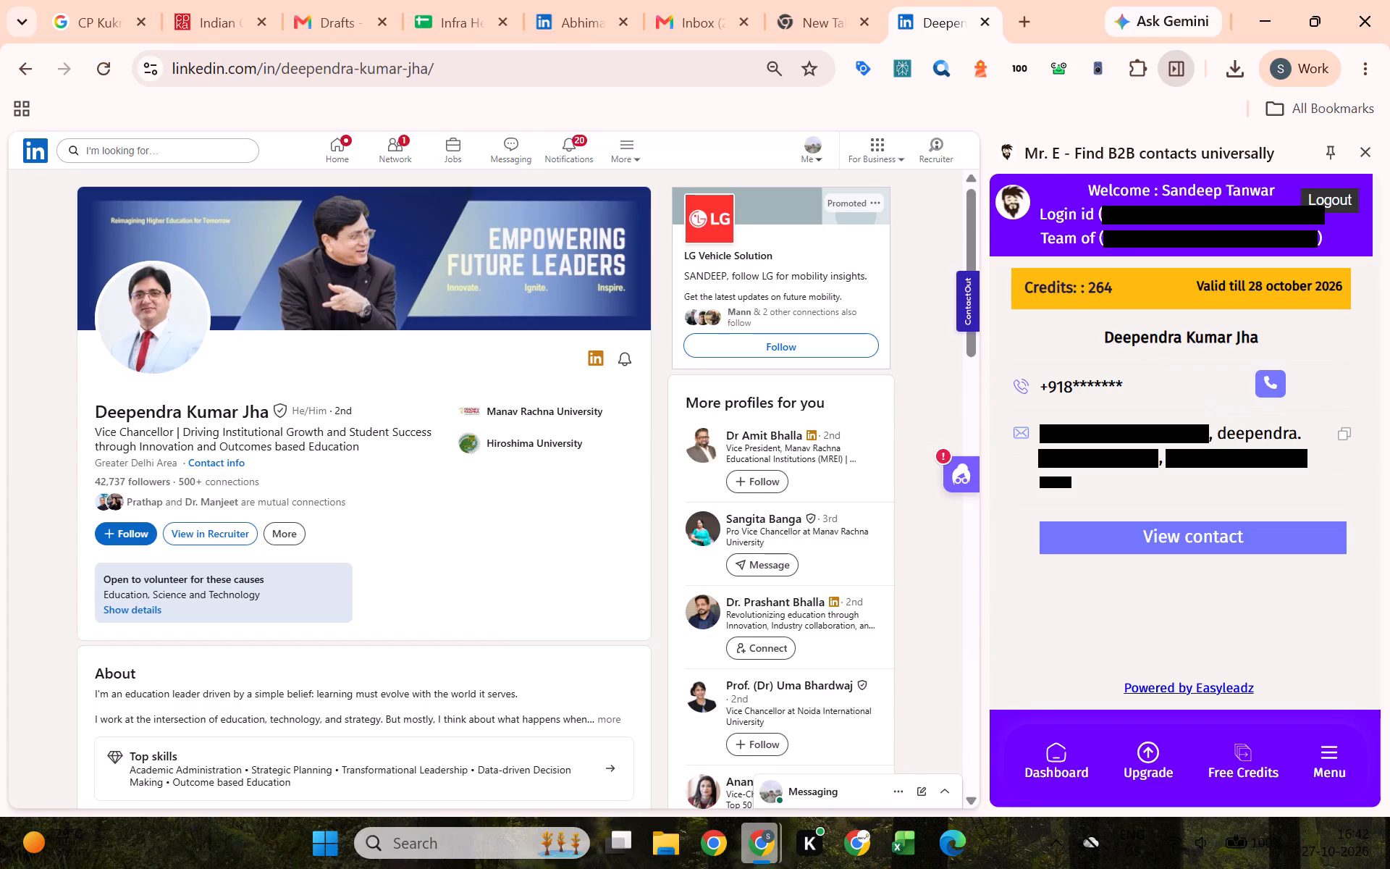
left_click(1348, 442)
key("alt+Tab")
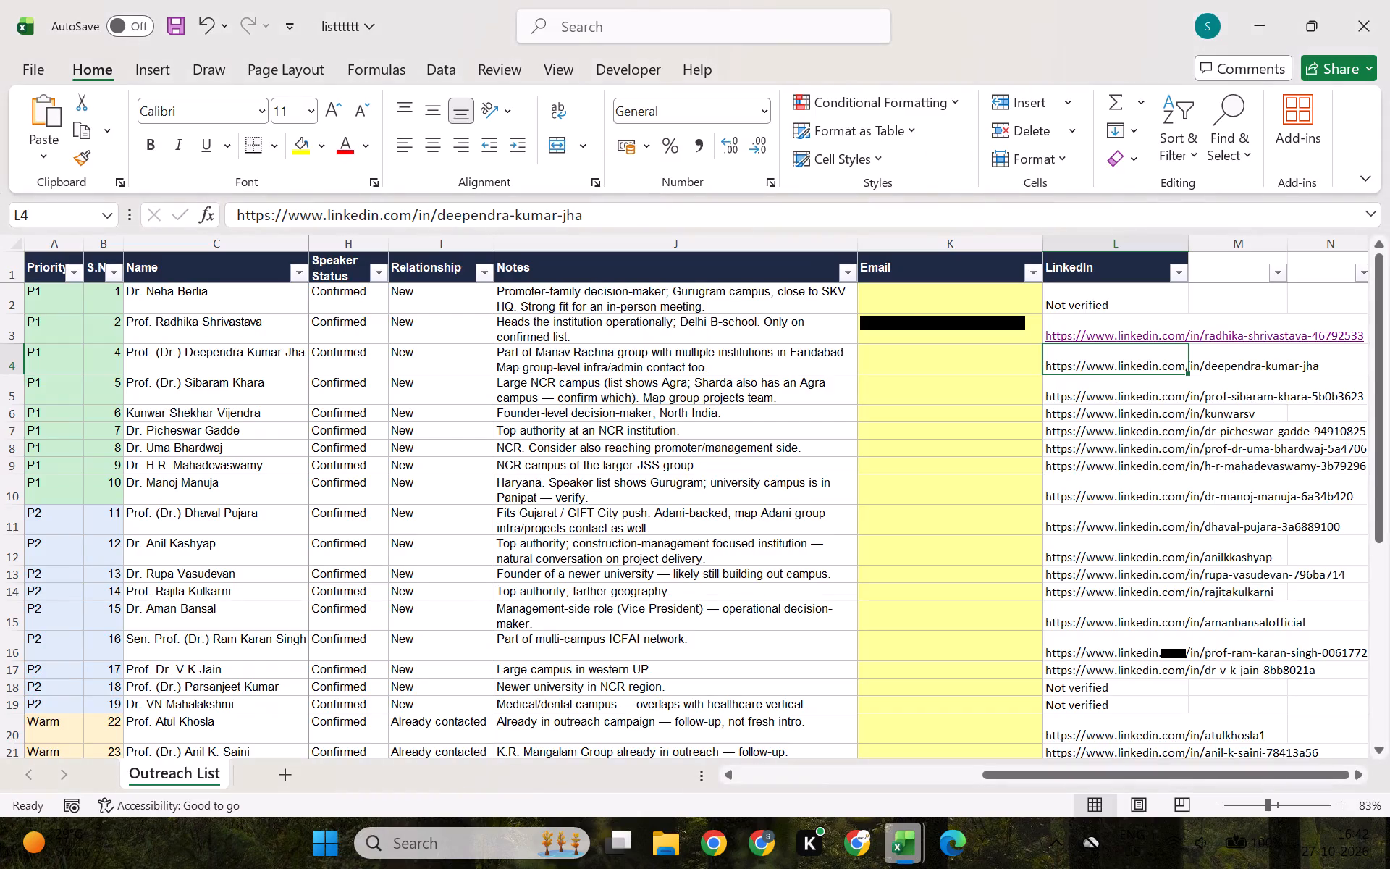
key("Left")
key("ctrl+v")
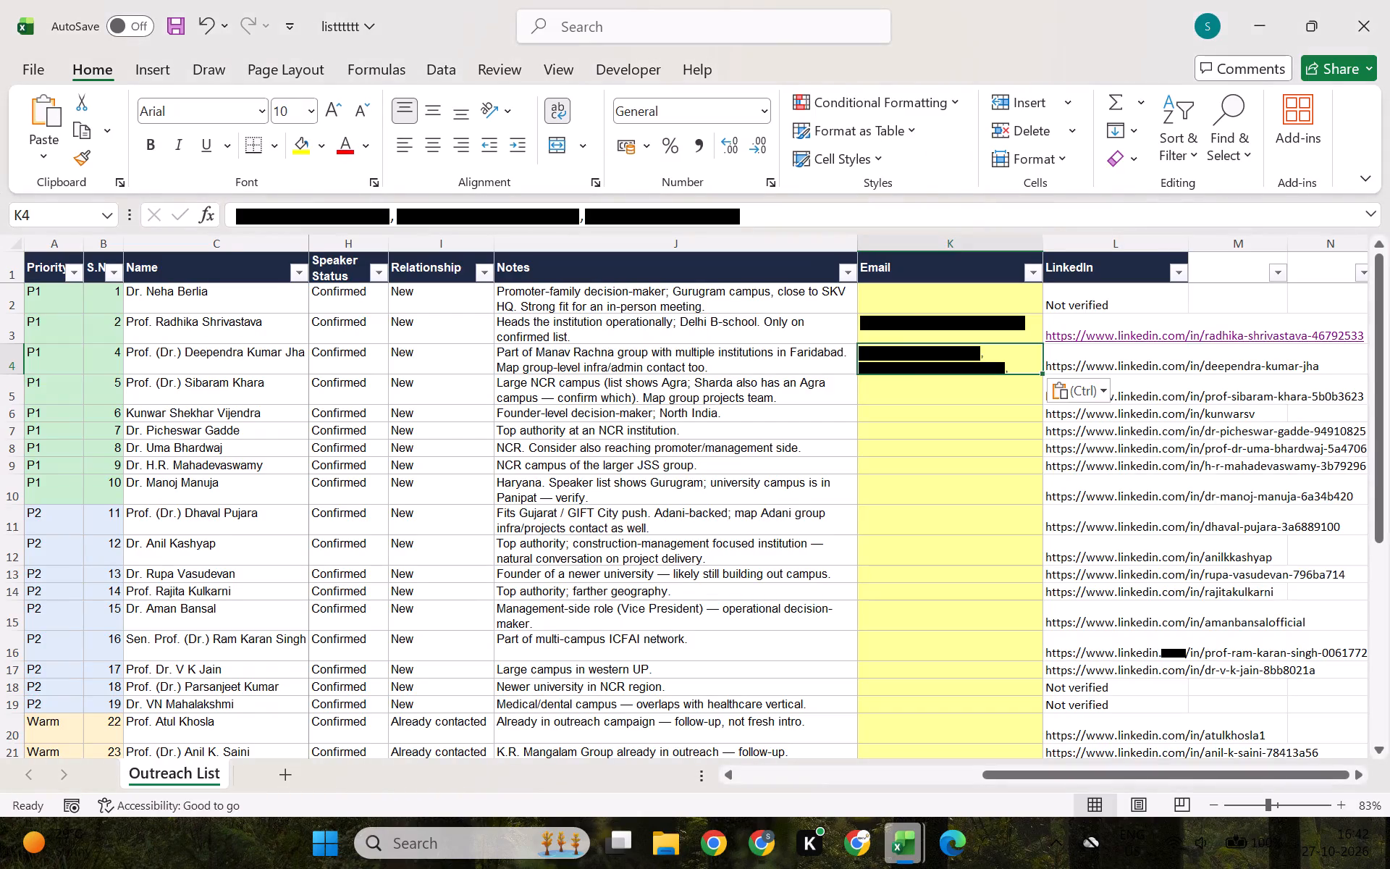
Examine the individual email addresses in K4 alongside the row 4 contact's details, and return to the LinkedIn profile in Chrome.
key("alt+Tab")
key("alt+Tab")
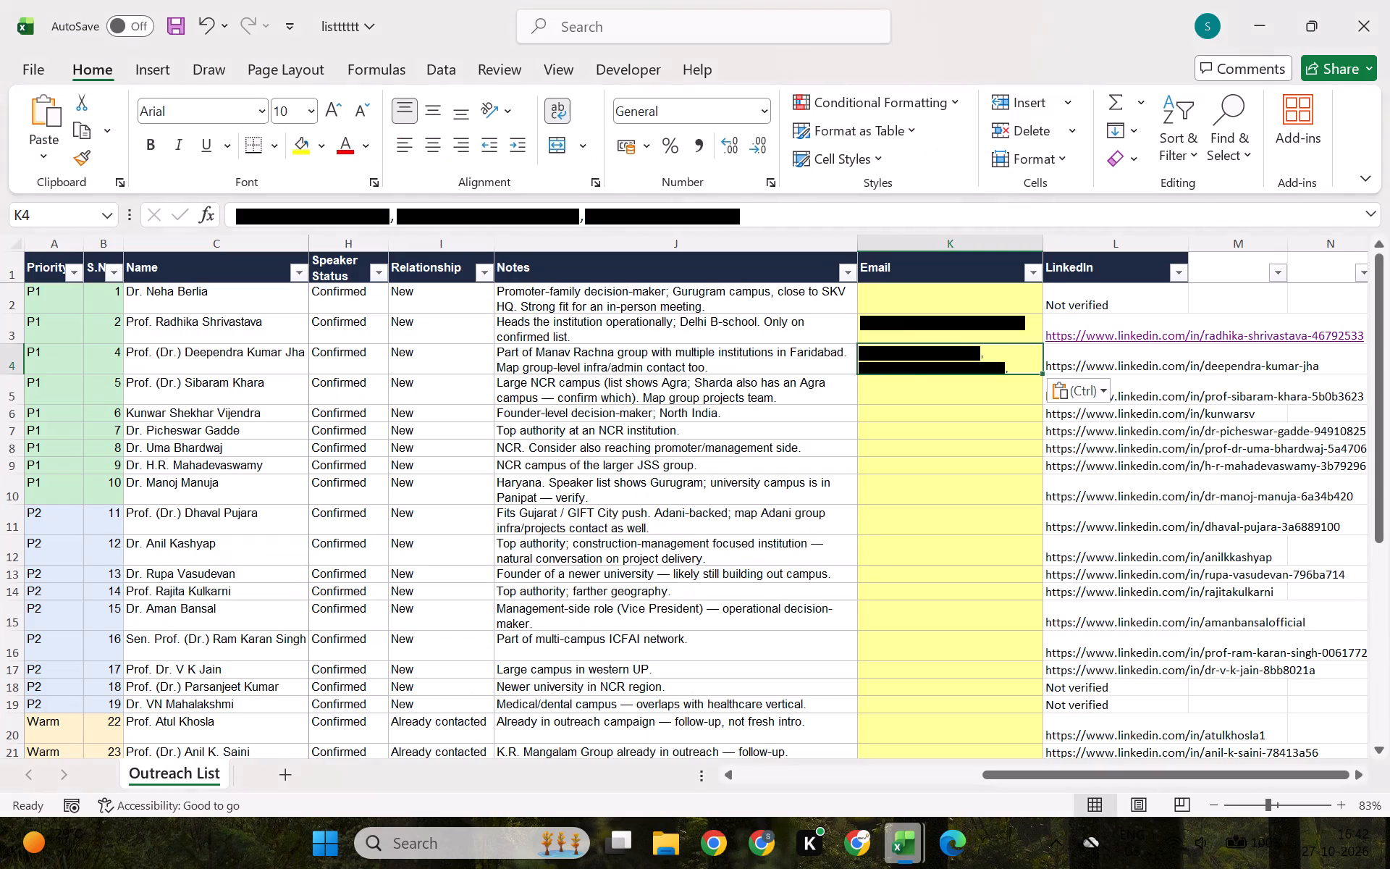
left_click(960, 345)
left_click_drag(397, 214, 244, 218)
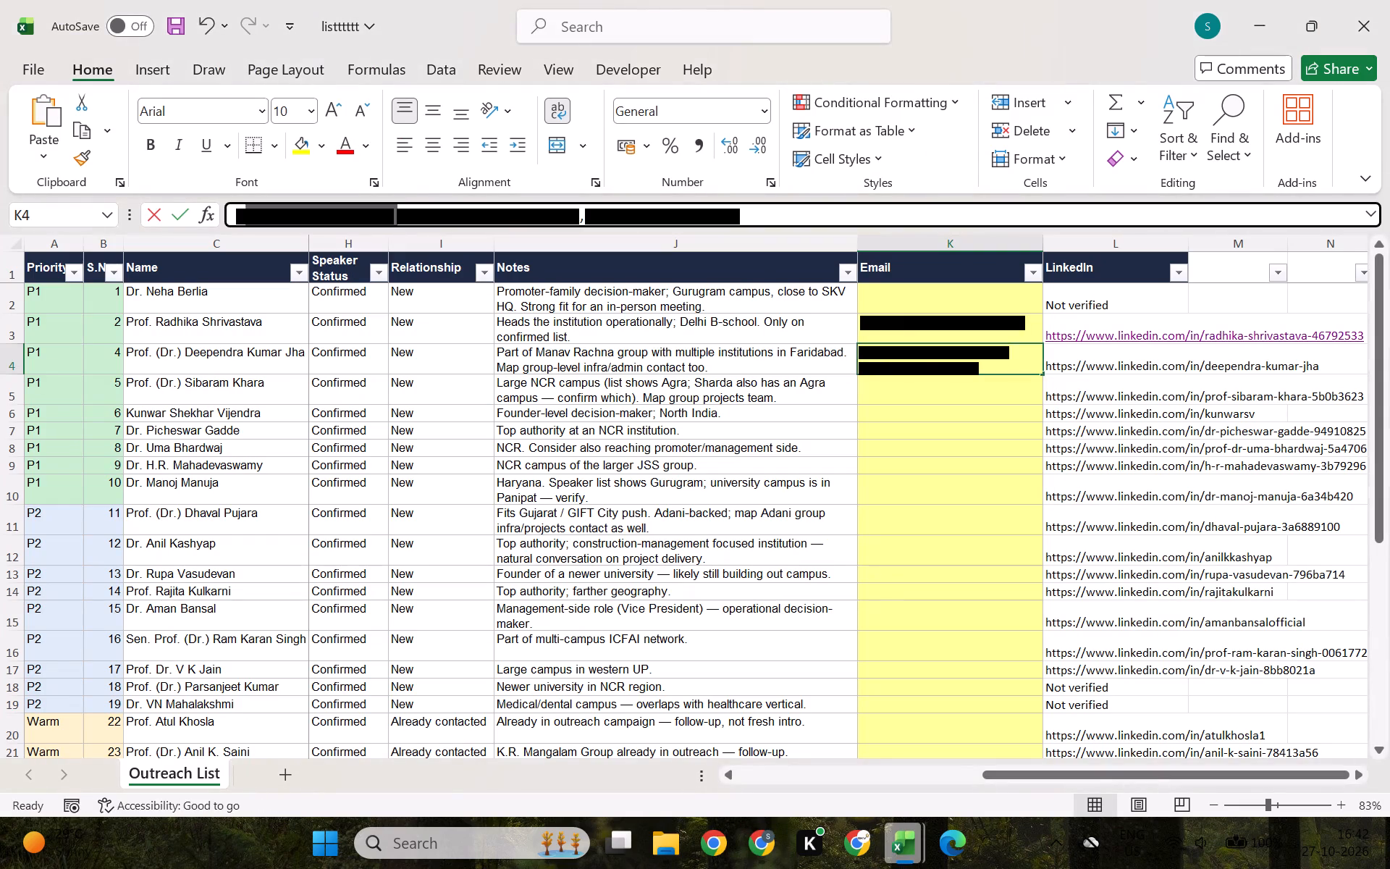
left_click_drag(244, 218, 500, 230)
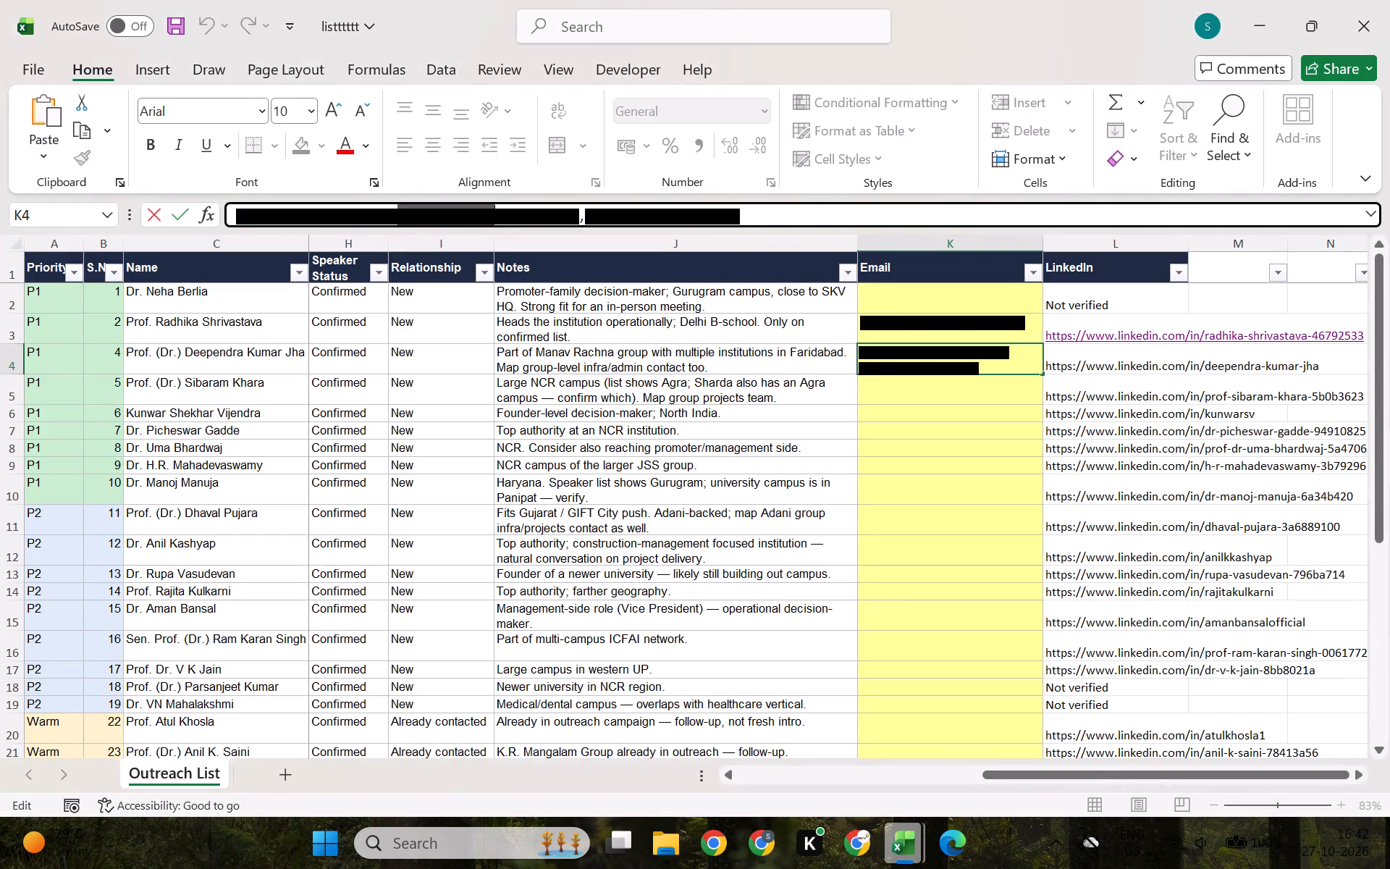
scroll(462, 367, "right", 1)
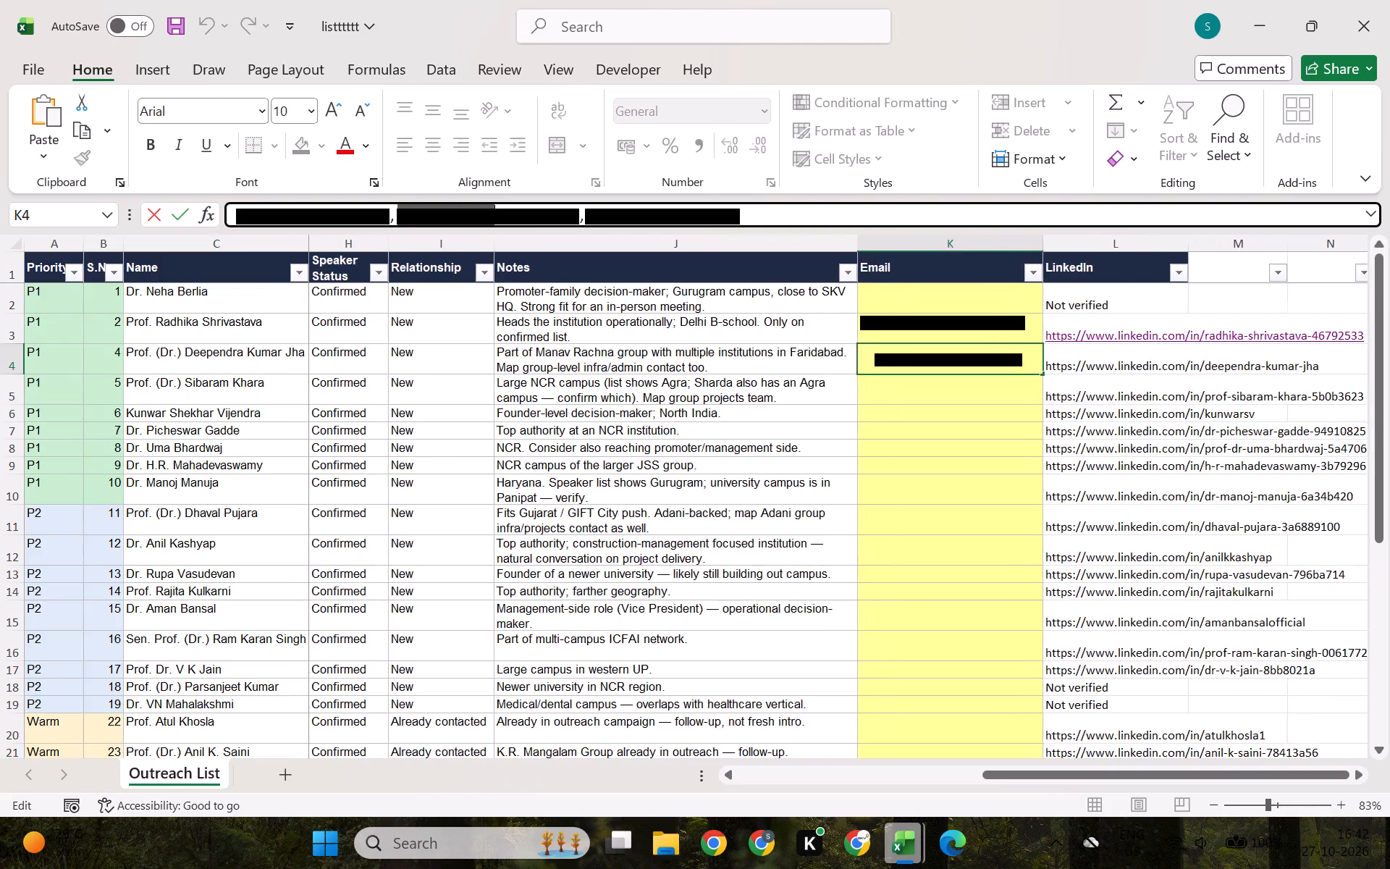
scroll(462, 367, "right", 9)
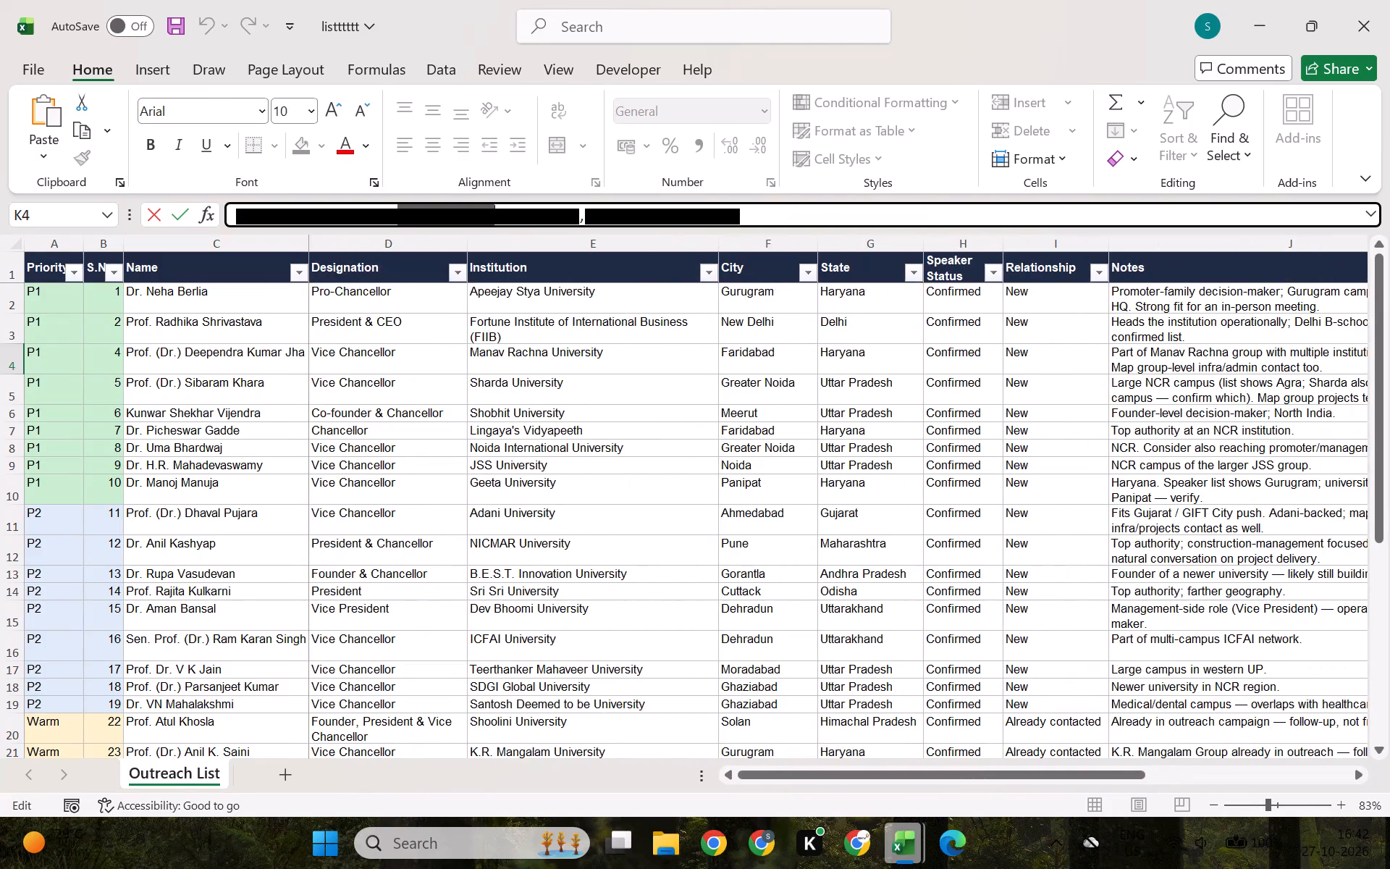
scroll(462, 367, "left", 3)
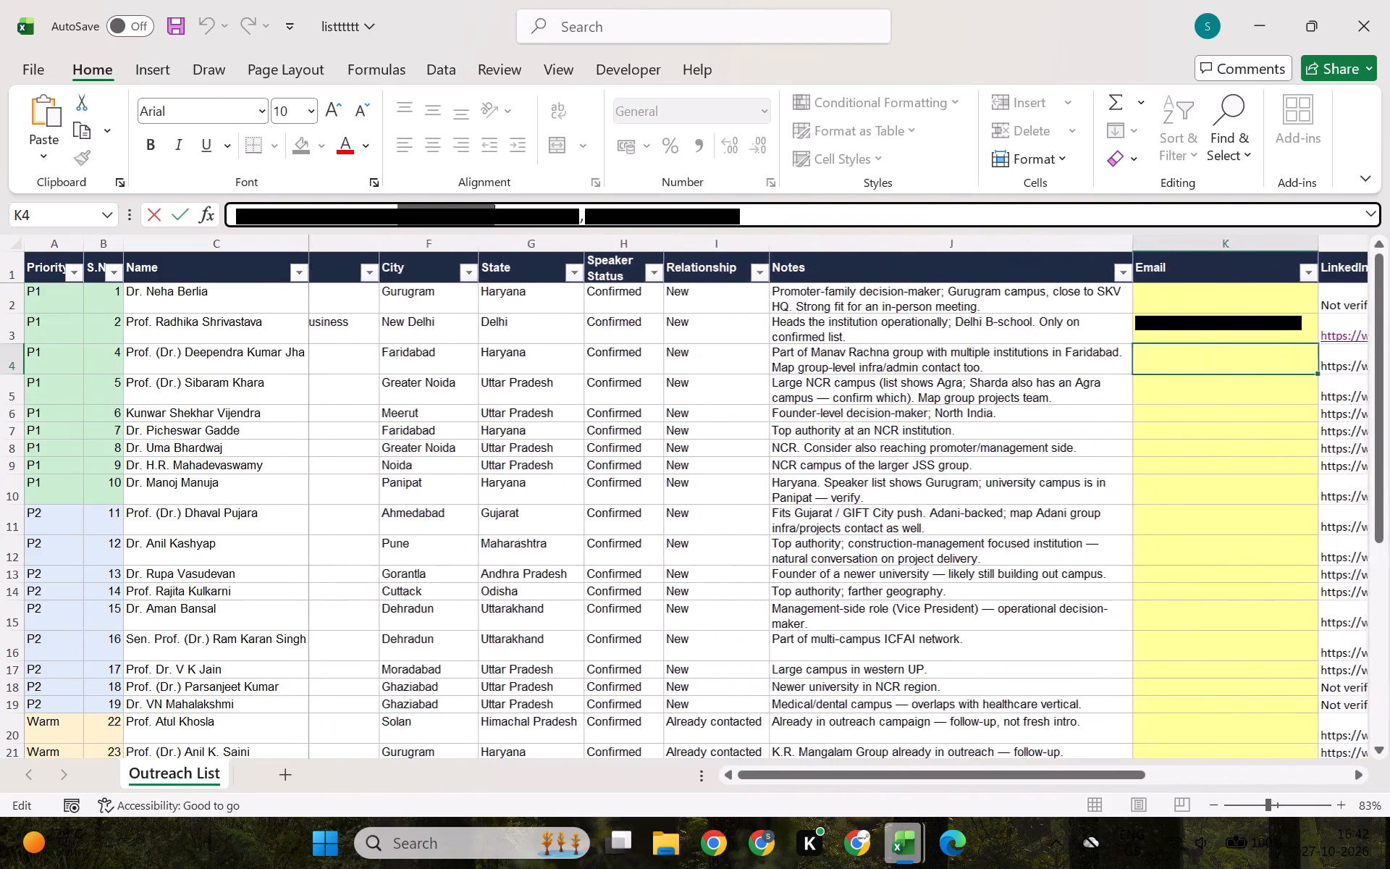
scroll(462, 367, "left", 3)
left_click(827, 189)
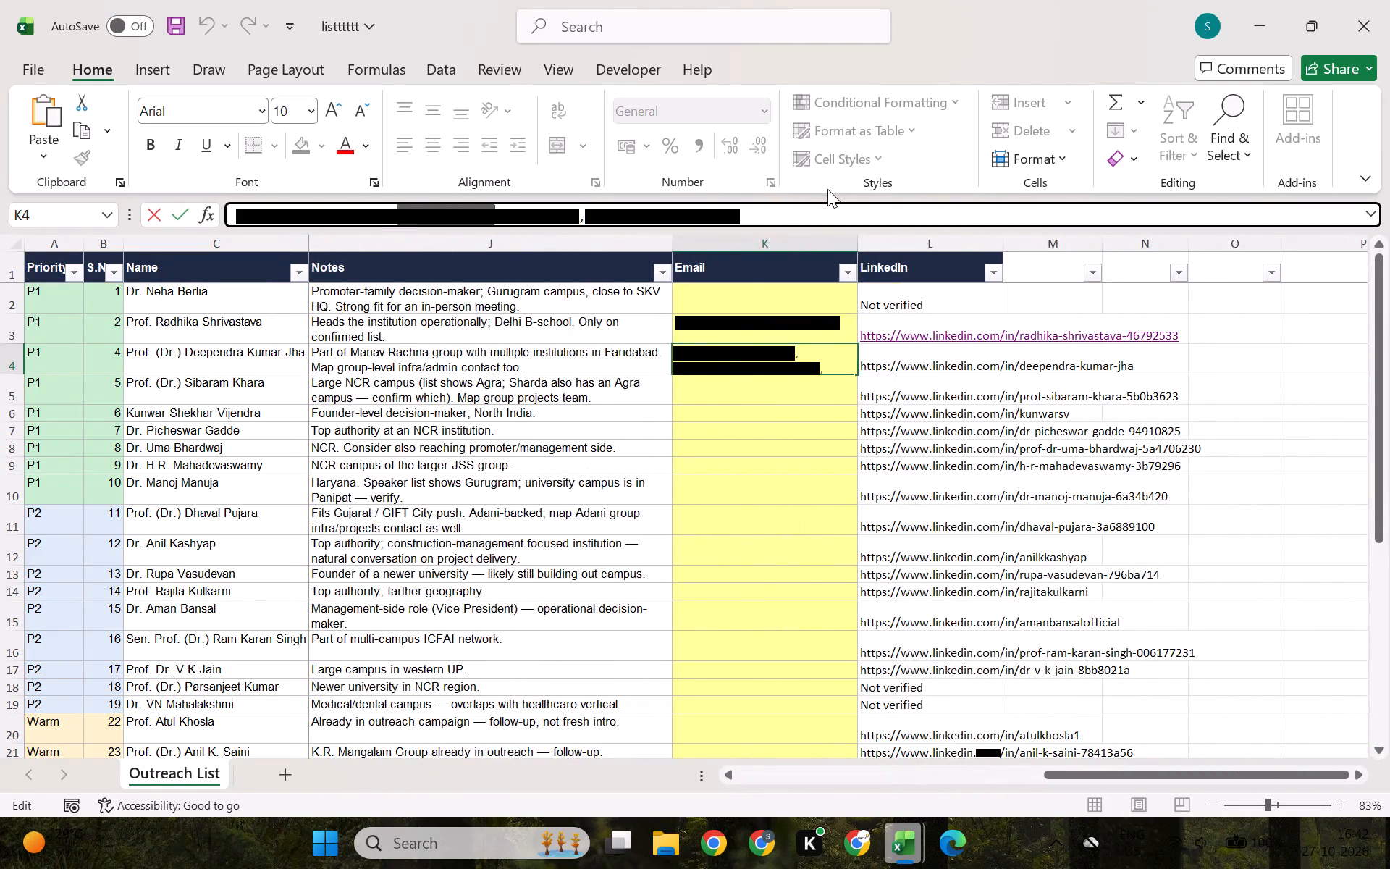
left_click(827, 201)
key("alt+Tab")
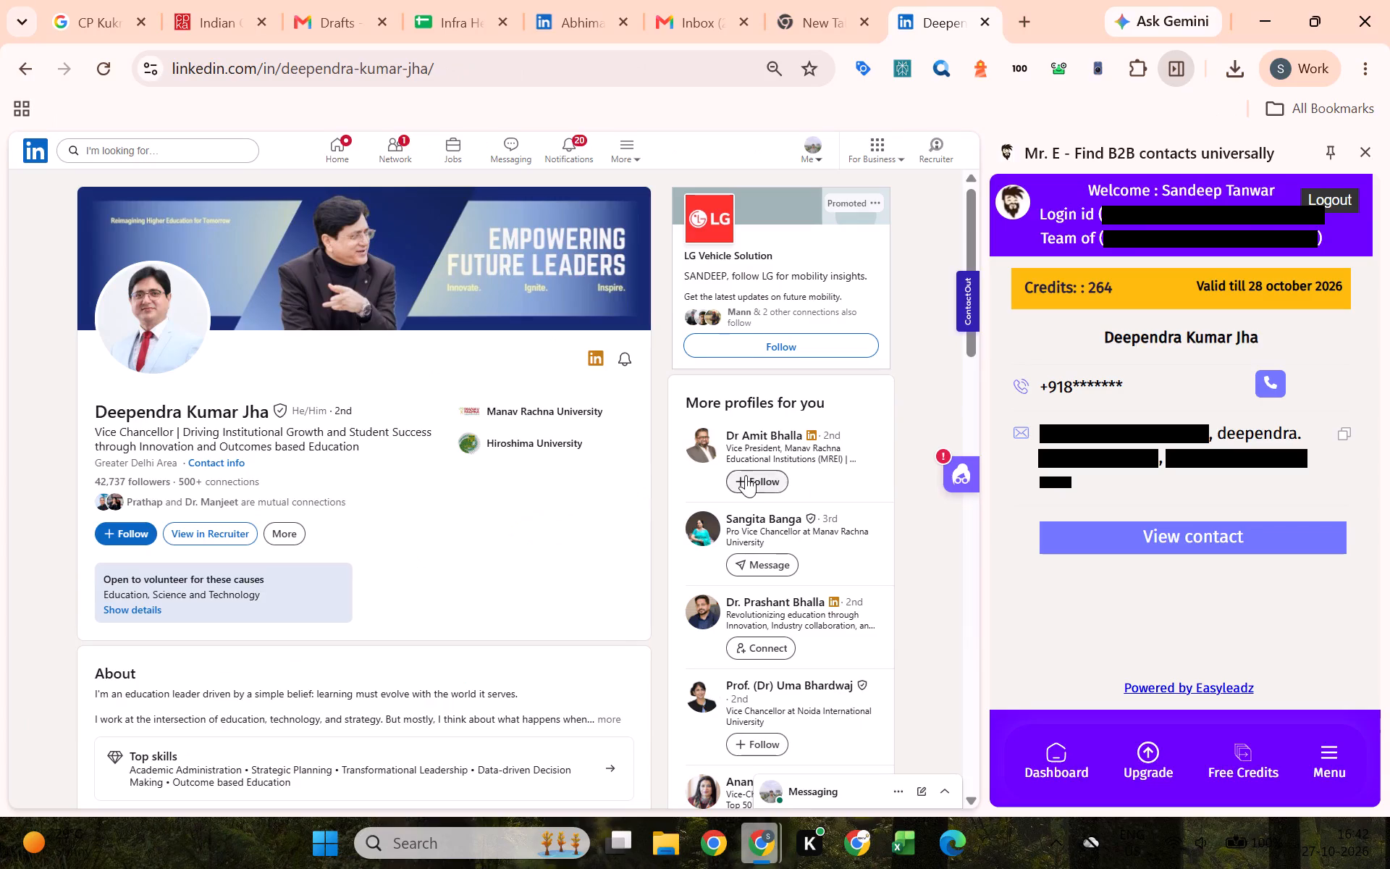
Trim Email cell K4 of the Outreach List so that it keeps only the first email address.
scroll(608, 508, "down", 1)
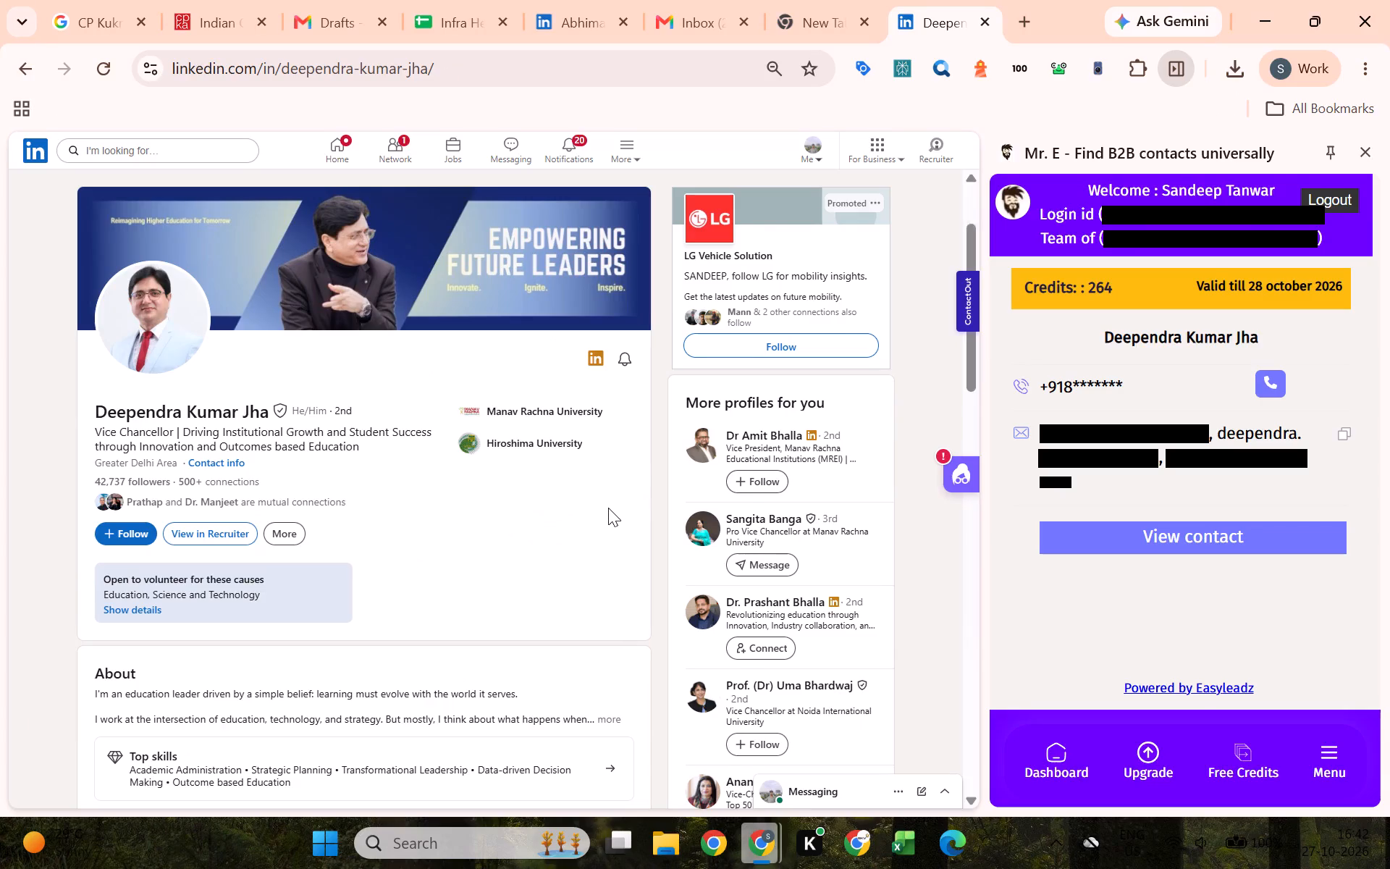
scroll(608, 508, "down", 3)
scroll(608, 508, "up", 2)
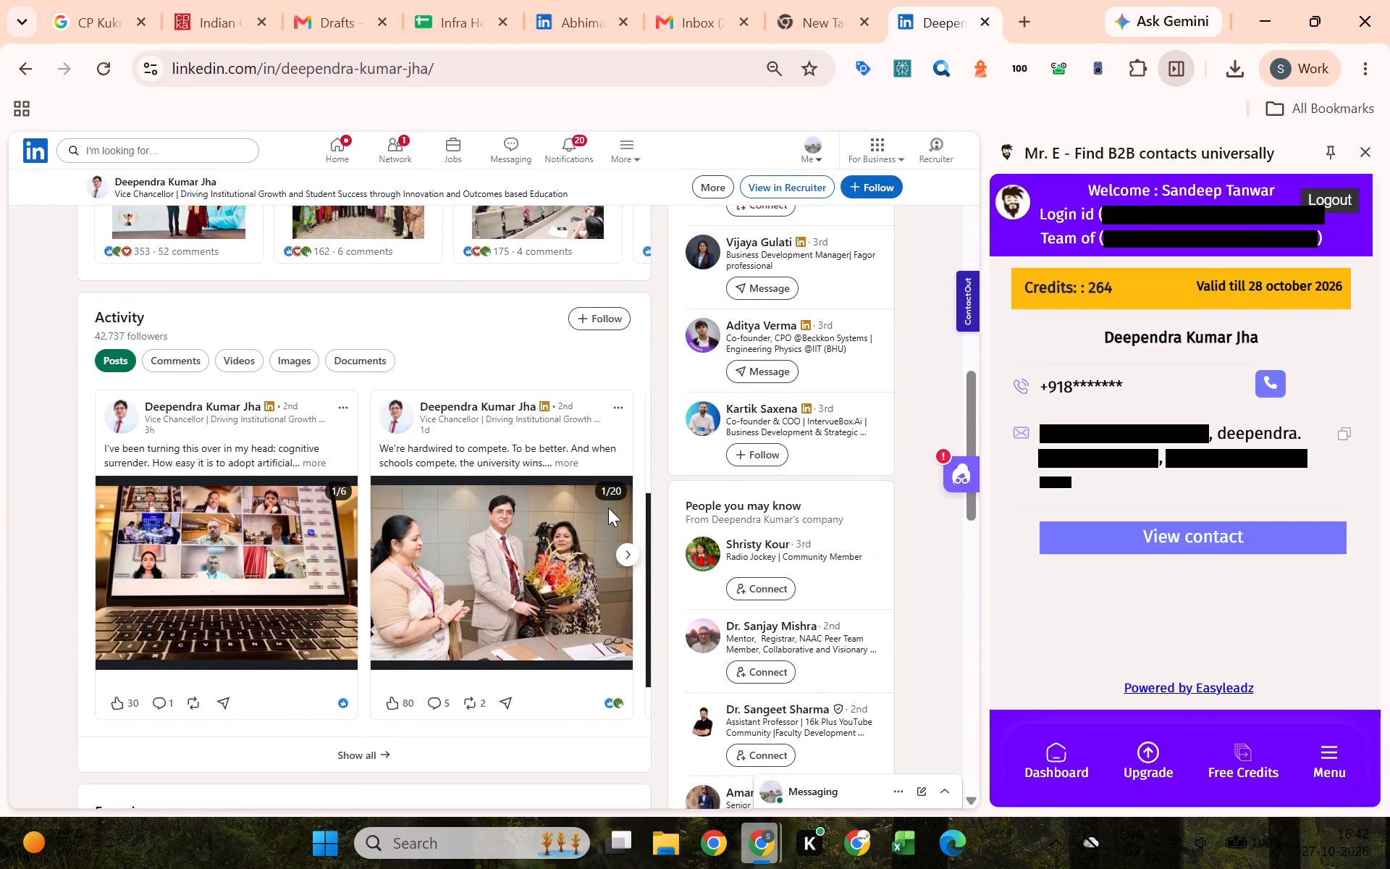
scroll(608, 508, "up", 2)
key("alt+Tab")
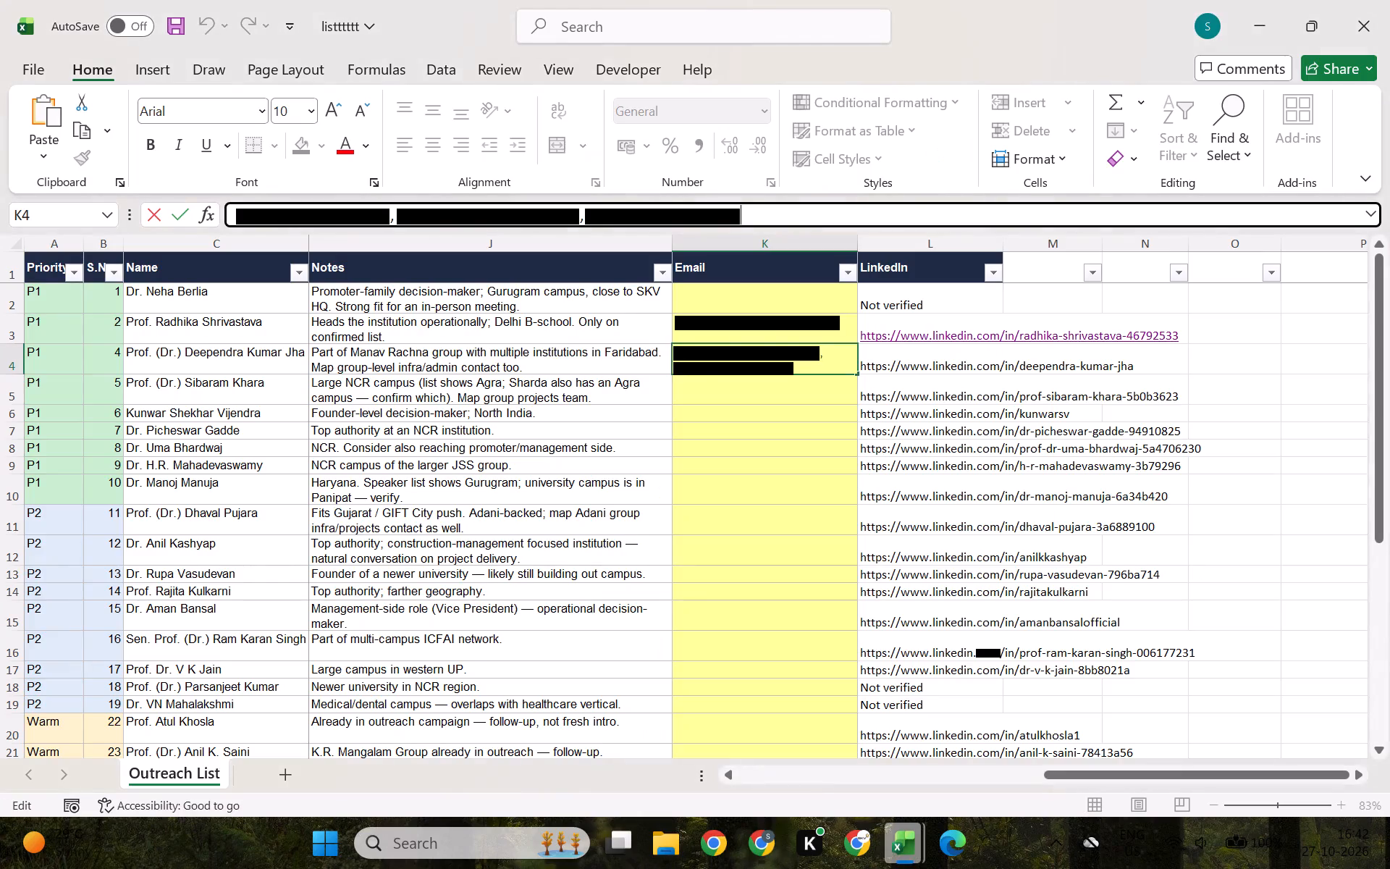
left_click_drag(767, 215, 387, 191)
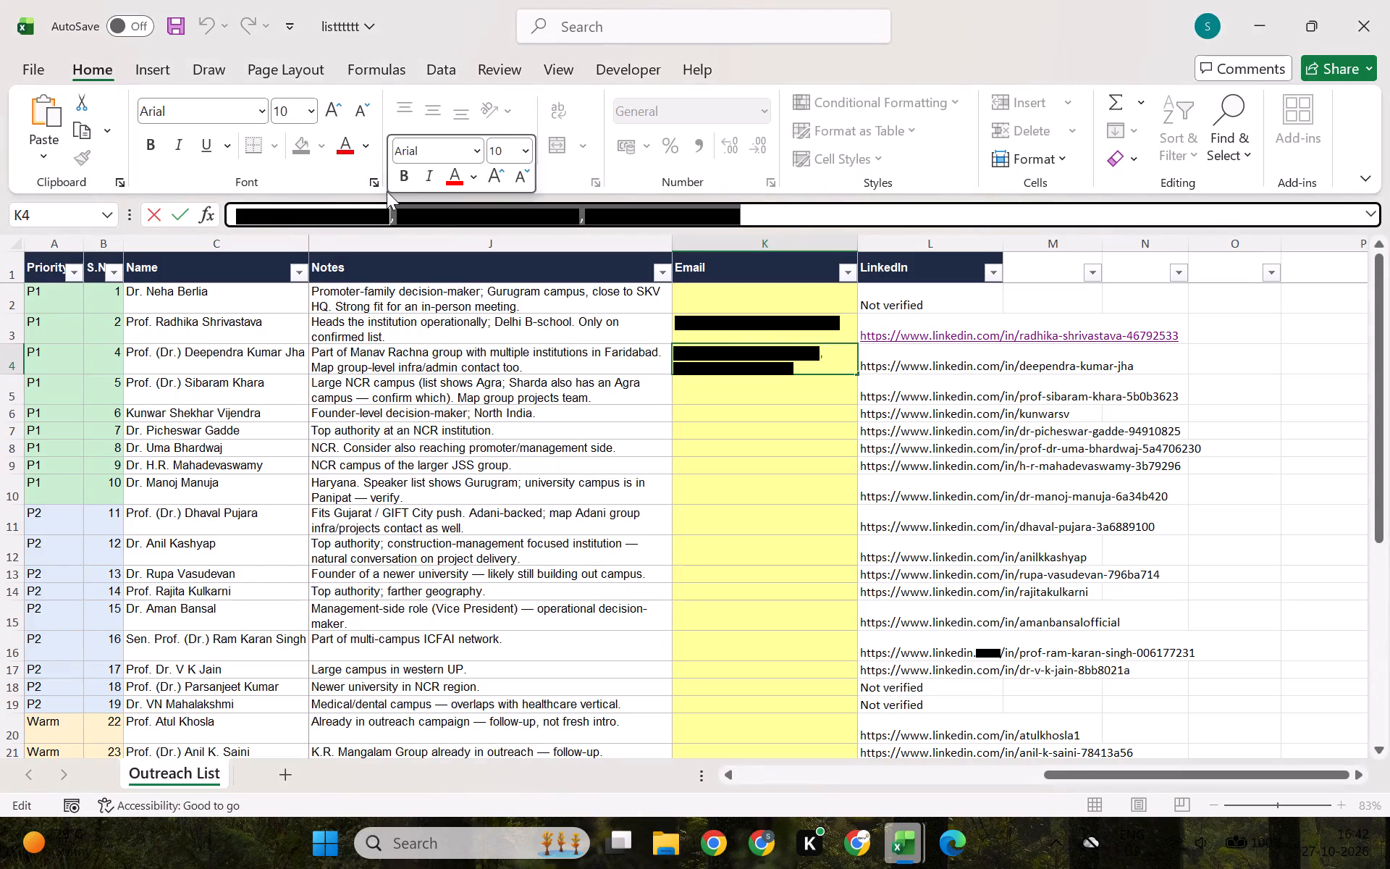
key("BackSpace")
left_click(747, 414)
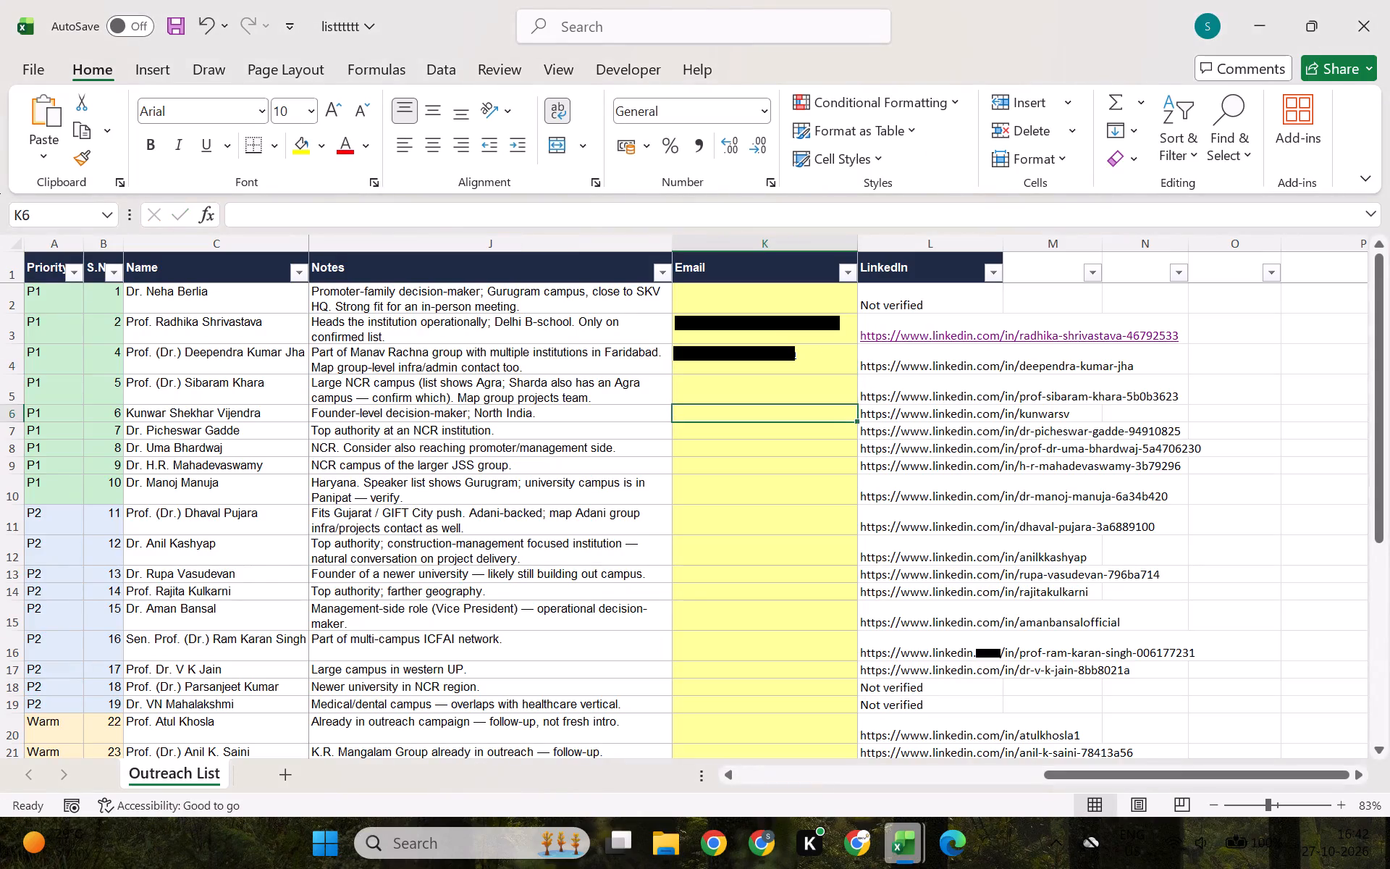
Copy the LinkedIn URL from L5 and load it in the Chrome tab showing the row 4 profile.
left_click(888, 391)
key("ctrl+c")
key("alt+Tab")
left_click(575, 50)
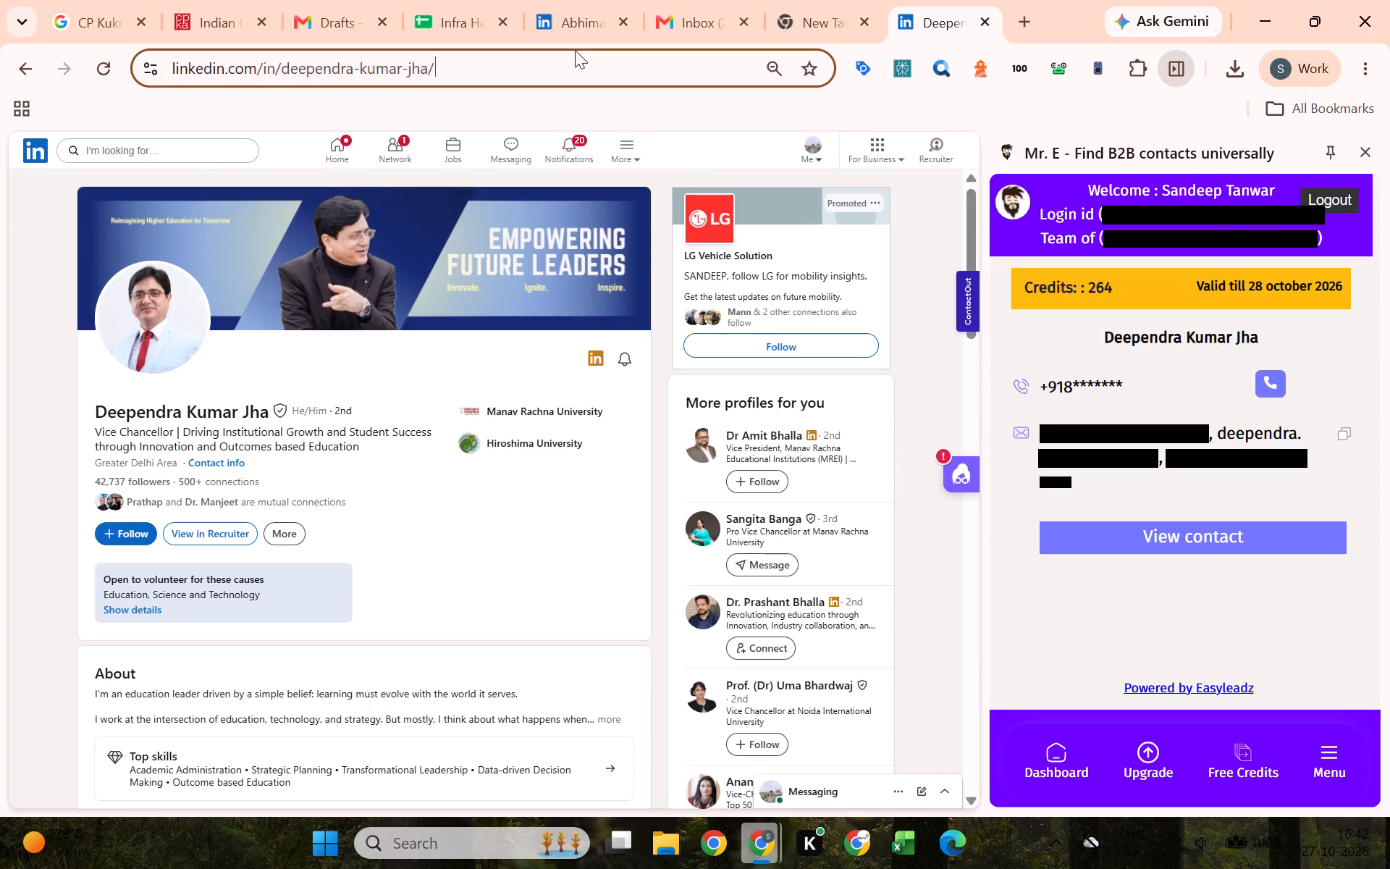
key("ctrl+v")
key("Return")
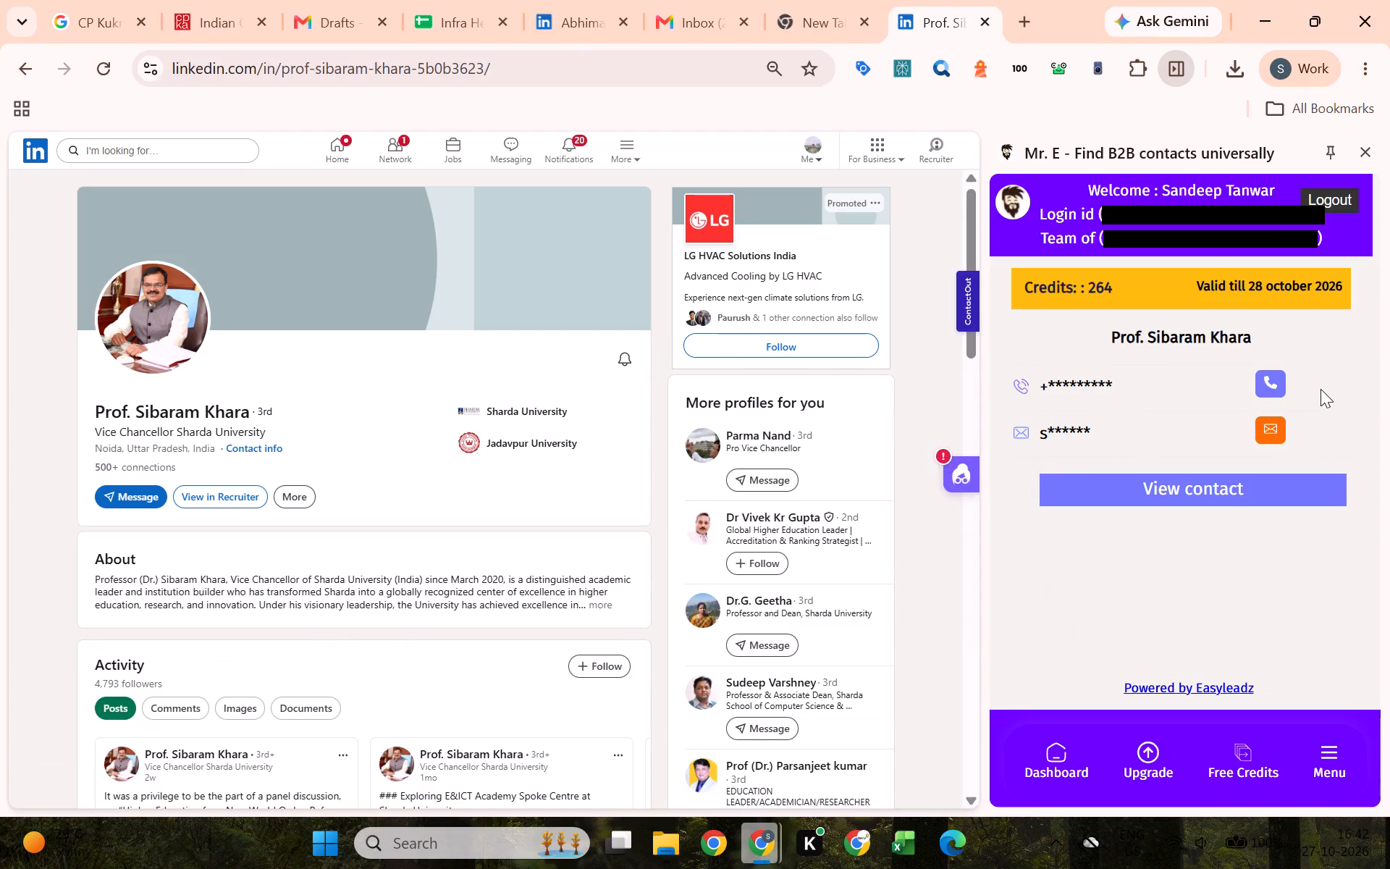
Reveal the row 5 contact's email with Mr. E and copy it into Email cell K5 of the Outreach List.
left_click(1280, 422)
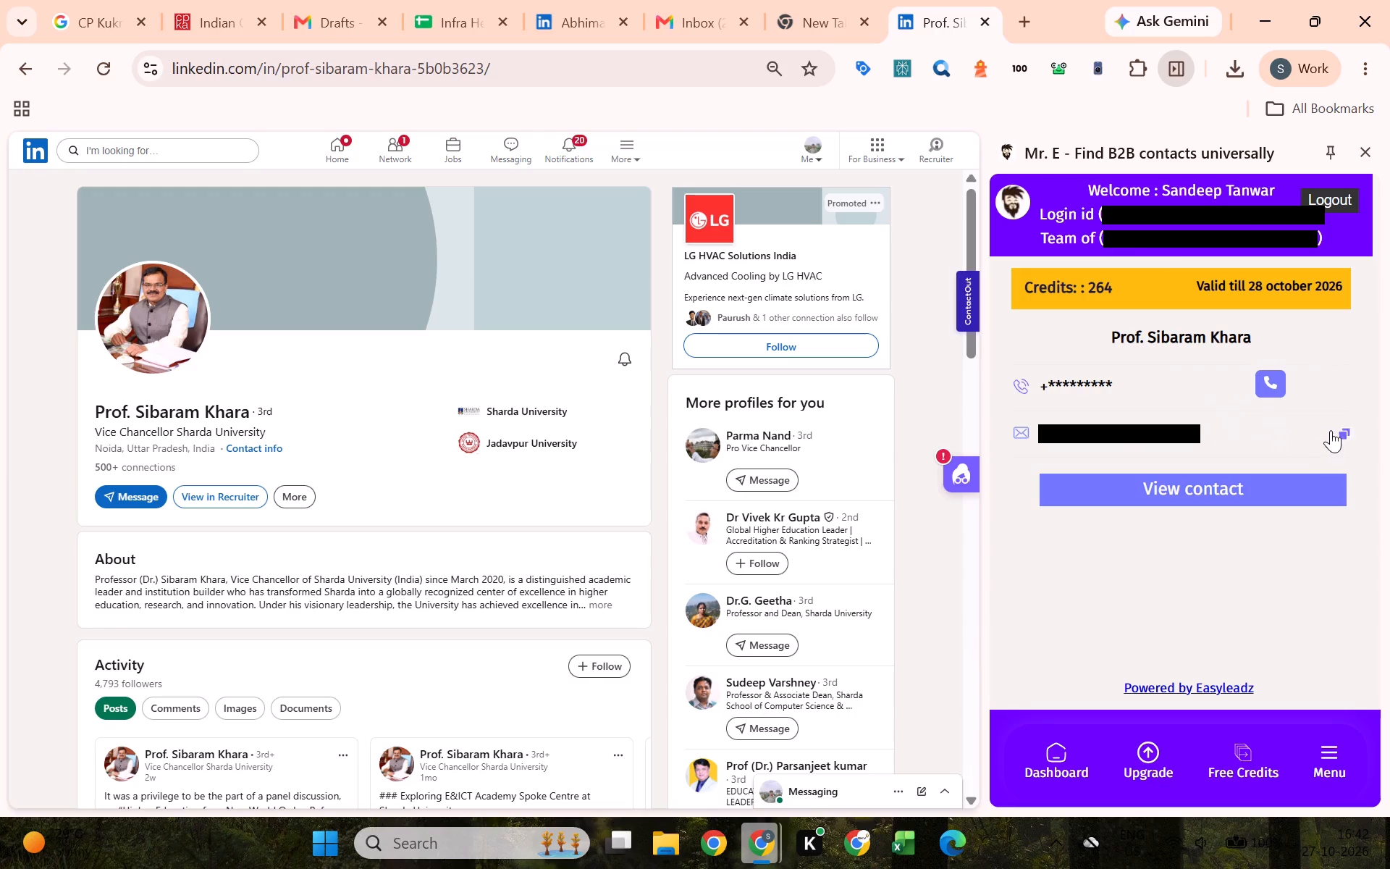
left_click(1344, 428)
key("alt+Tab")
key("Left")
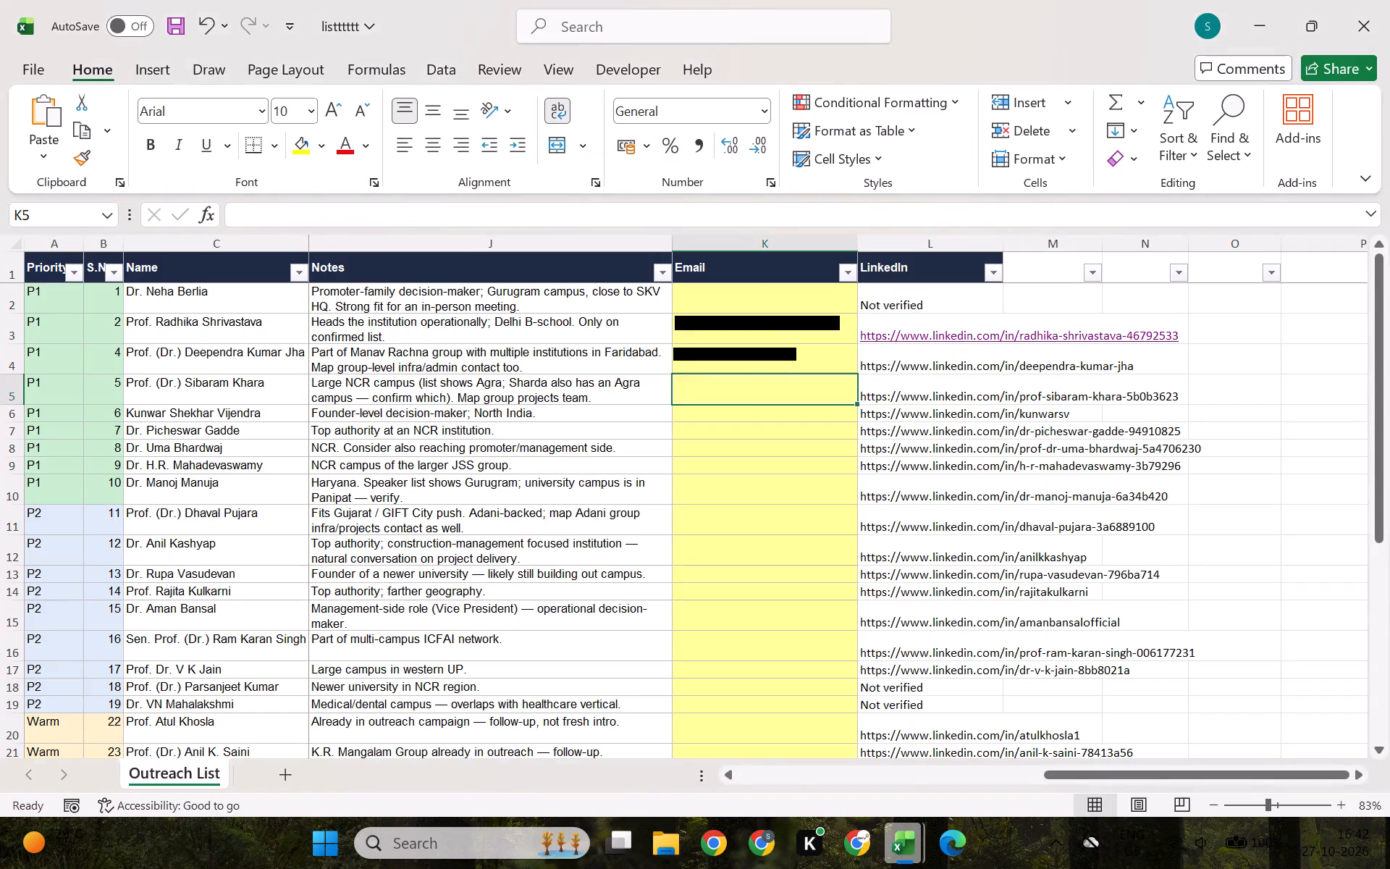
key("ctrl+v")
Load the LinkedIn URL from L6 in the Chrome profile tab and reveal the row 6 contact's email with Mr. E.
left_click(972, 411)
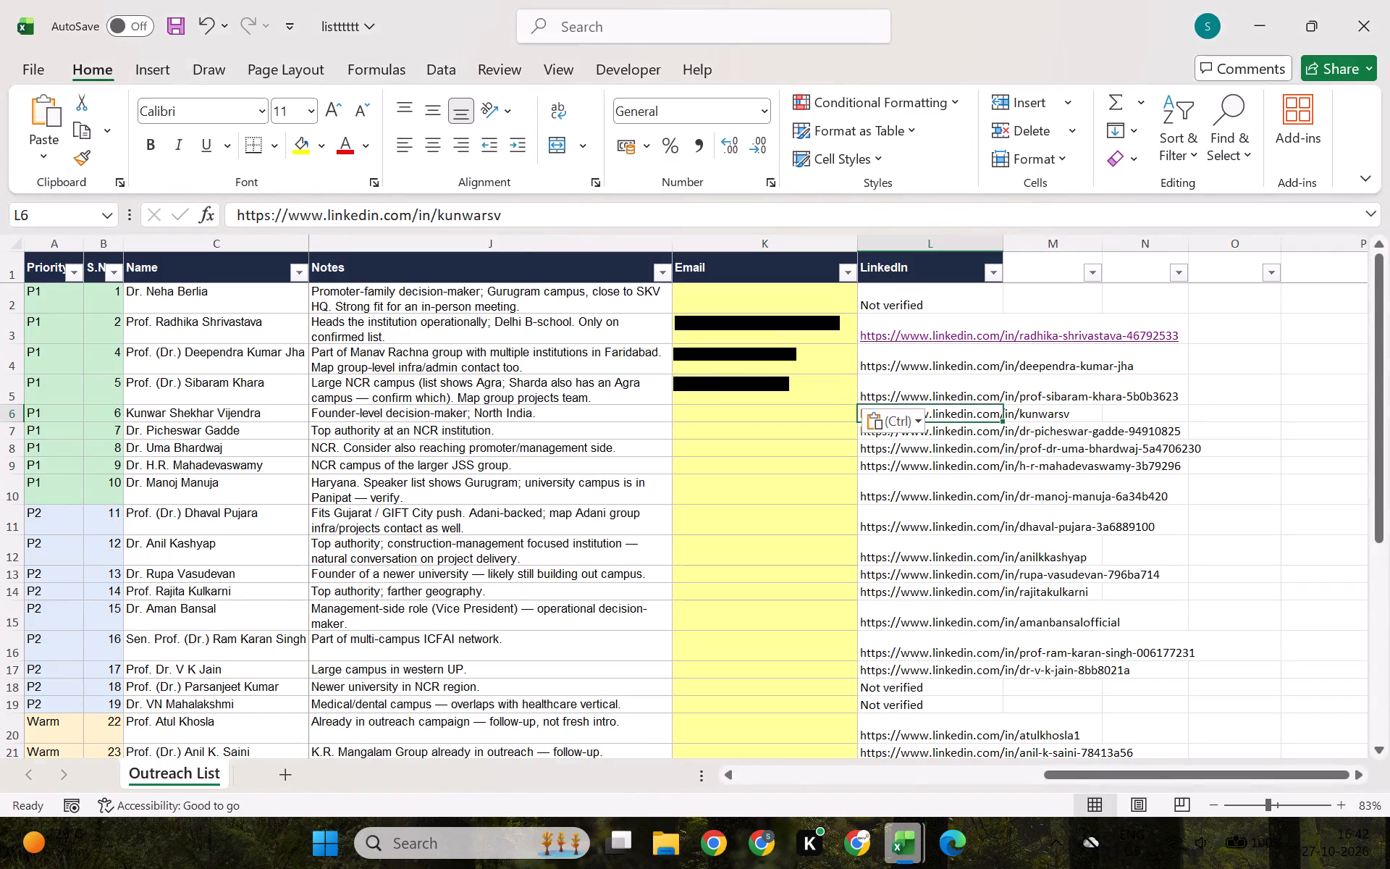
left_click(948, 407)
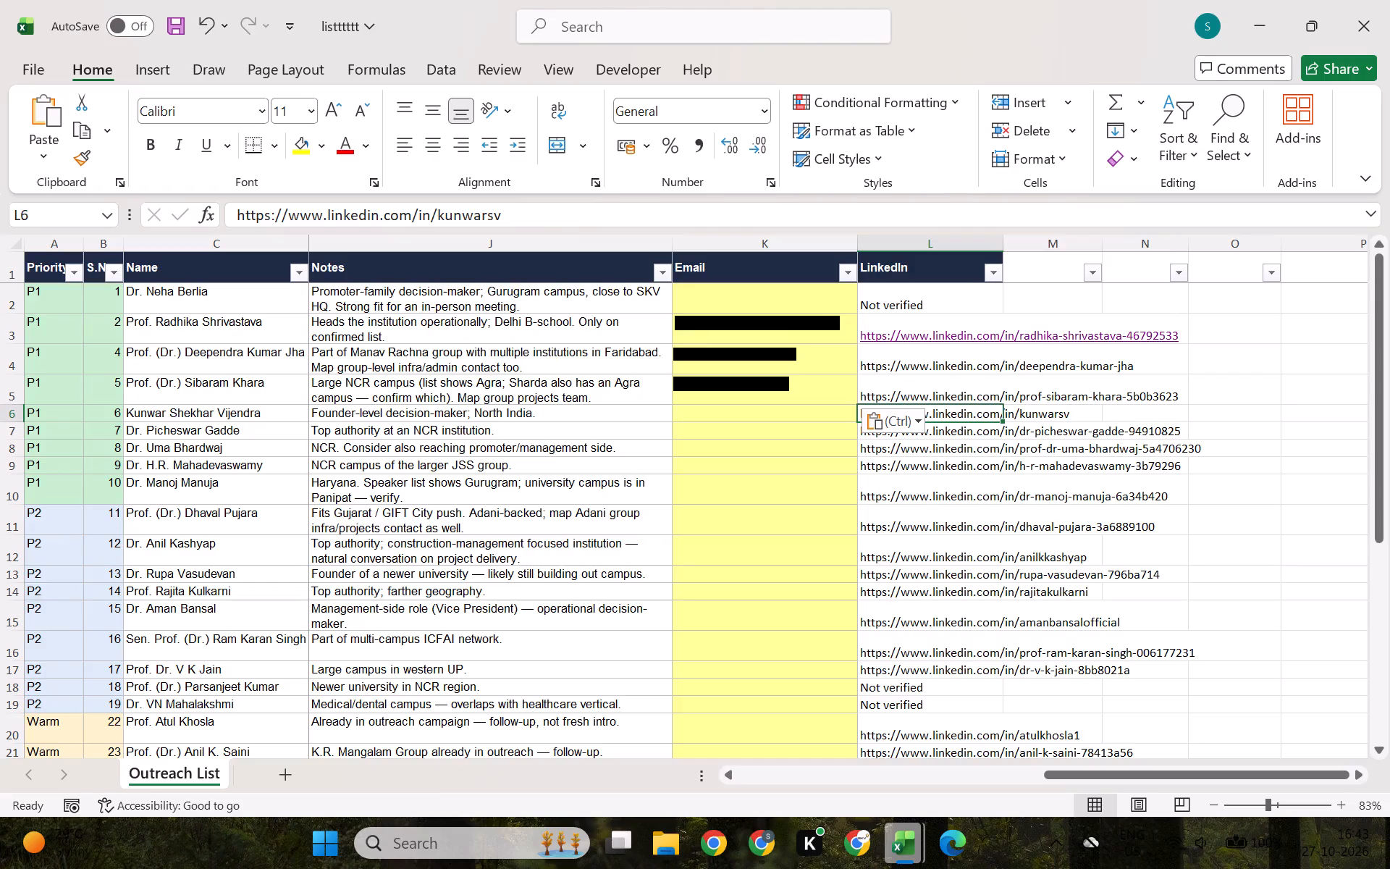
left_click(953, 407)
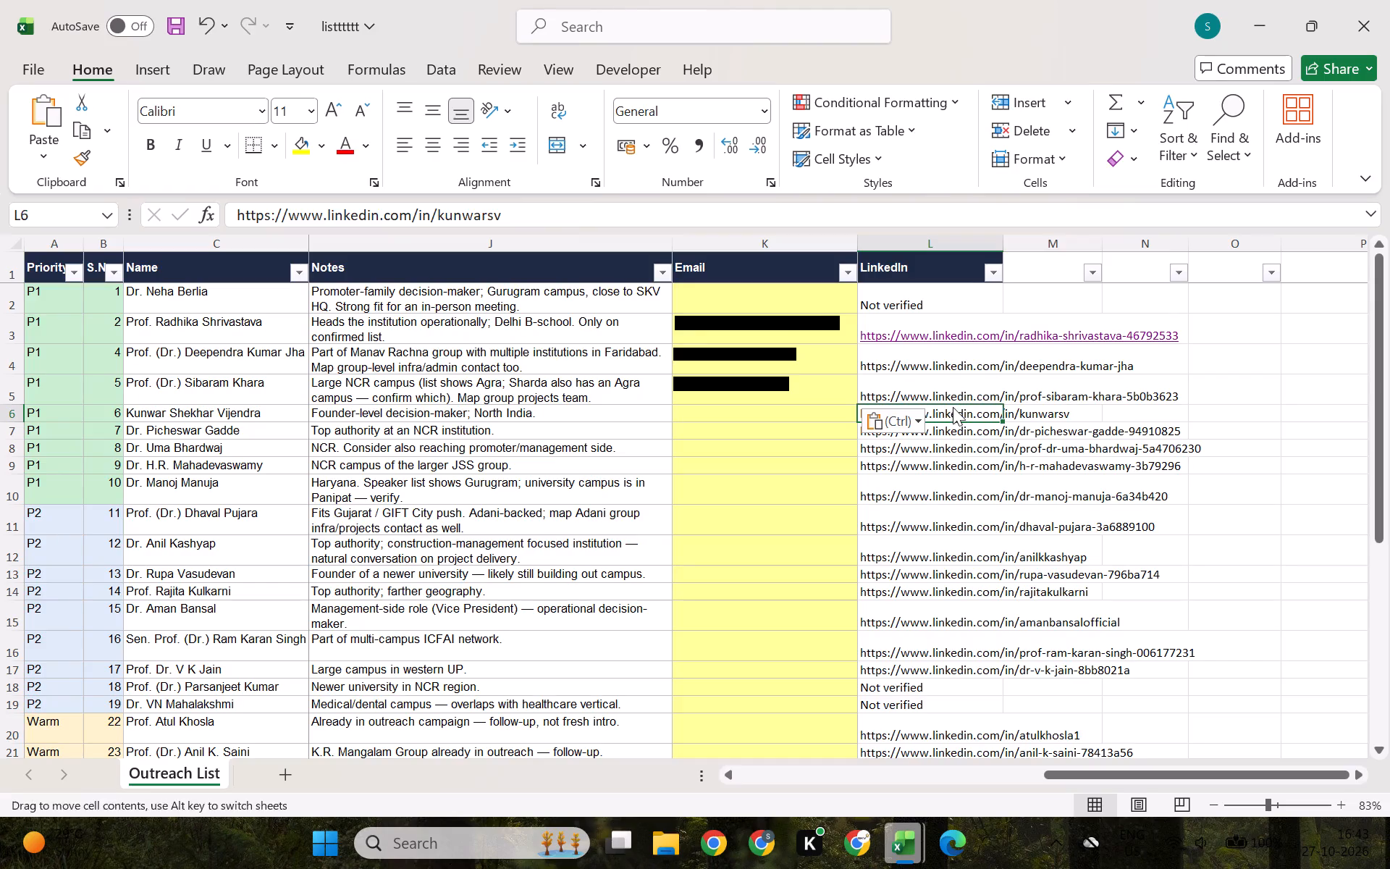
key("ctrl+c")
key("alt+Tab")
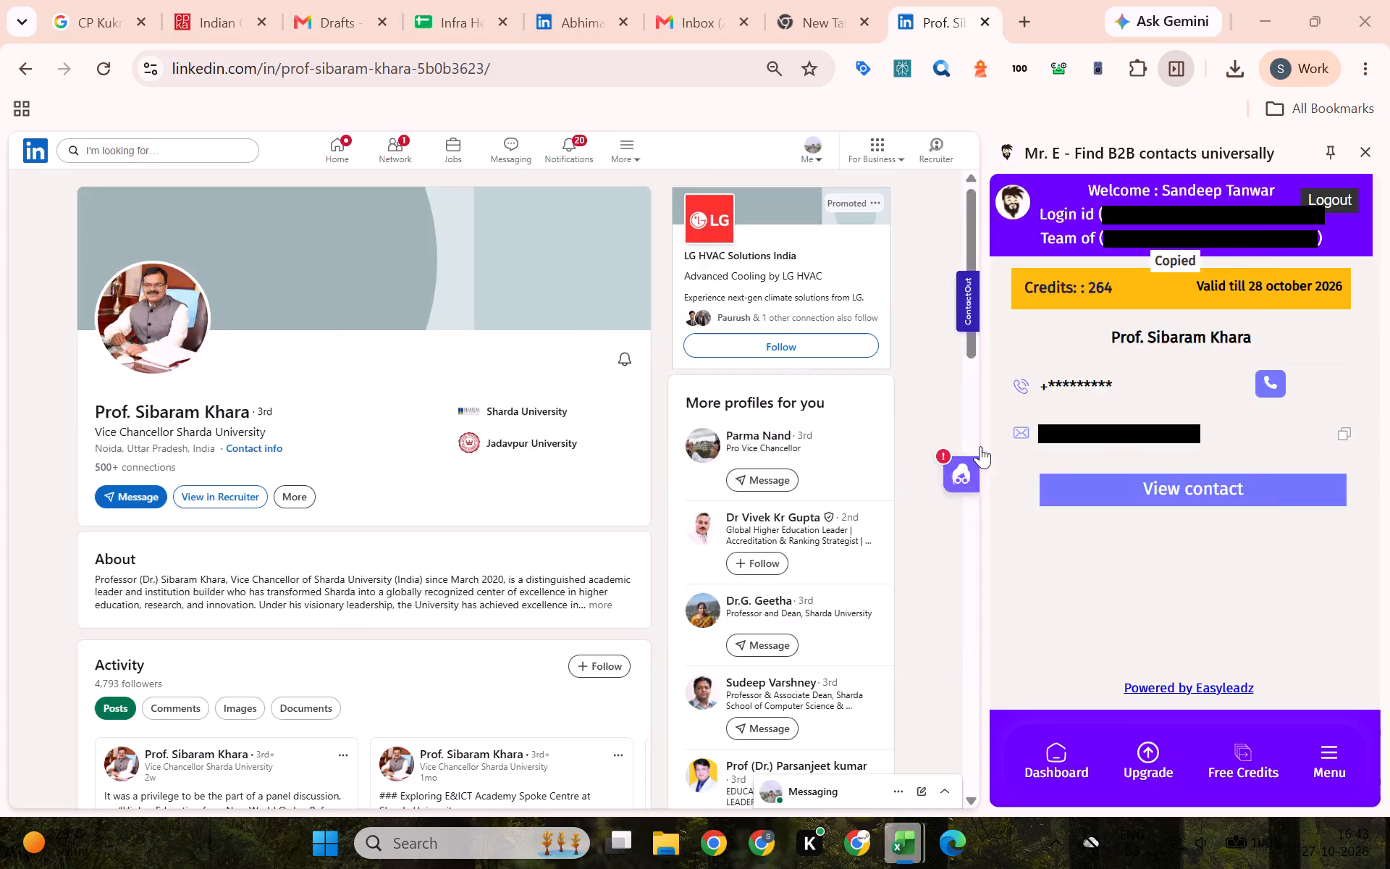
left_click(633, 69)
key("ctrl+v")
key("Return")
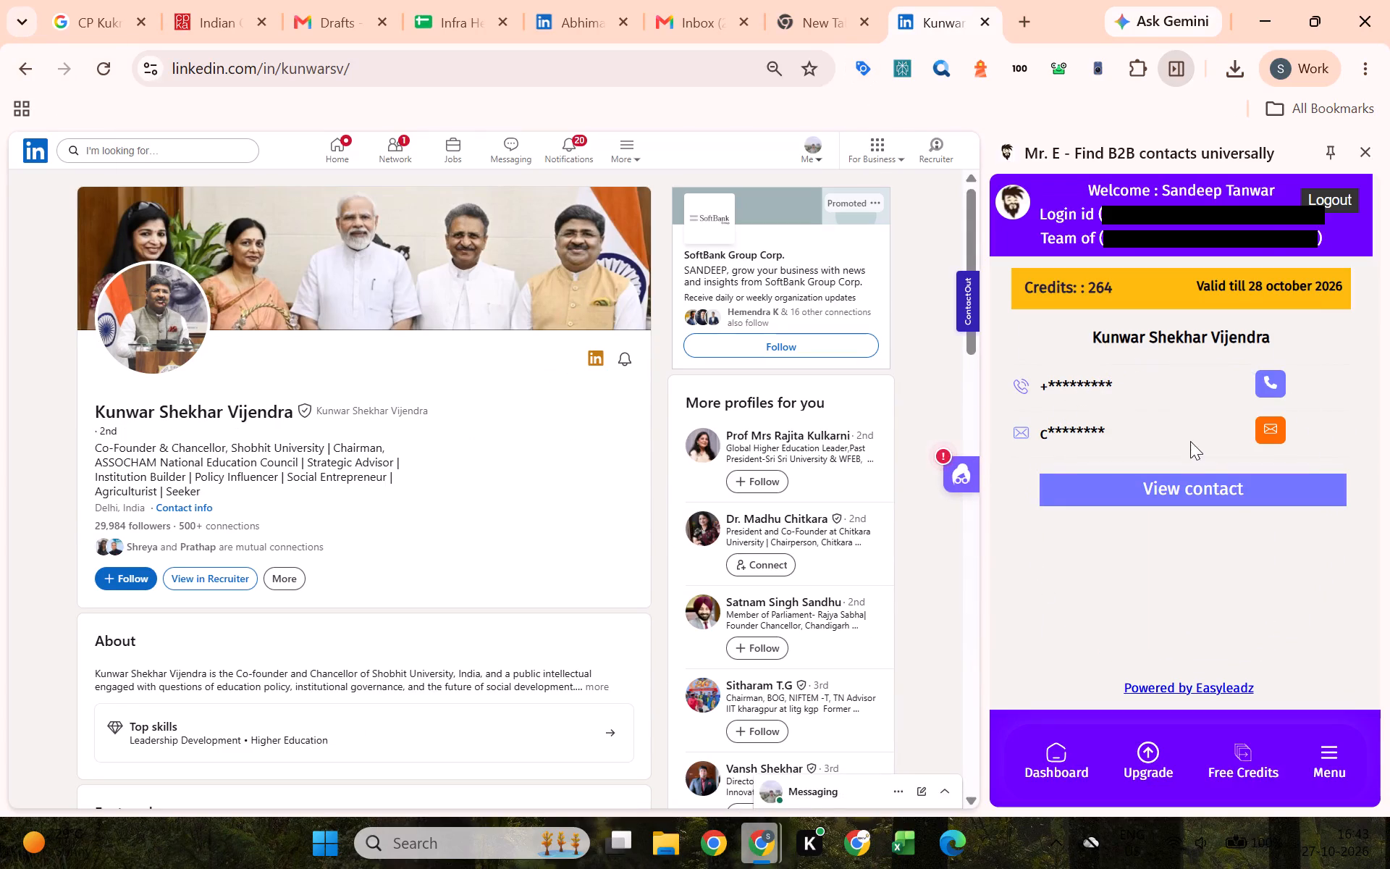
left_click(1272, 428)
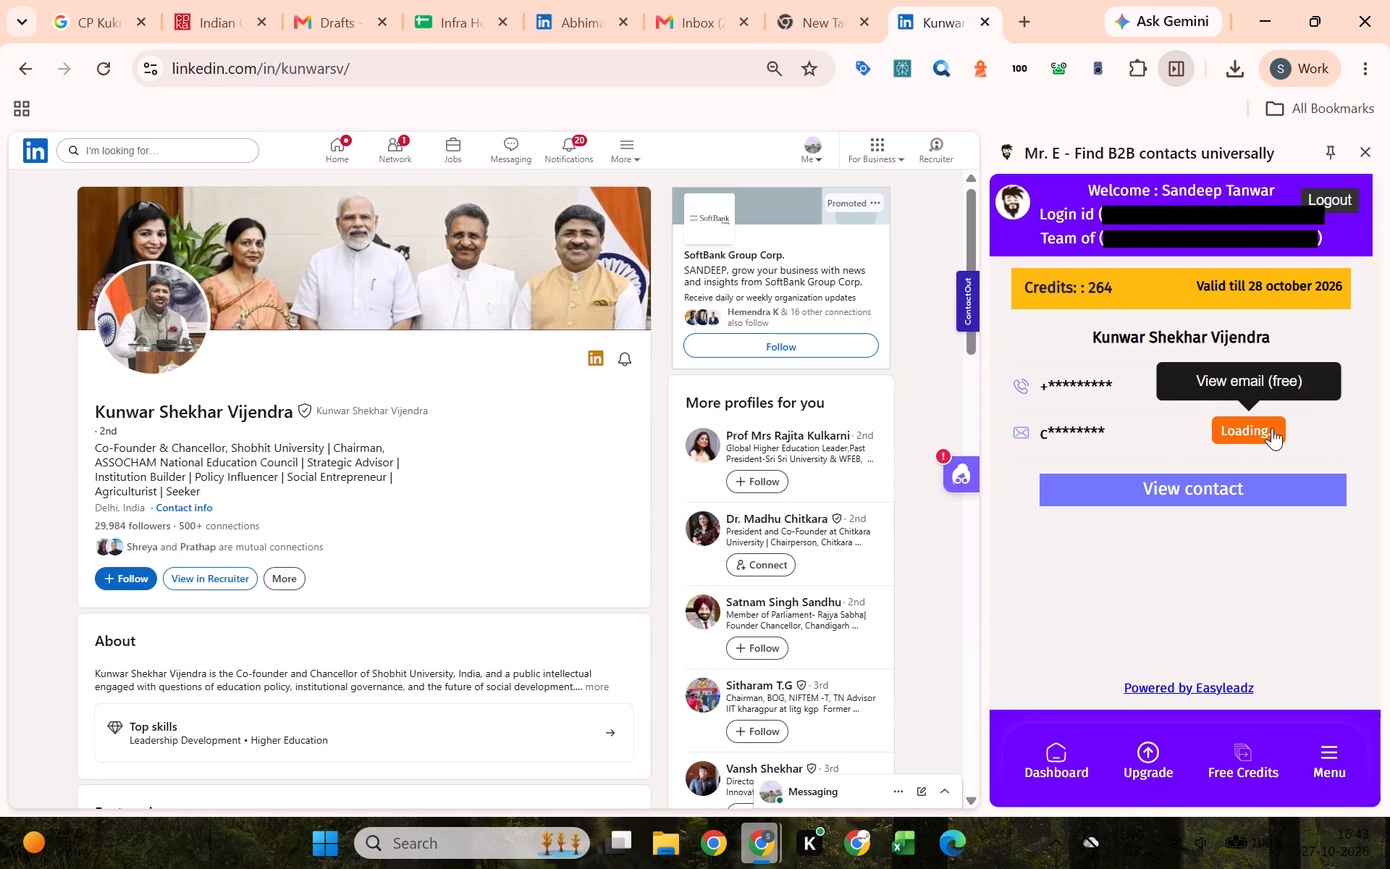
Delete the Priority column from the Outreach List in Excel.
key("alt+Tab")
scroll(930, 463, "right", 2)
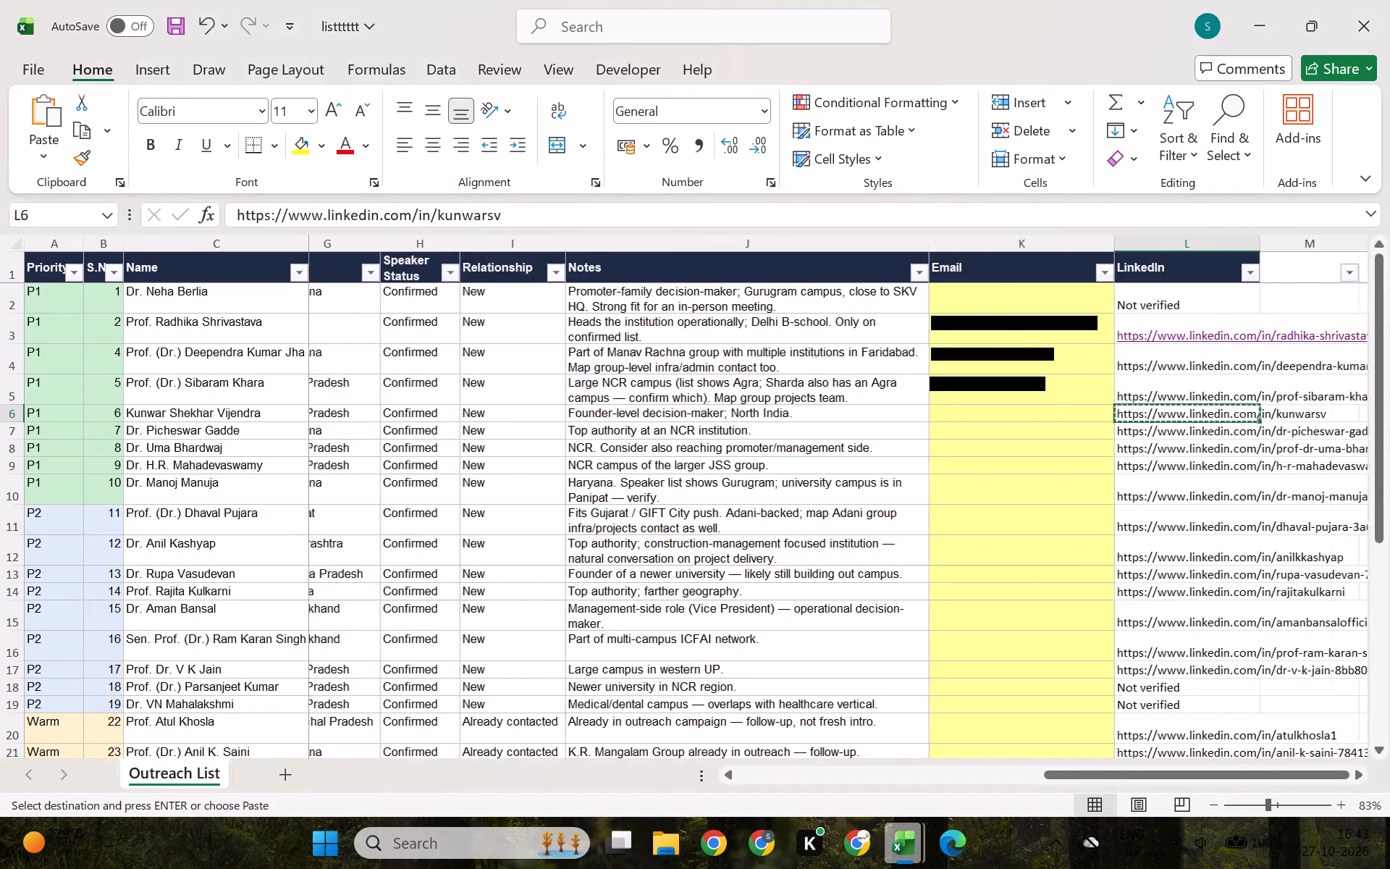
scroll(930, 463, "right", 5)
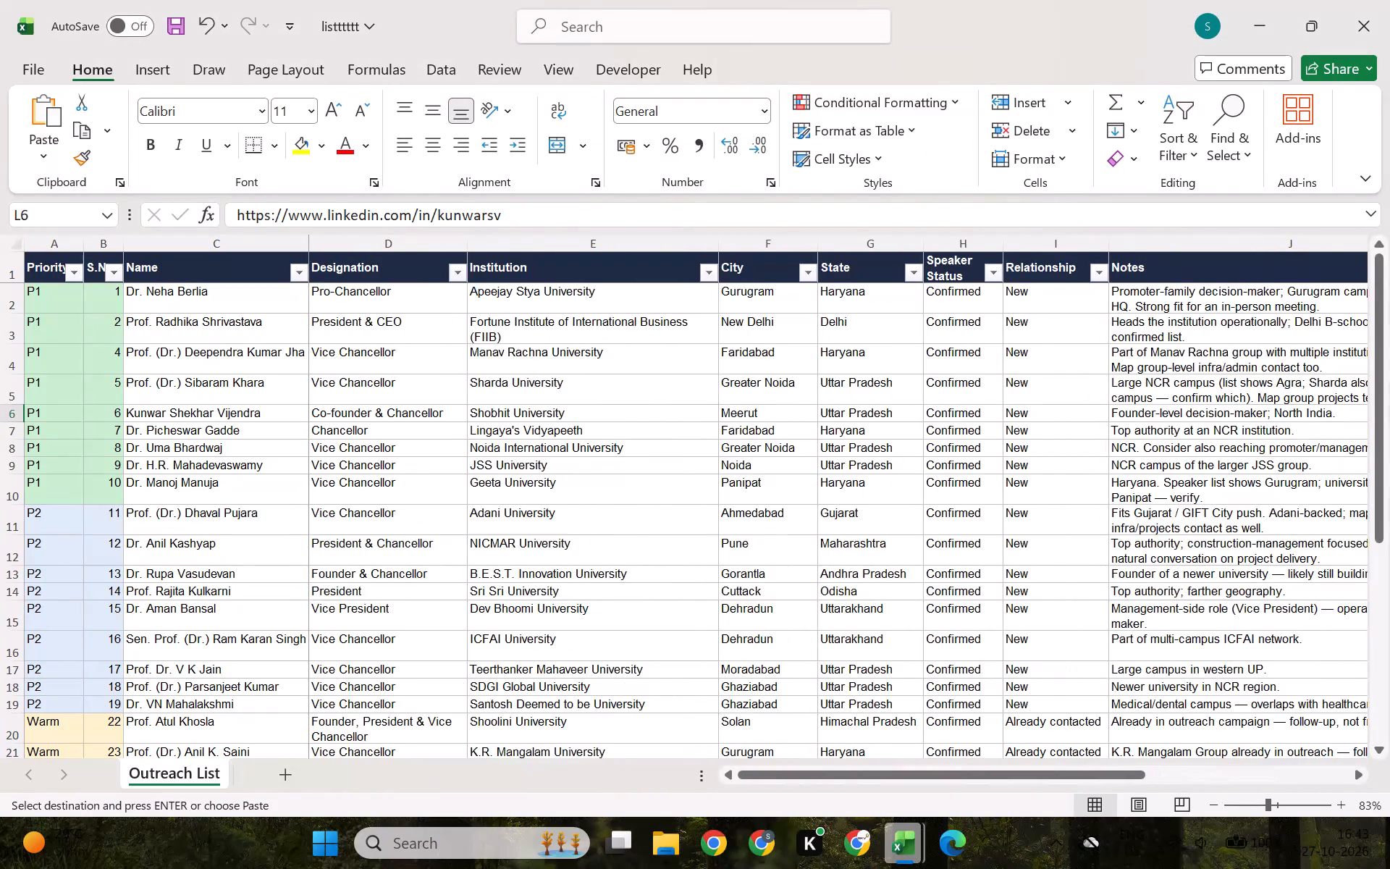
scroll(930, 463, "left", 5)
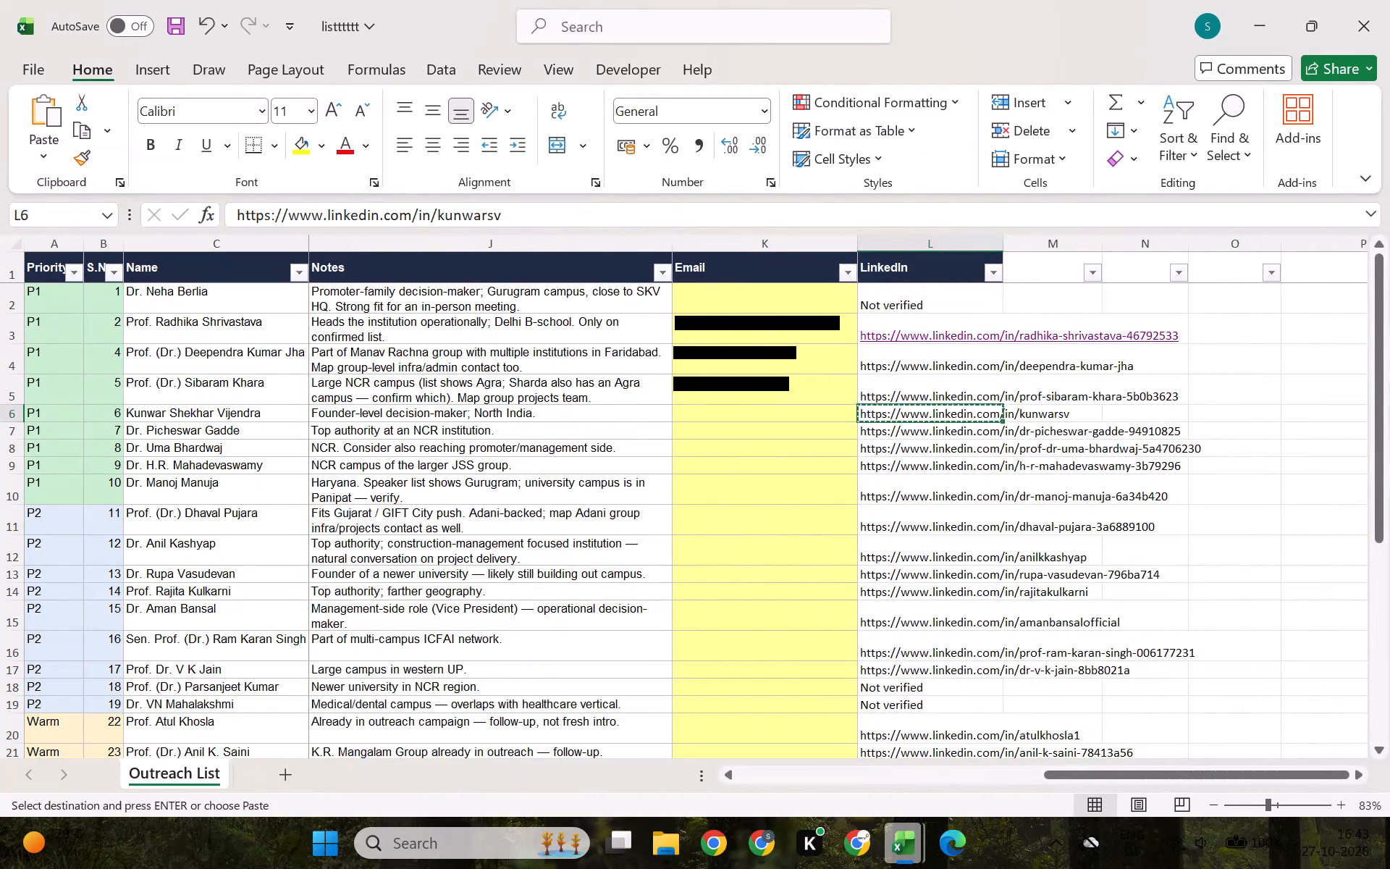
left_click(39, 256)
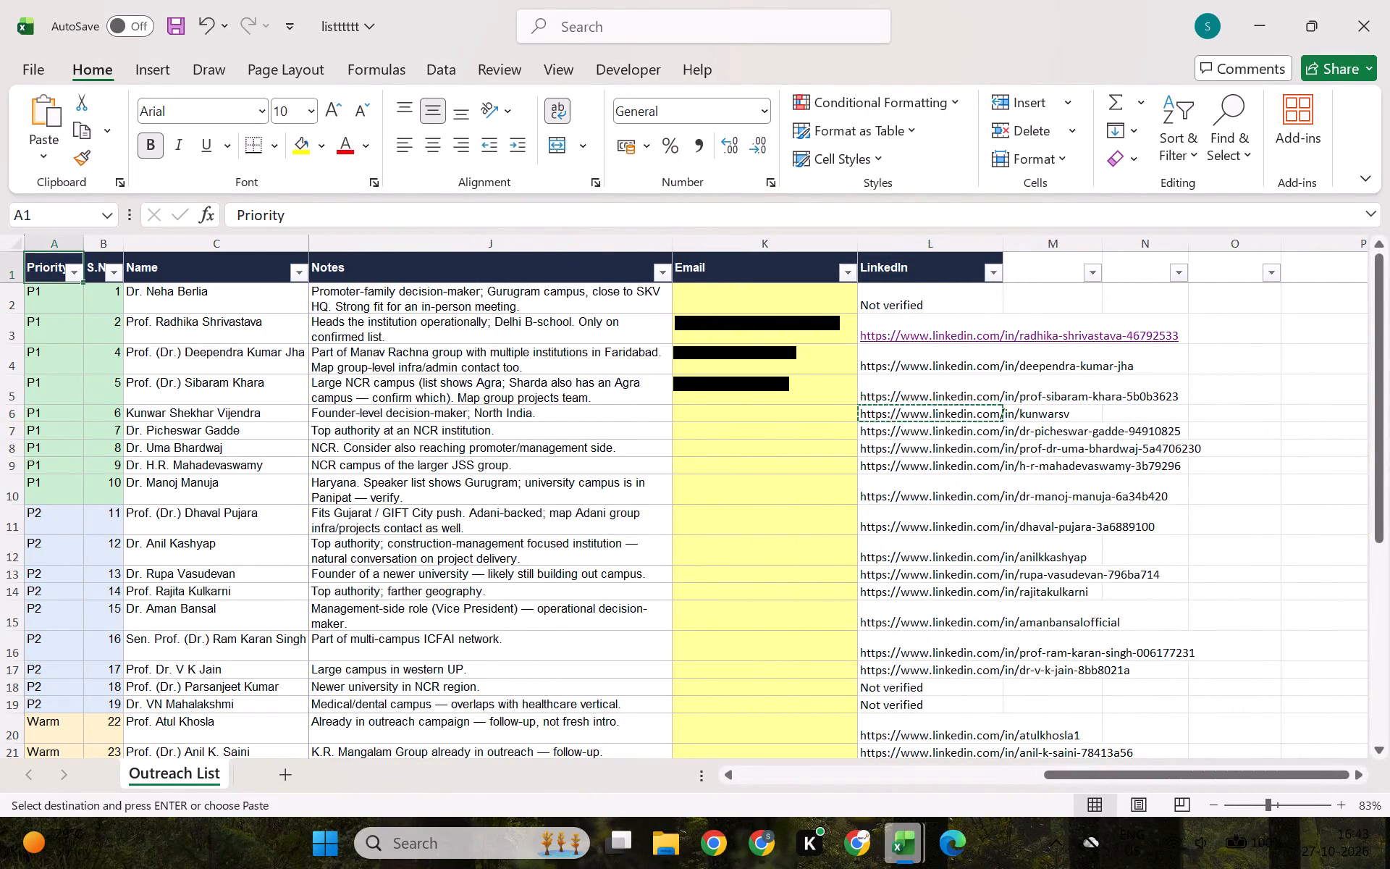
left_click(44, 243)
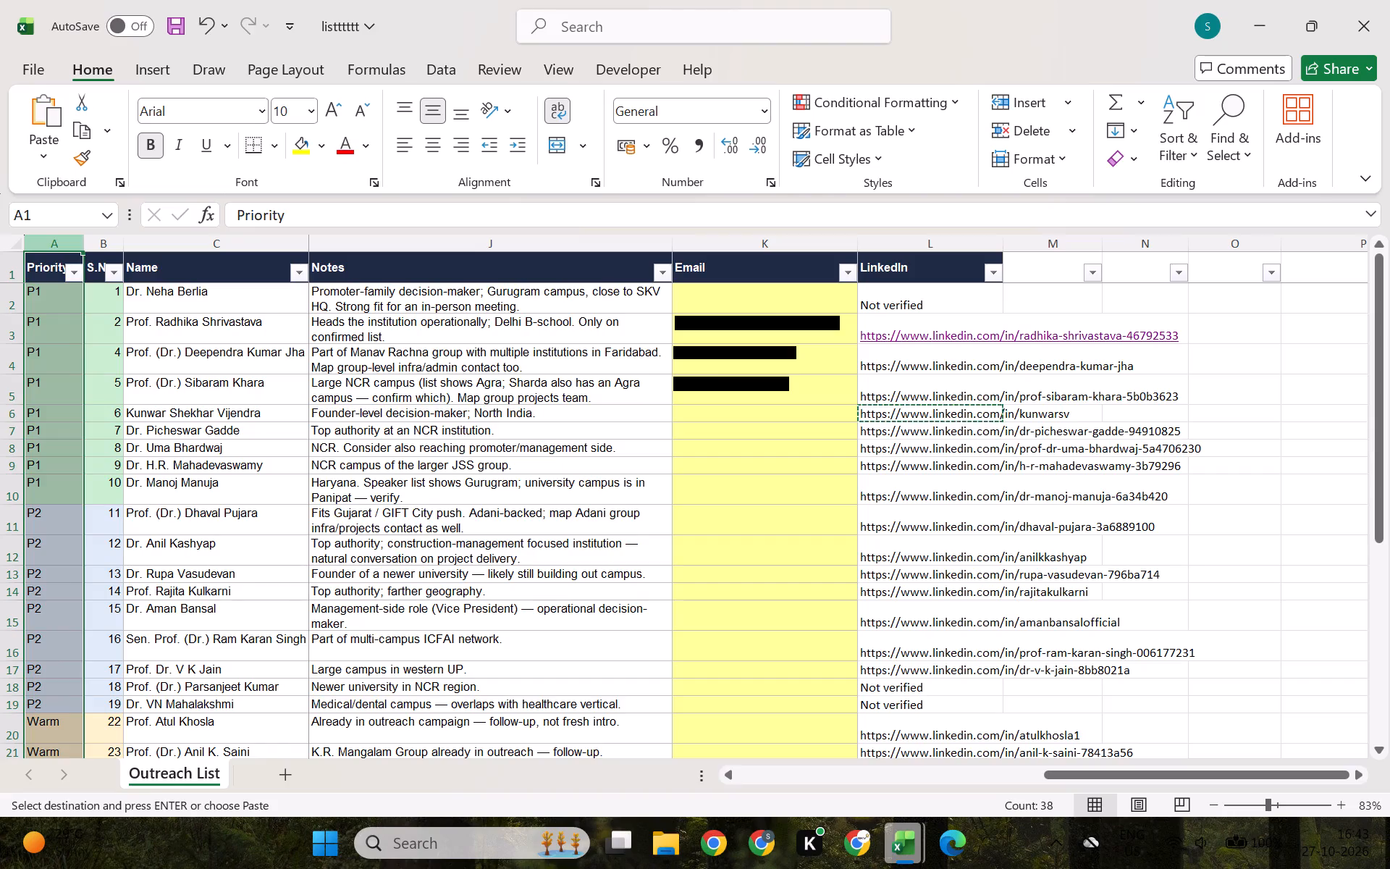
right_click(44, 243)
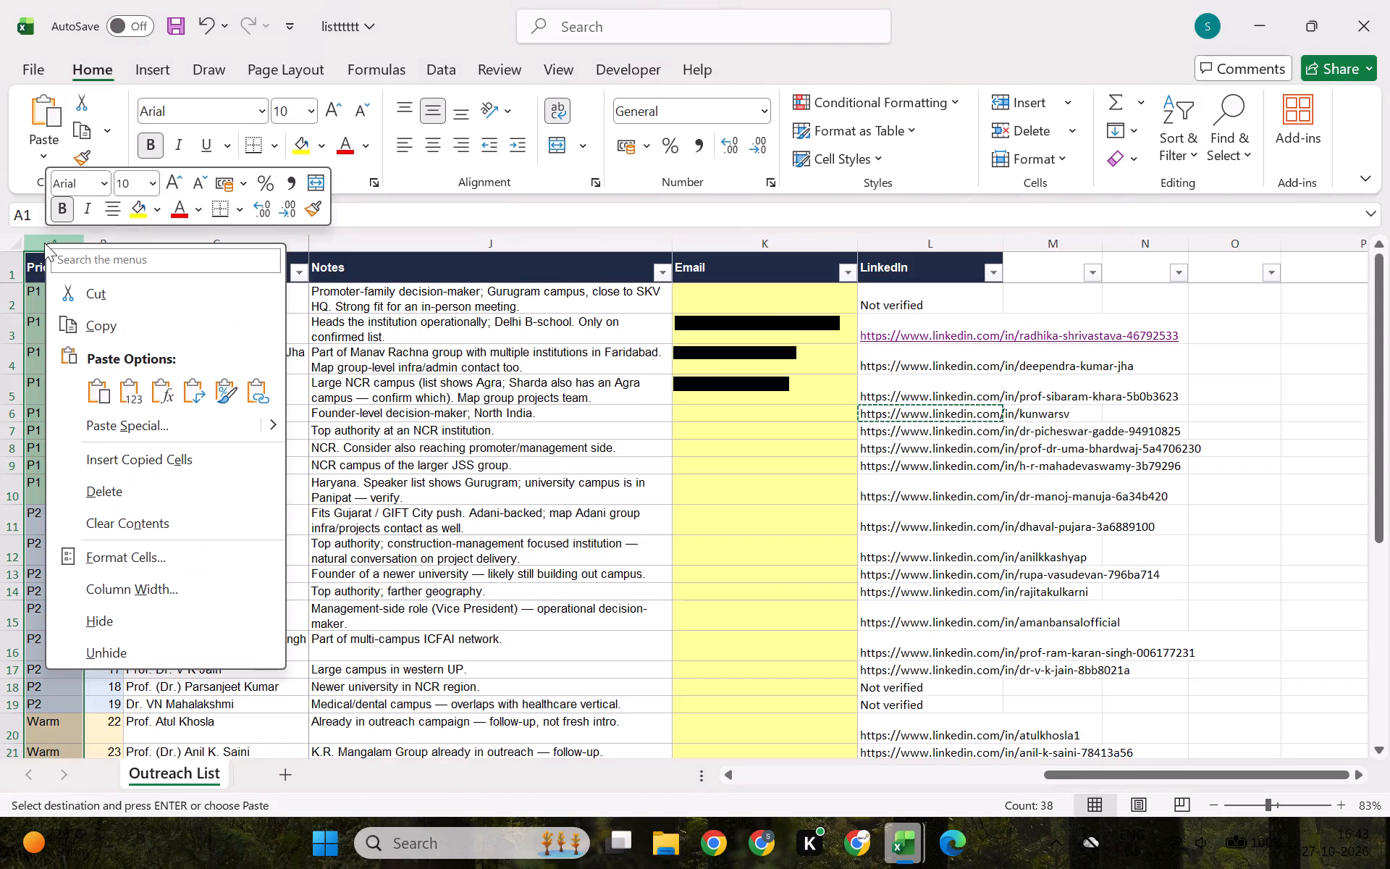
left_click(145, 488)
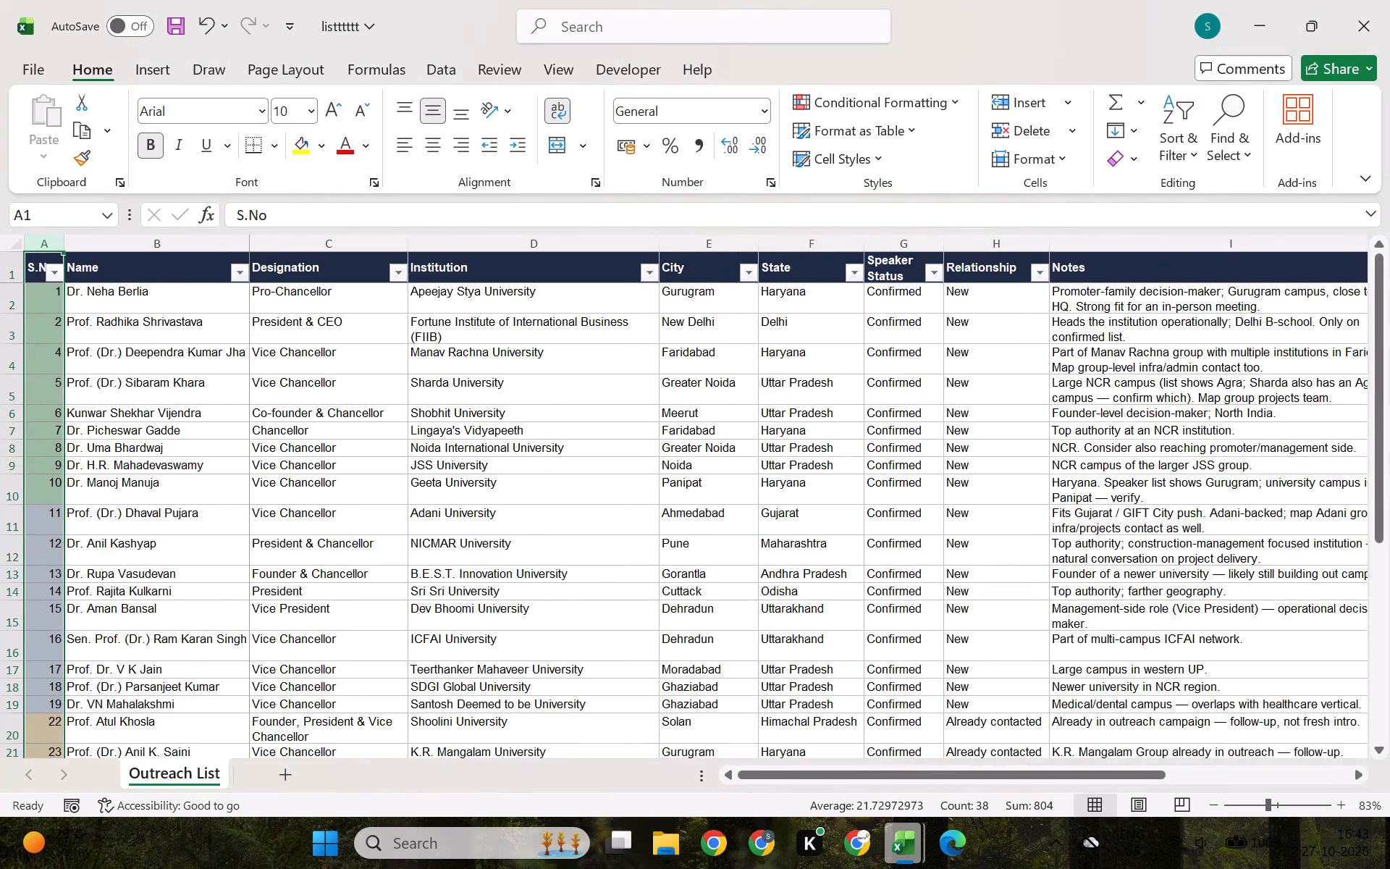
Copy the LinkedIn URL from K6 of the Outreach List and load it in the Chrome profile tab.
scroll(723, 611, "left", 5)
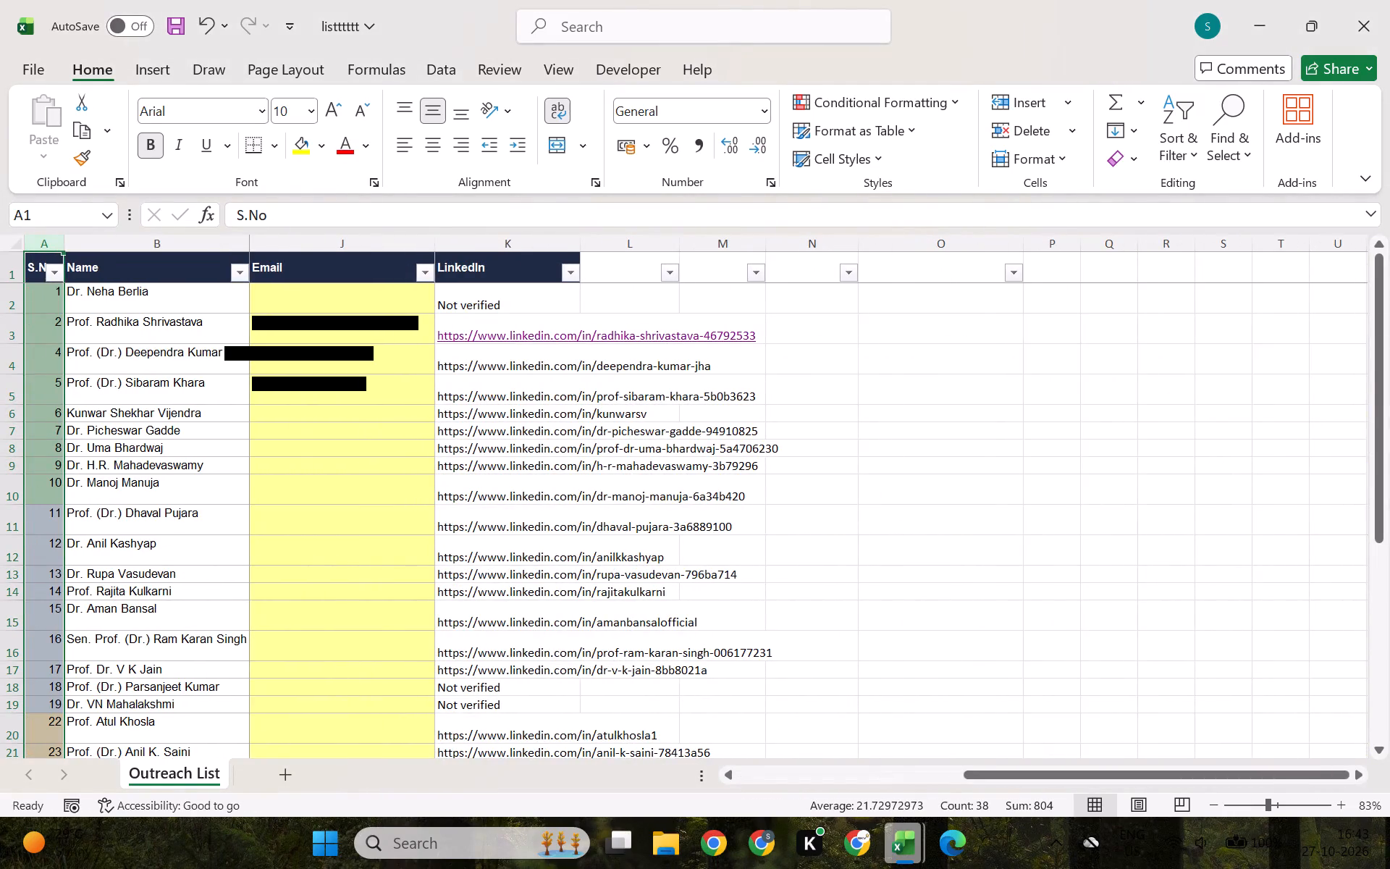
left_click(519, 390)
left_click(508, 411)
key("ctrl+c")
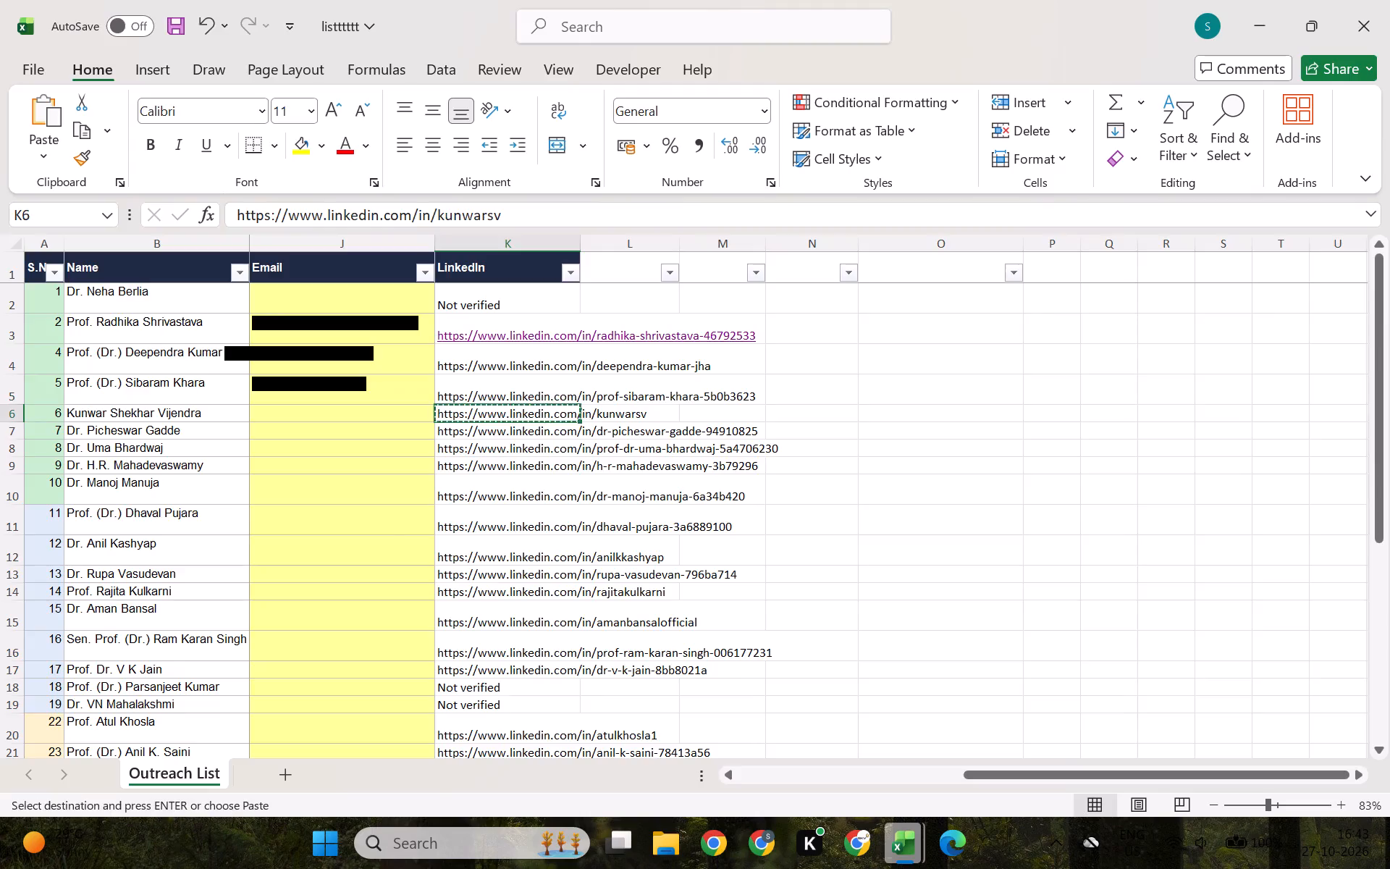
key("alt+Tab")
left_click(566, 51)
key("ctrl+v")
key("Return")
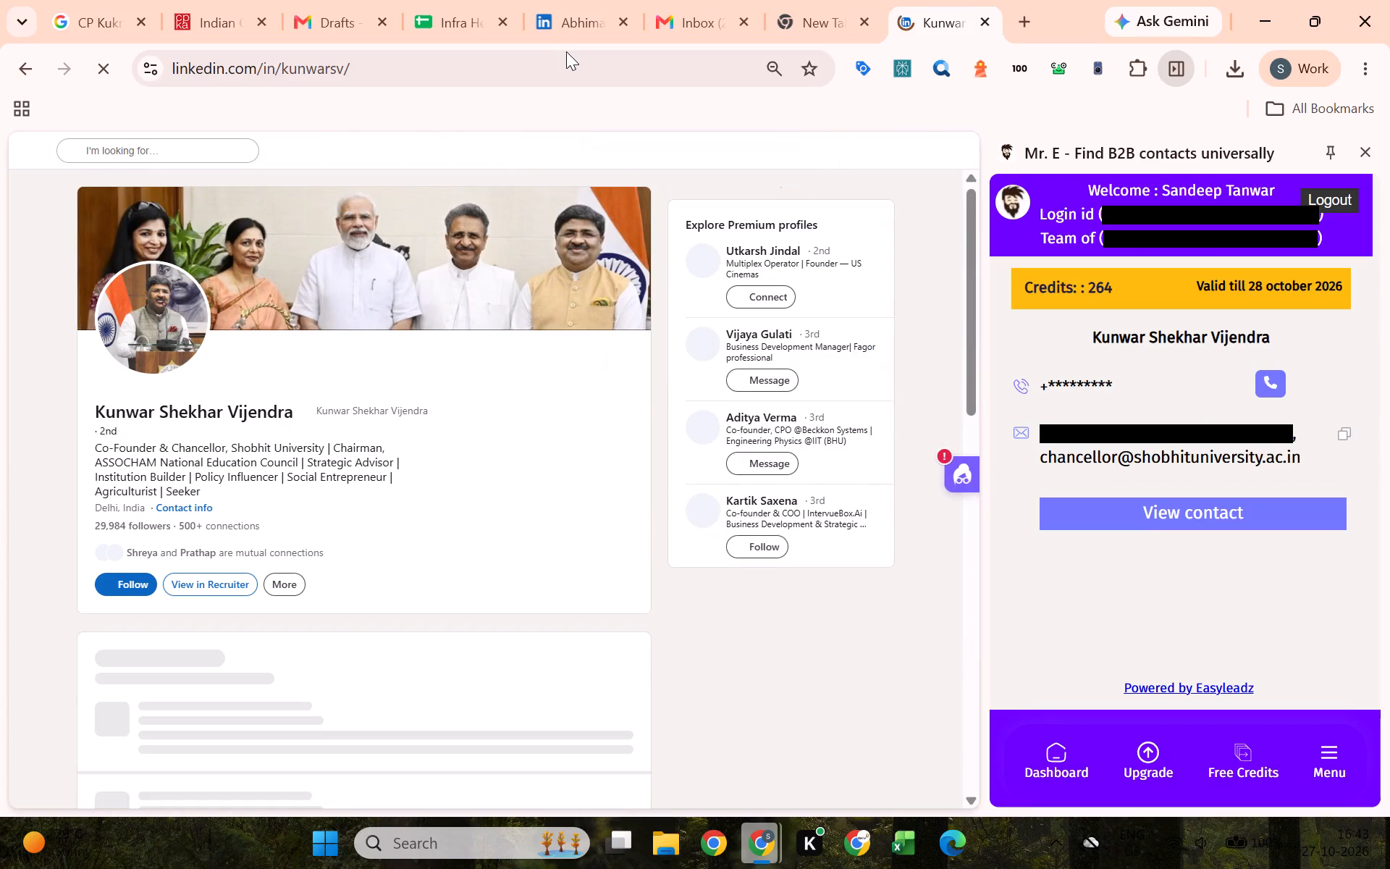
Reveal and copy the row 6 contact's email addresses with Mr. E, and return to Email cell J6 in the Outreach List.
key("alt+Tab")
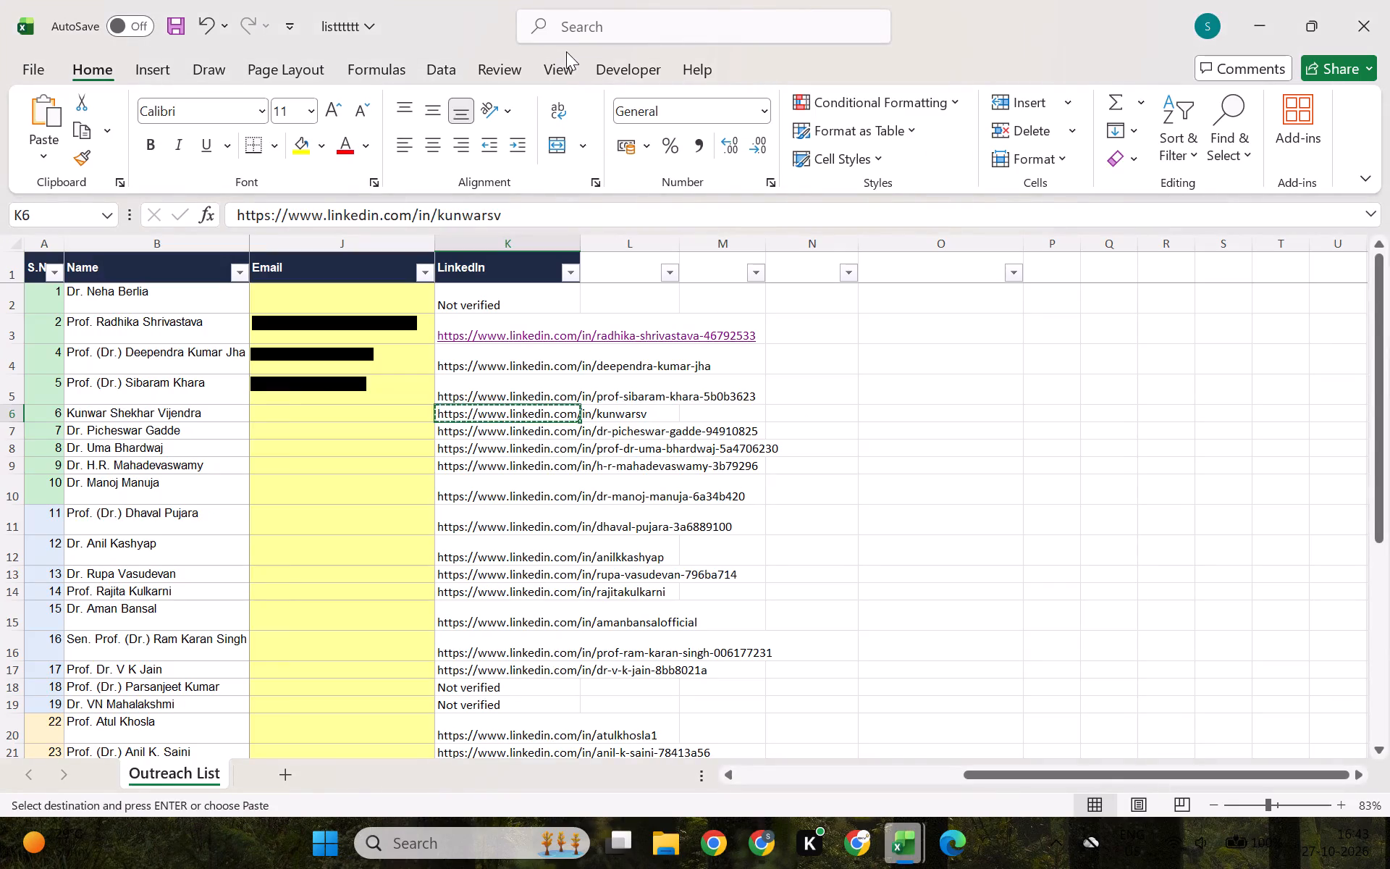
key("alt+Tab")
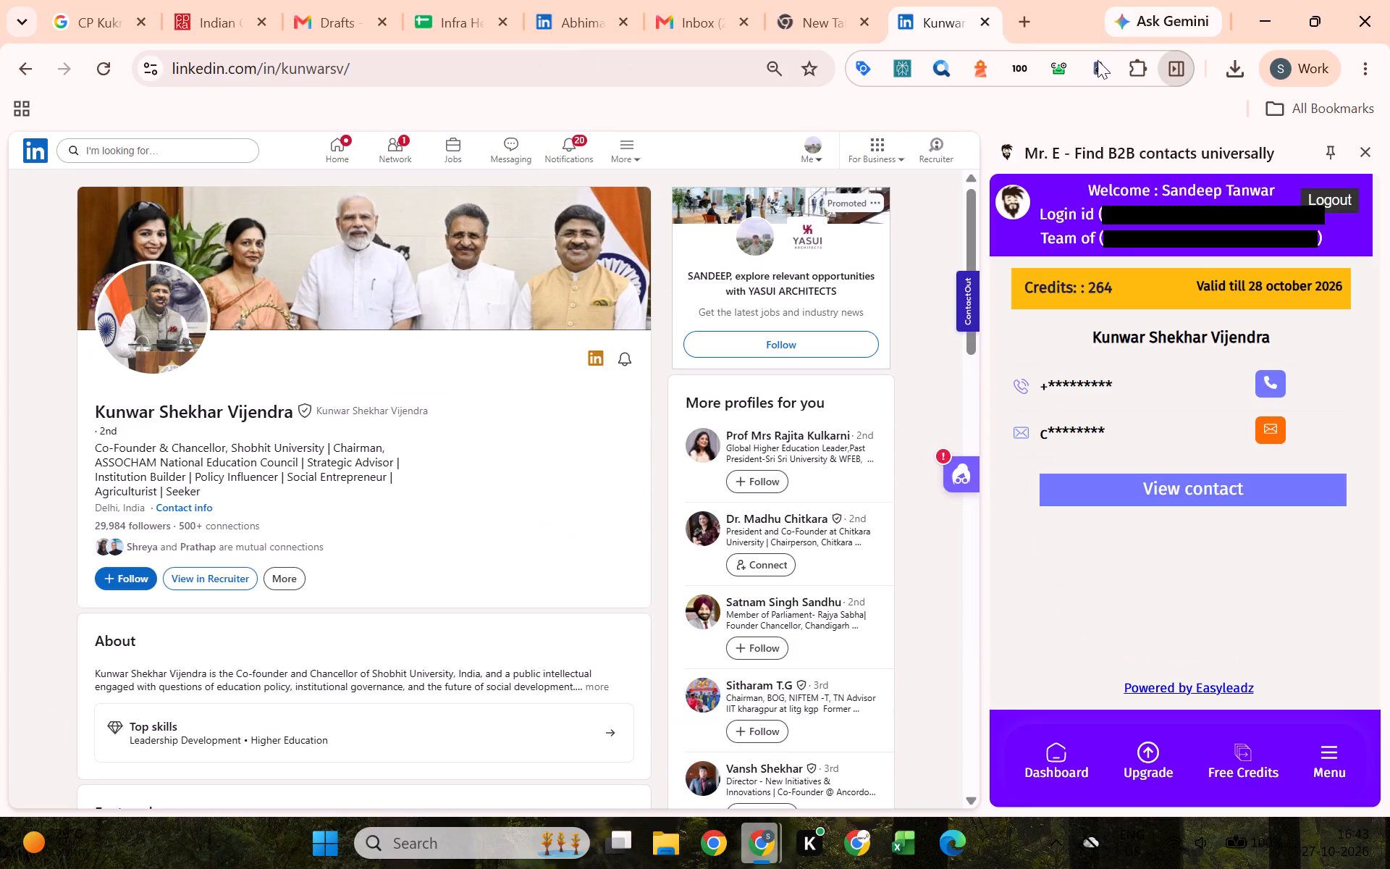
left_click(1273, 440)
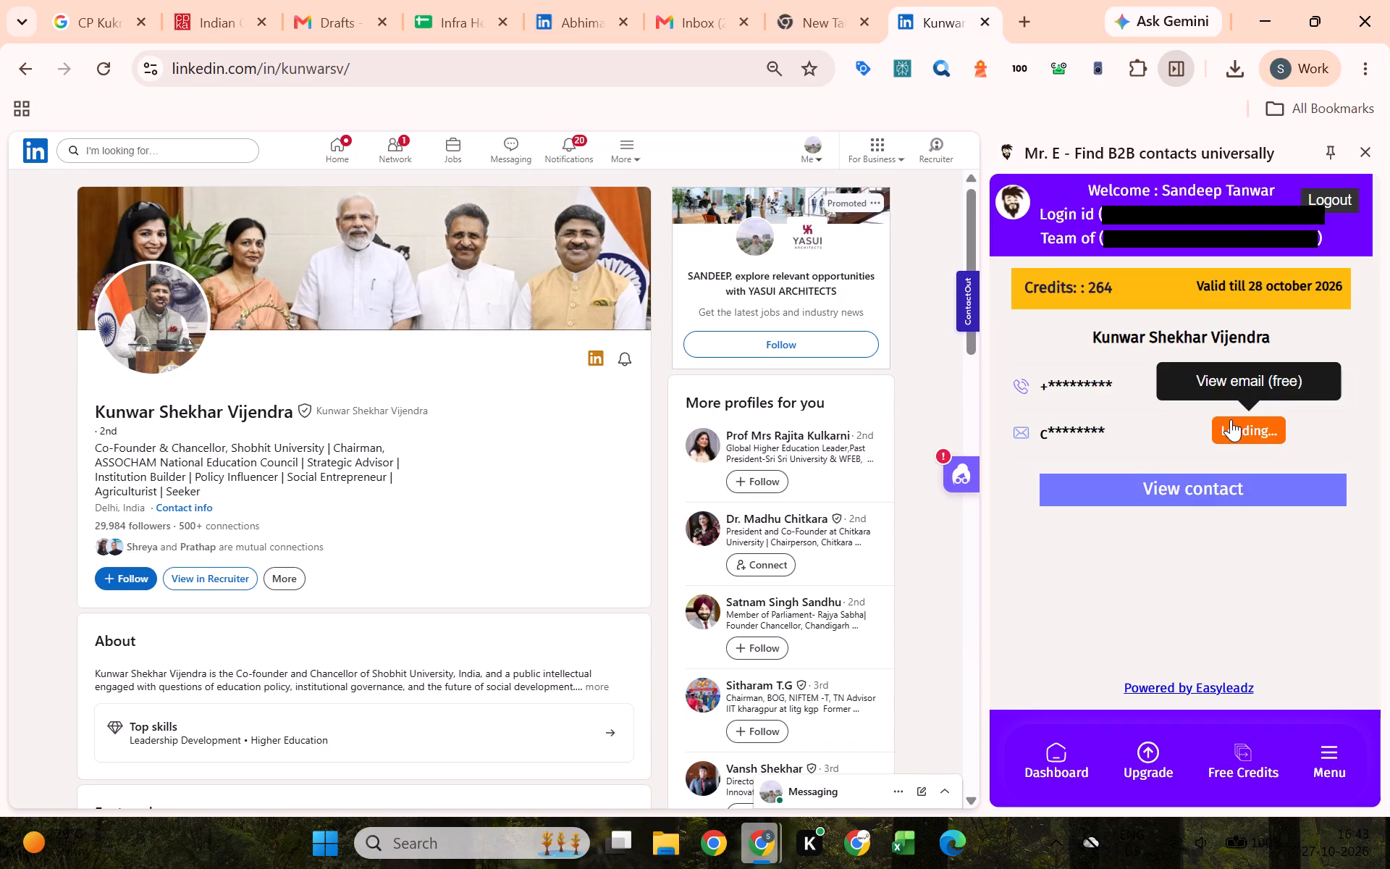
left_click(1345, 440)
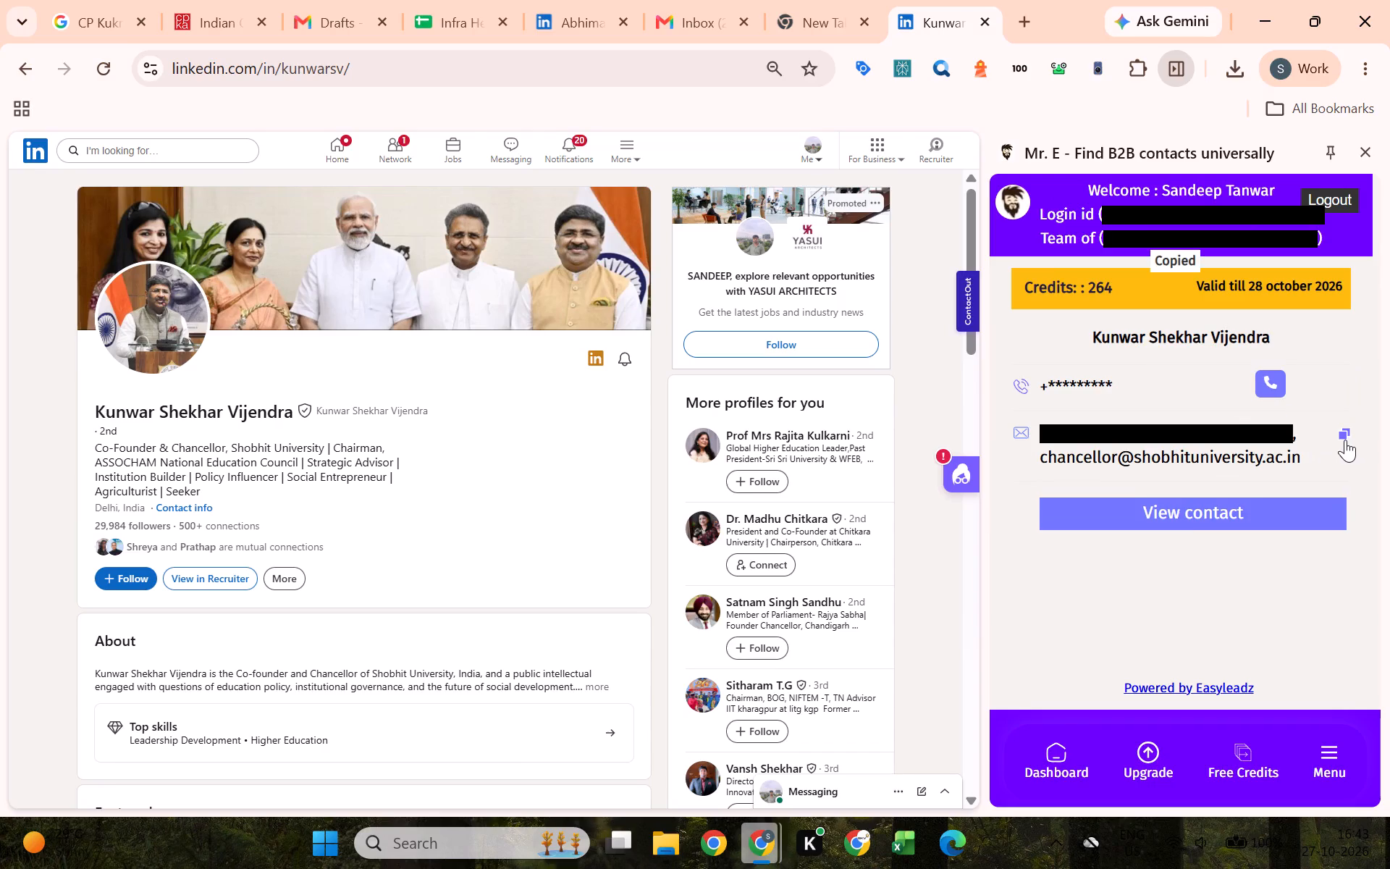
key("alt+Tab")
key("Left")
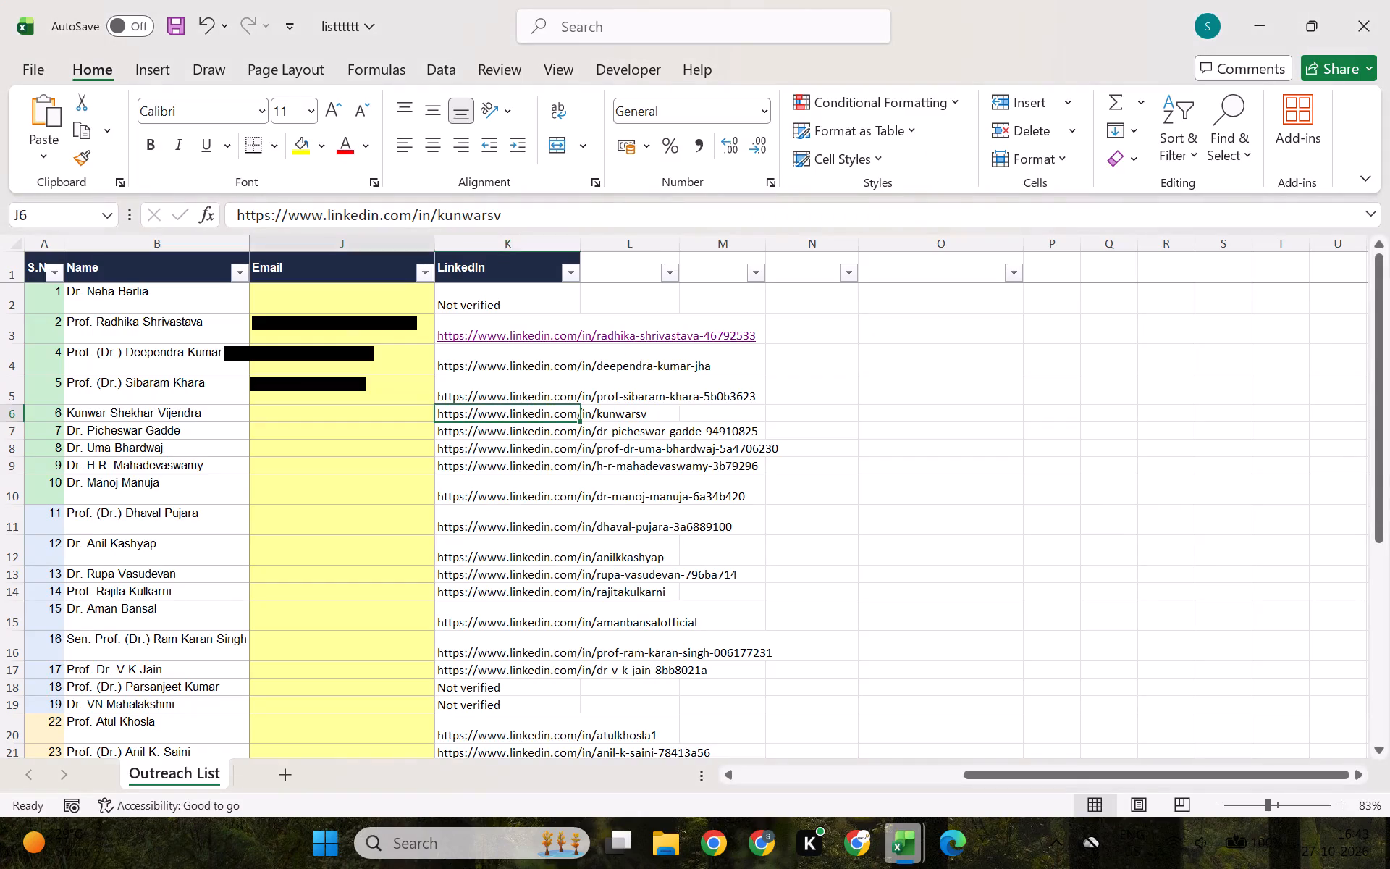
Paste the copied email addresses into Email cell J6 and delete the second address, keeping only the first.
key("ctrl+v")
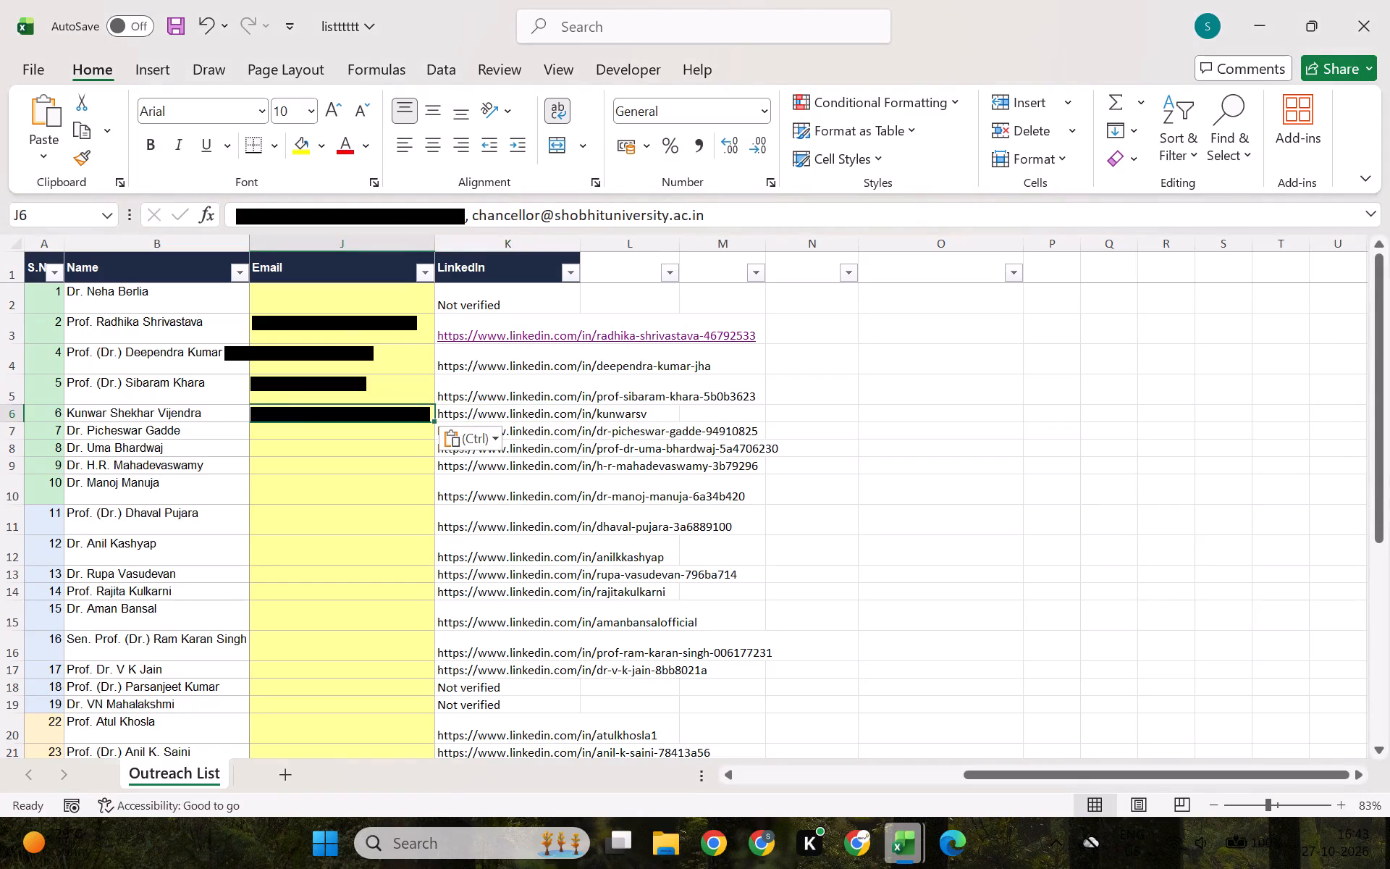
left_click_drag(466, 214, 807, 228)
key("BackSpace")
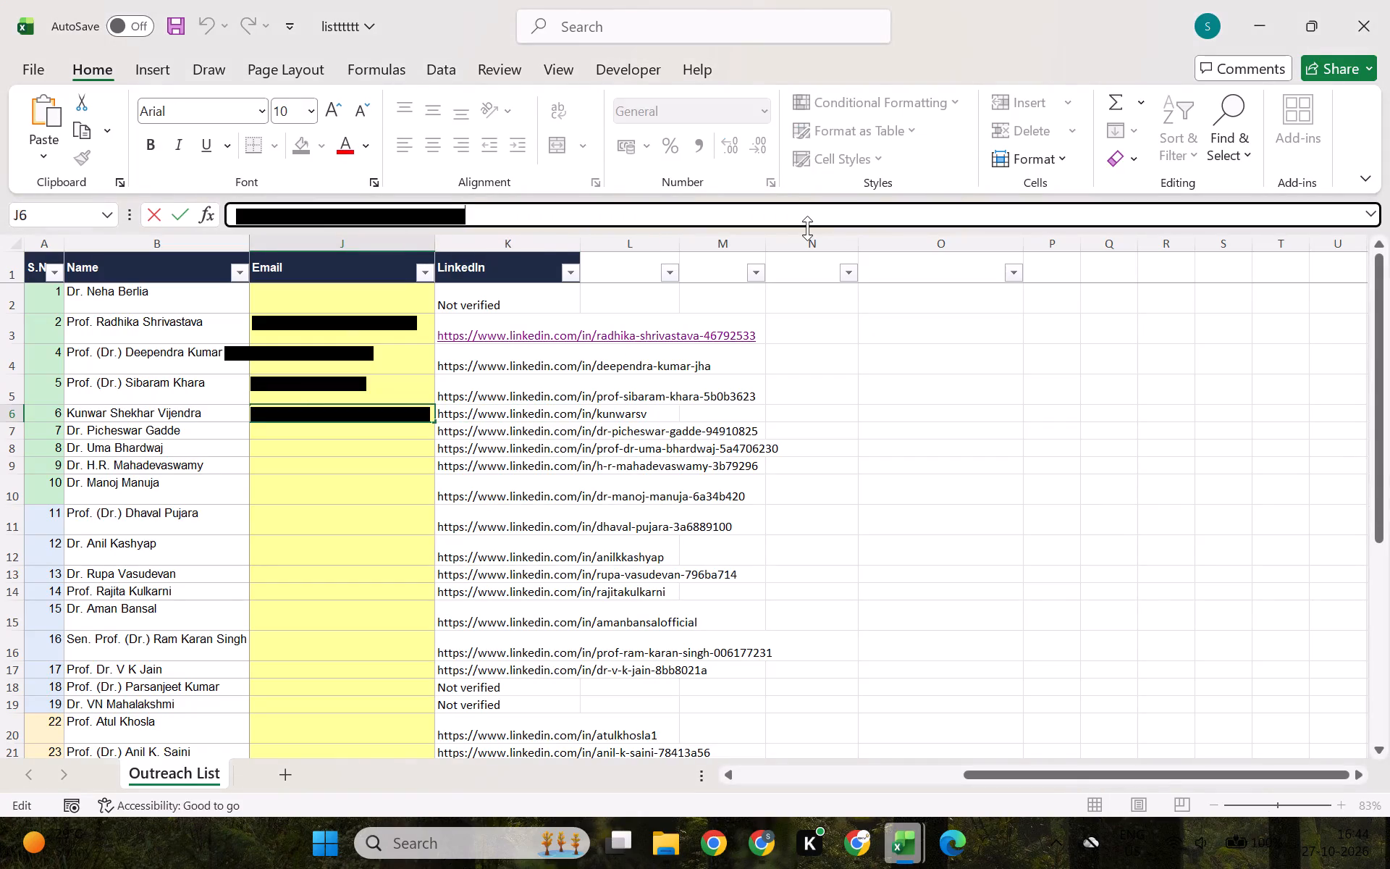
left_click(450, 430)
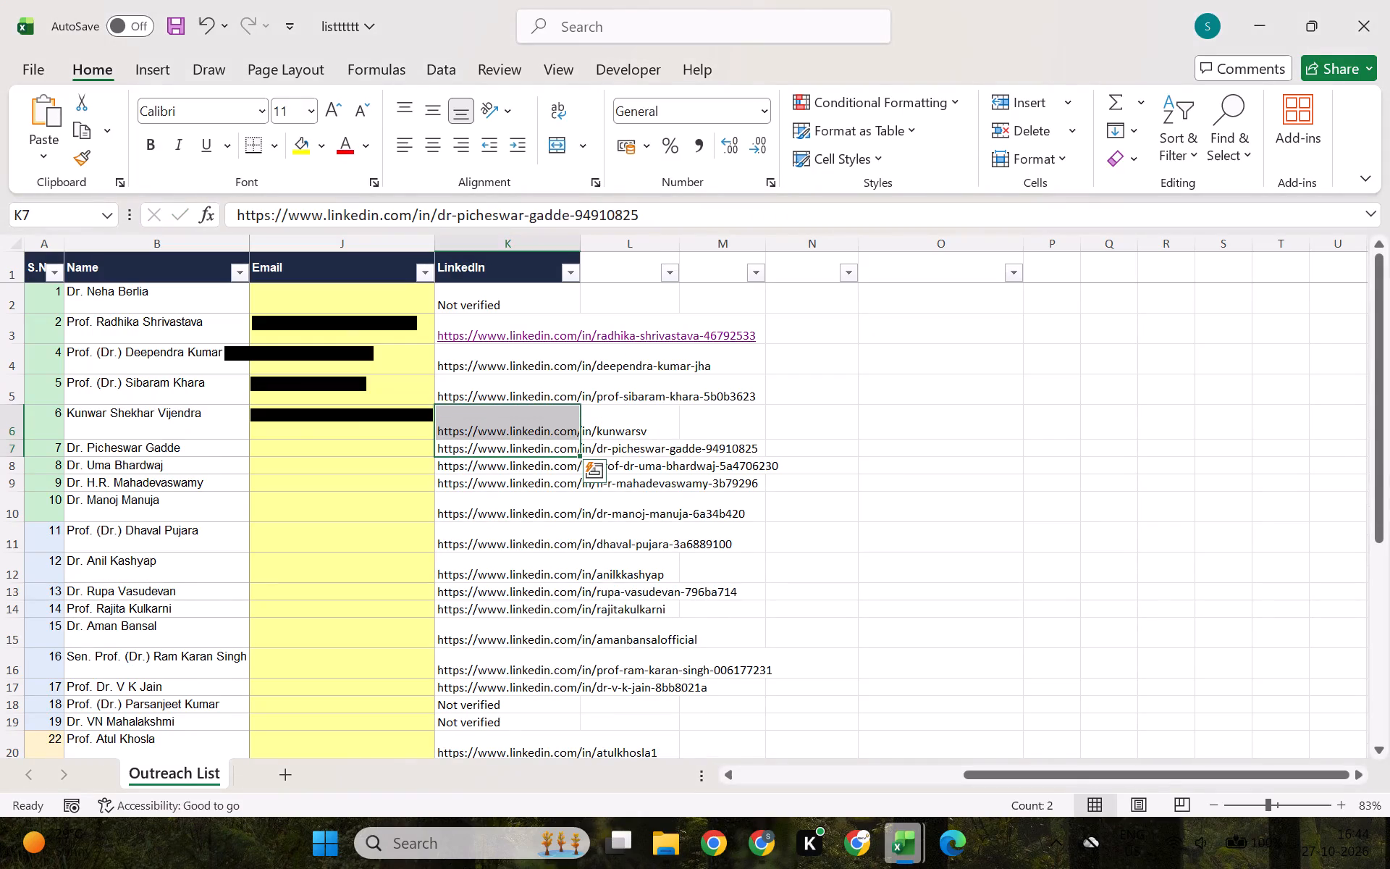
Copy the LinkedIn URL from K7 of the Outreach List and switch to the profile tab in Chrome.
left_click(473, 448)
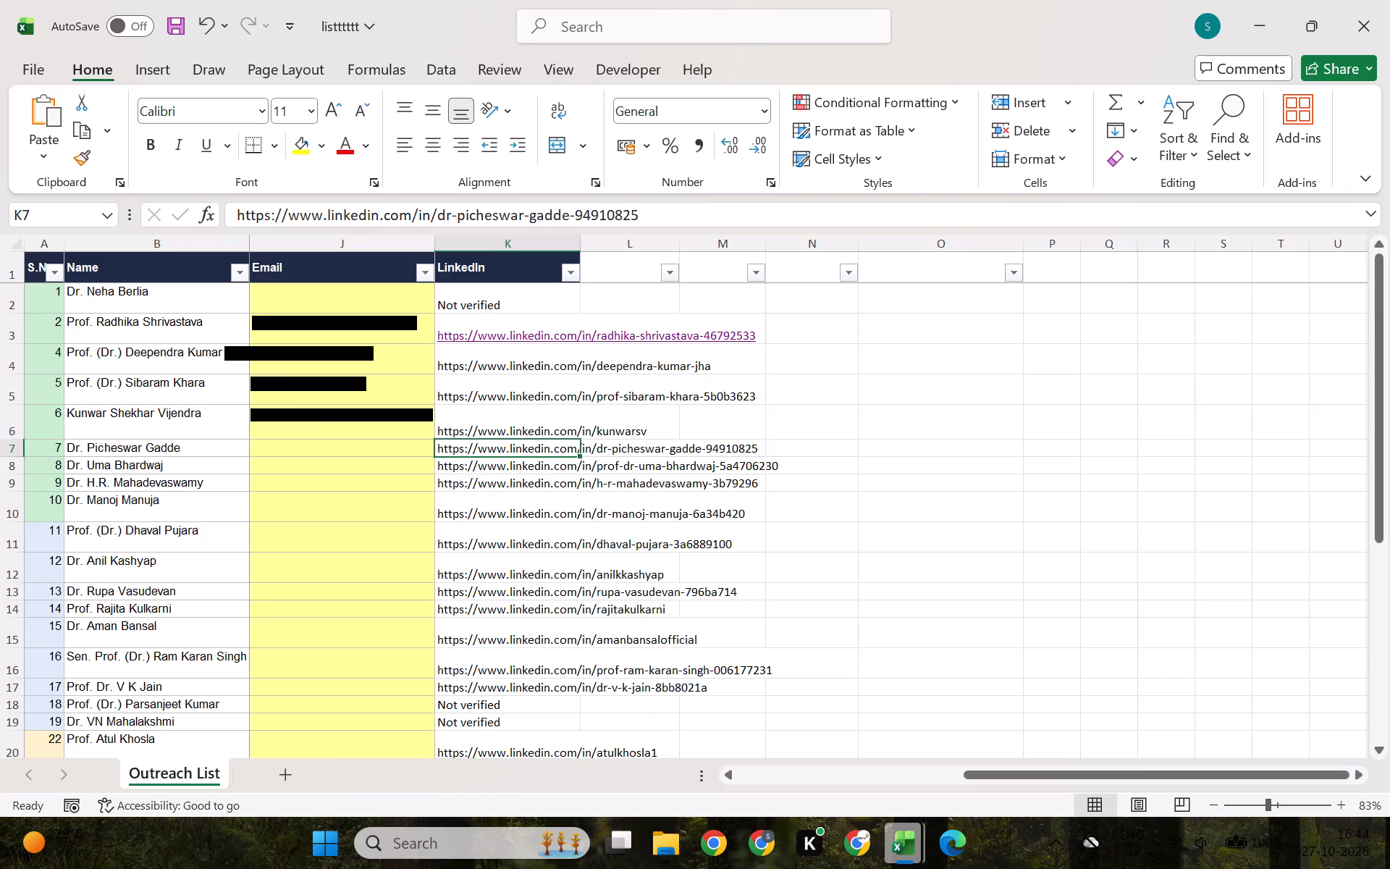
key("ctrl+c")
key("alt+Tab")
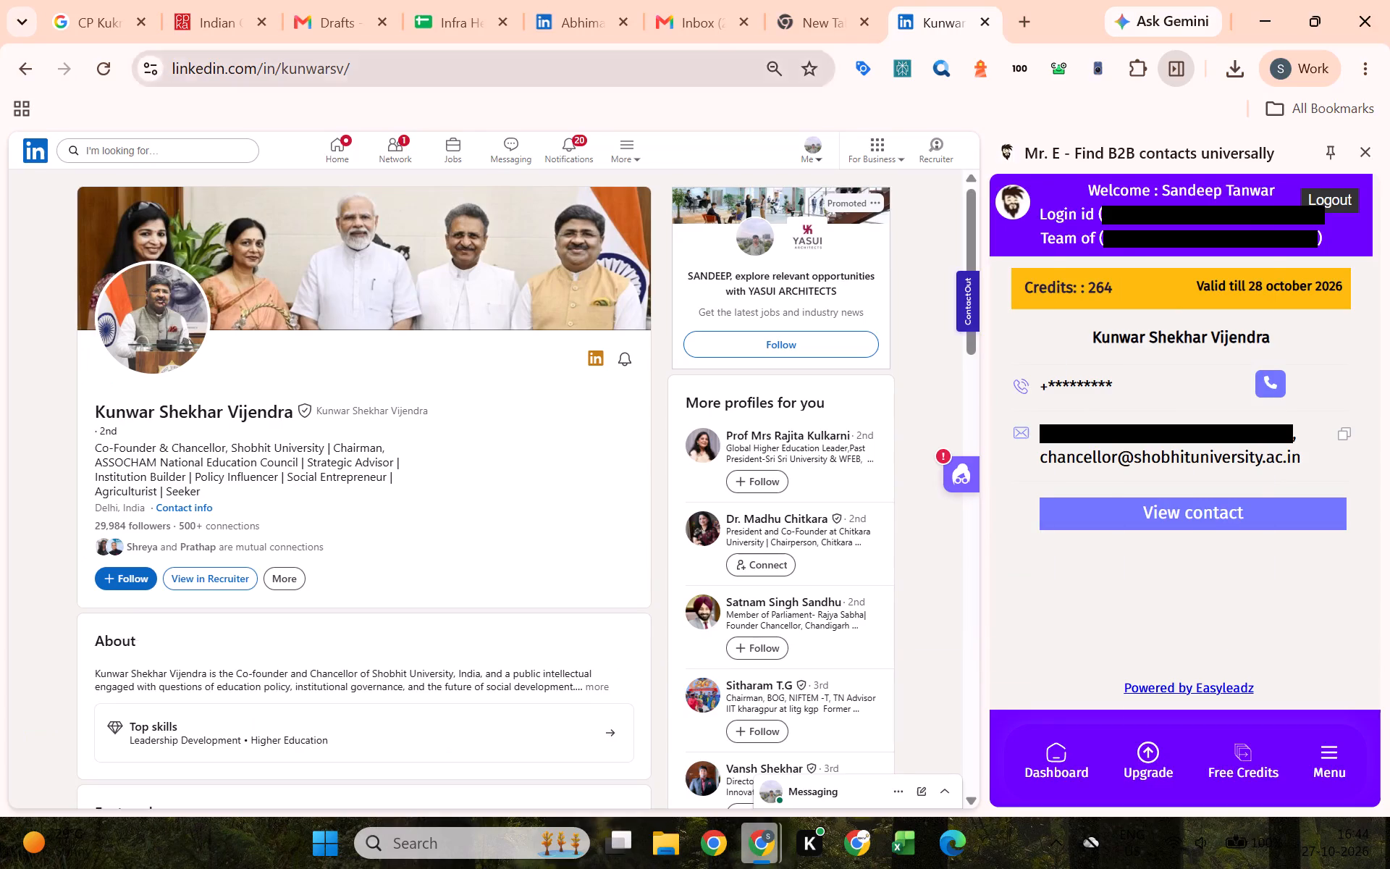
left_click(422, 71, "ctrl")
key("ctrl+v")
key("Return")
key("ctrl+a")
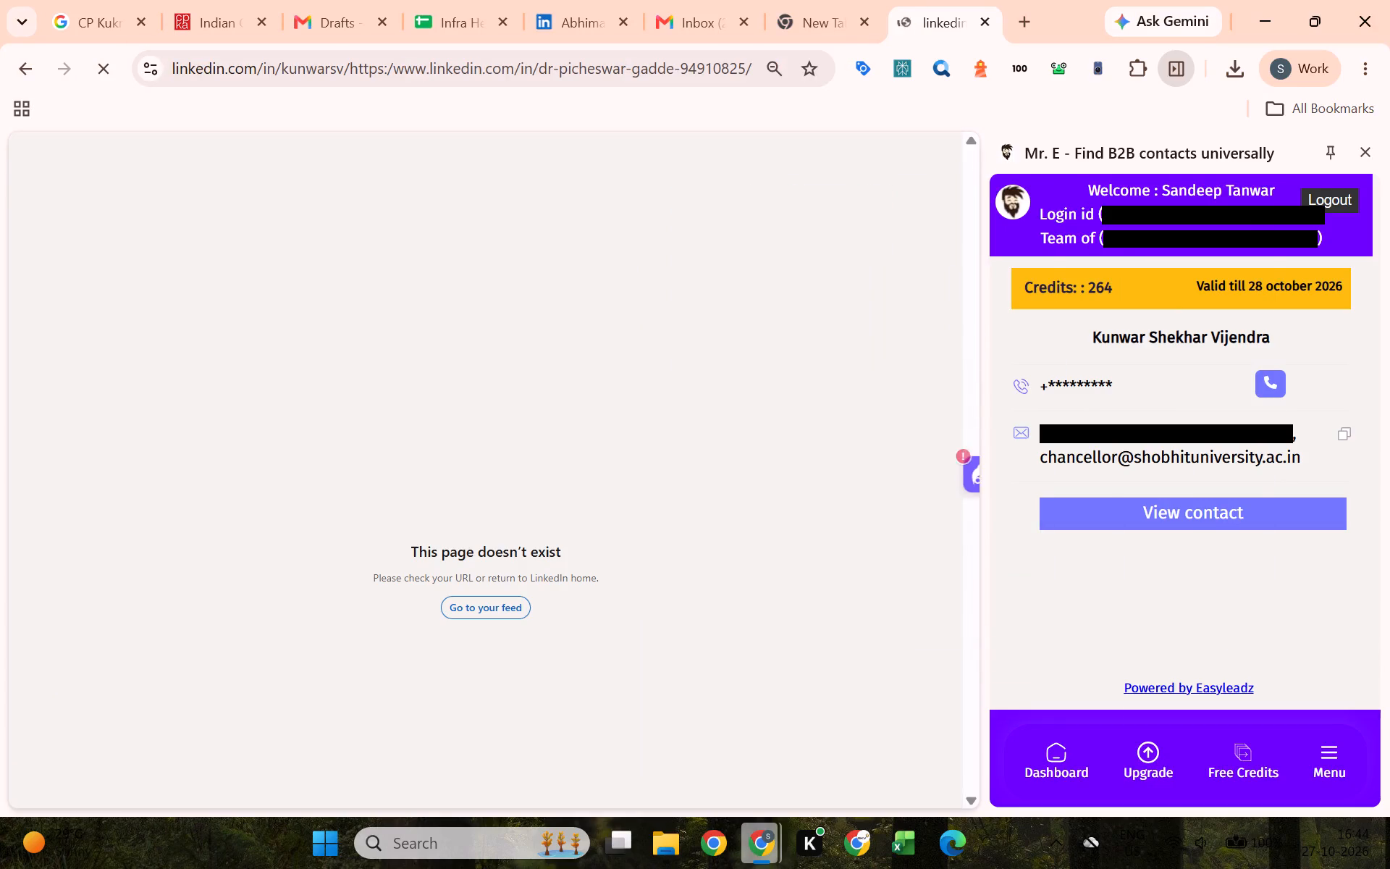
Replace the whole address in the Chrome profile tab with the copied K7 LinkedIn URL and load it.
left_click(422, 71)
key("ctrl+a")
key("ctrl+v")
key("Return")
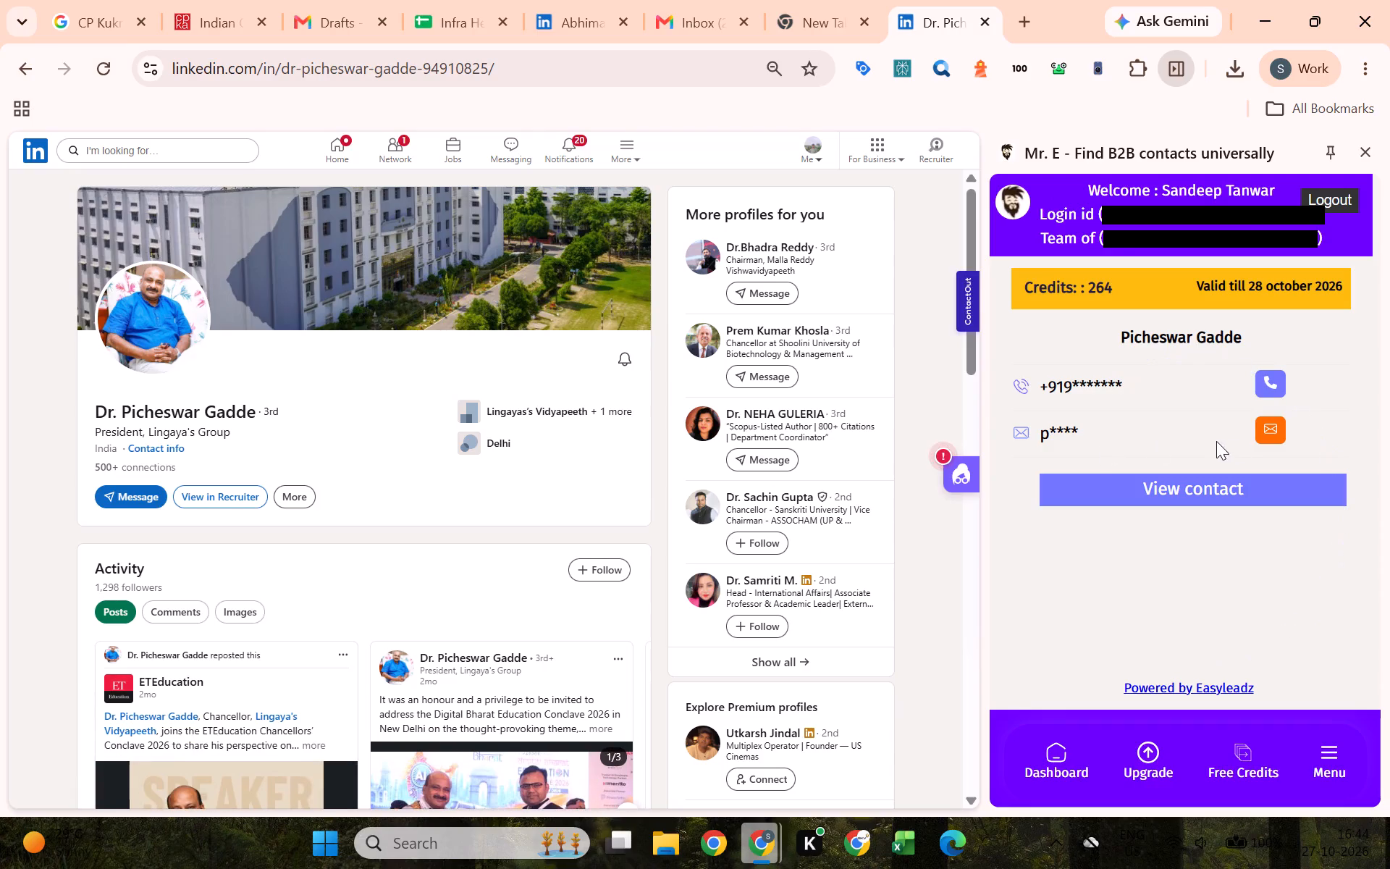
Reveal and copy the row 7 contact's email with Mr. E, and paste it into Email cell J7 of the Excel Outreach List.
left_click(1274, 434)
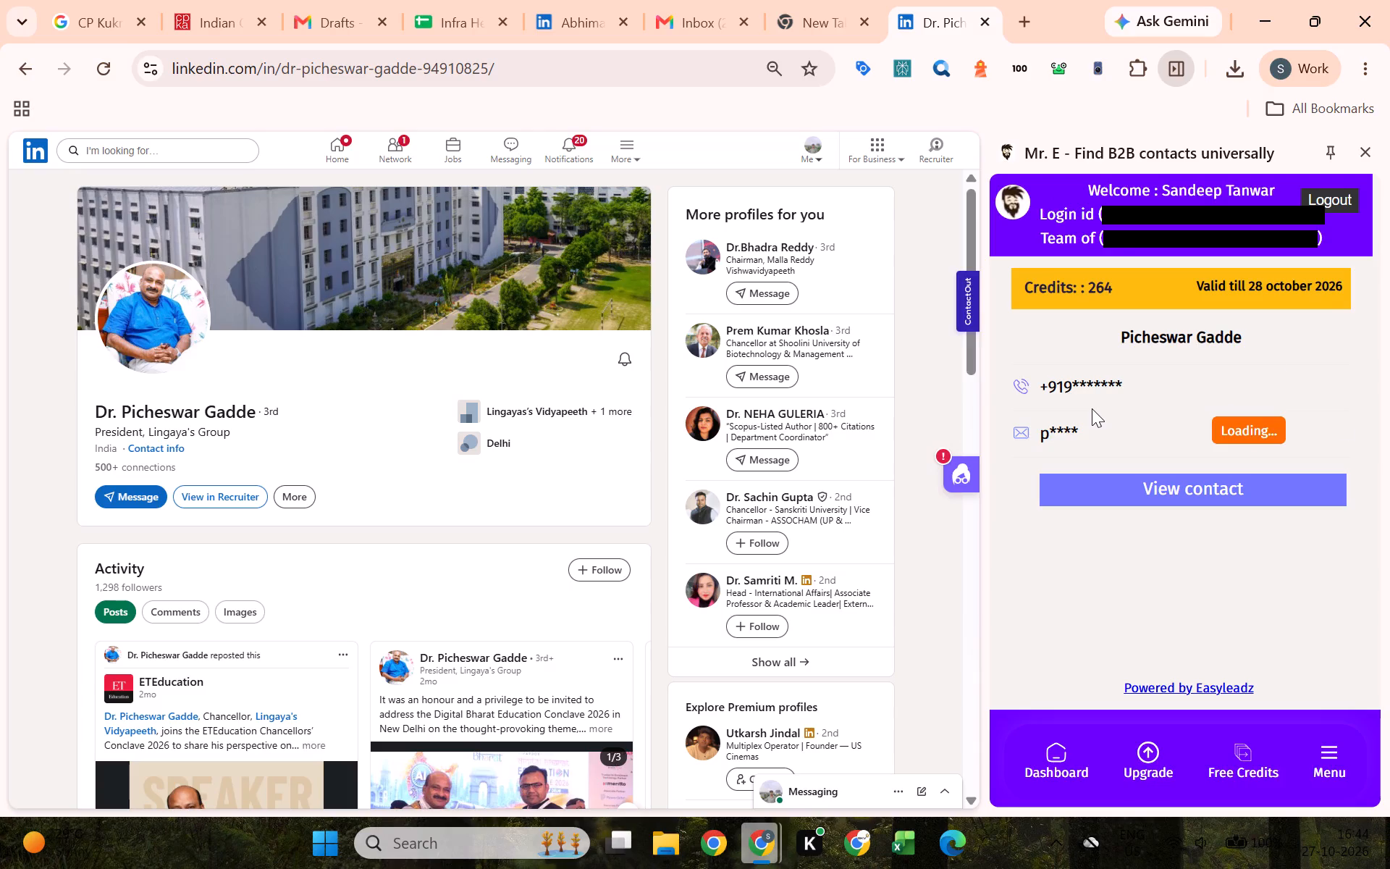
left_click(1338, 426)
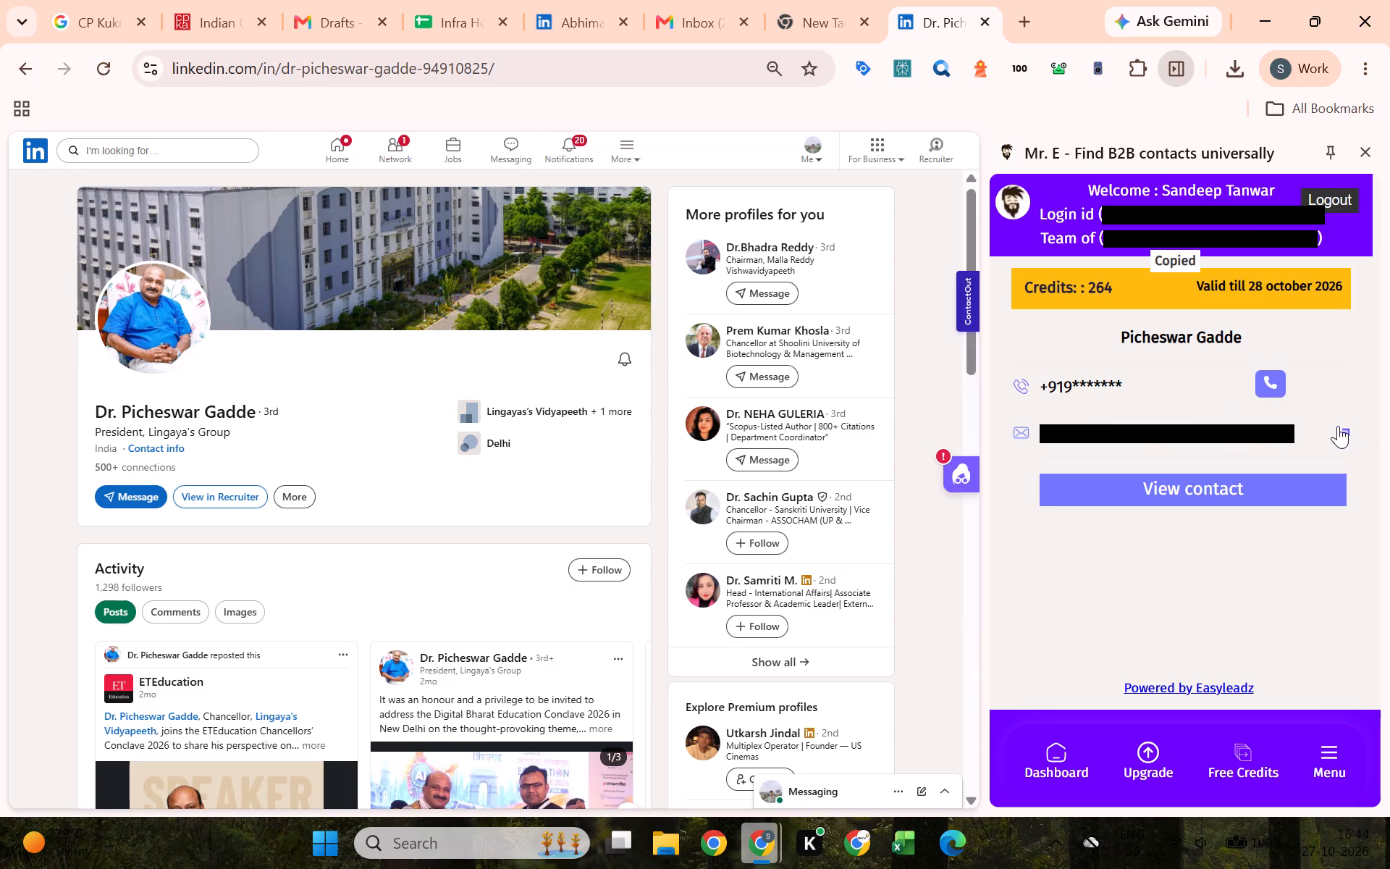
key("alt+Tab")
key("Left")
key("ctrl+v")
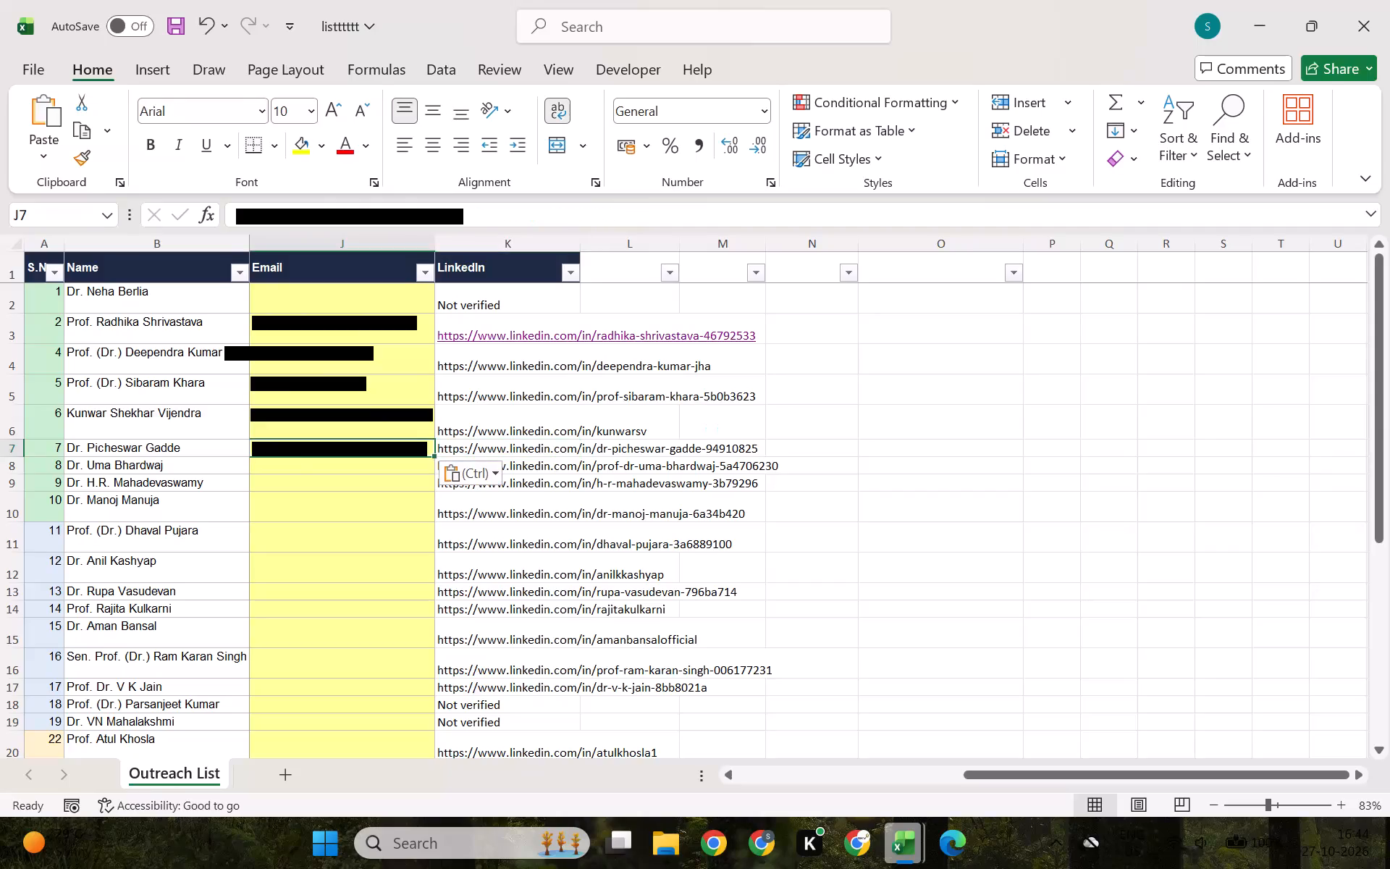
Copy the LinkedIn URL from K8 of the Outreach List and load it in the Chrome profile tab.
left_click_drag(591, 483, 518, 467)
left_click(518, 467)
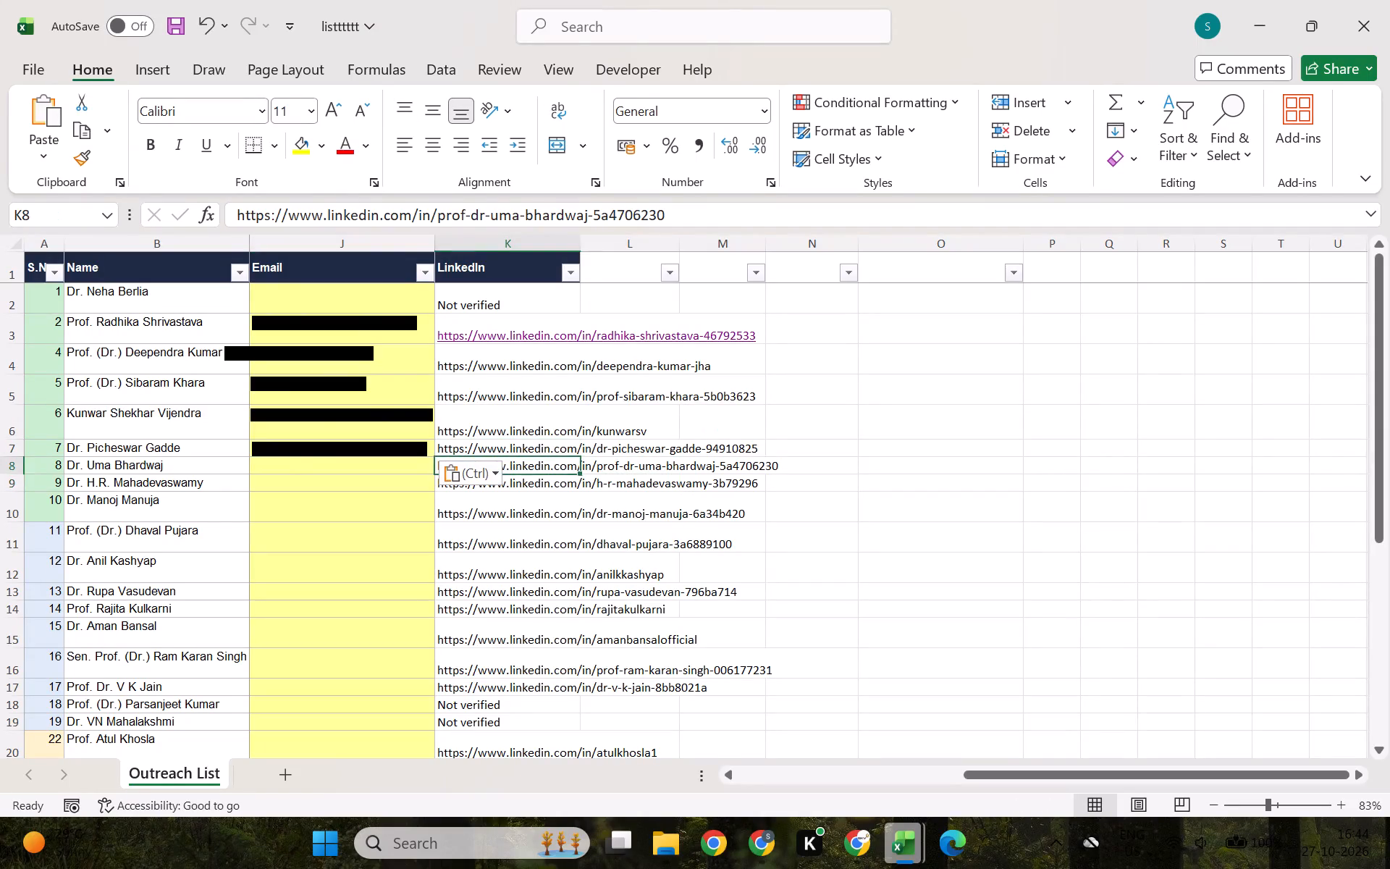
key("ctrl+c")
key("alt+Tab")
left_click(410, 76)
key("ctrl+v")
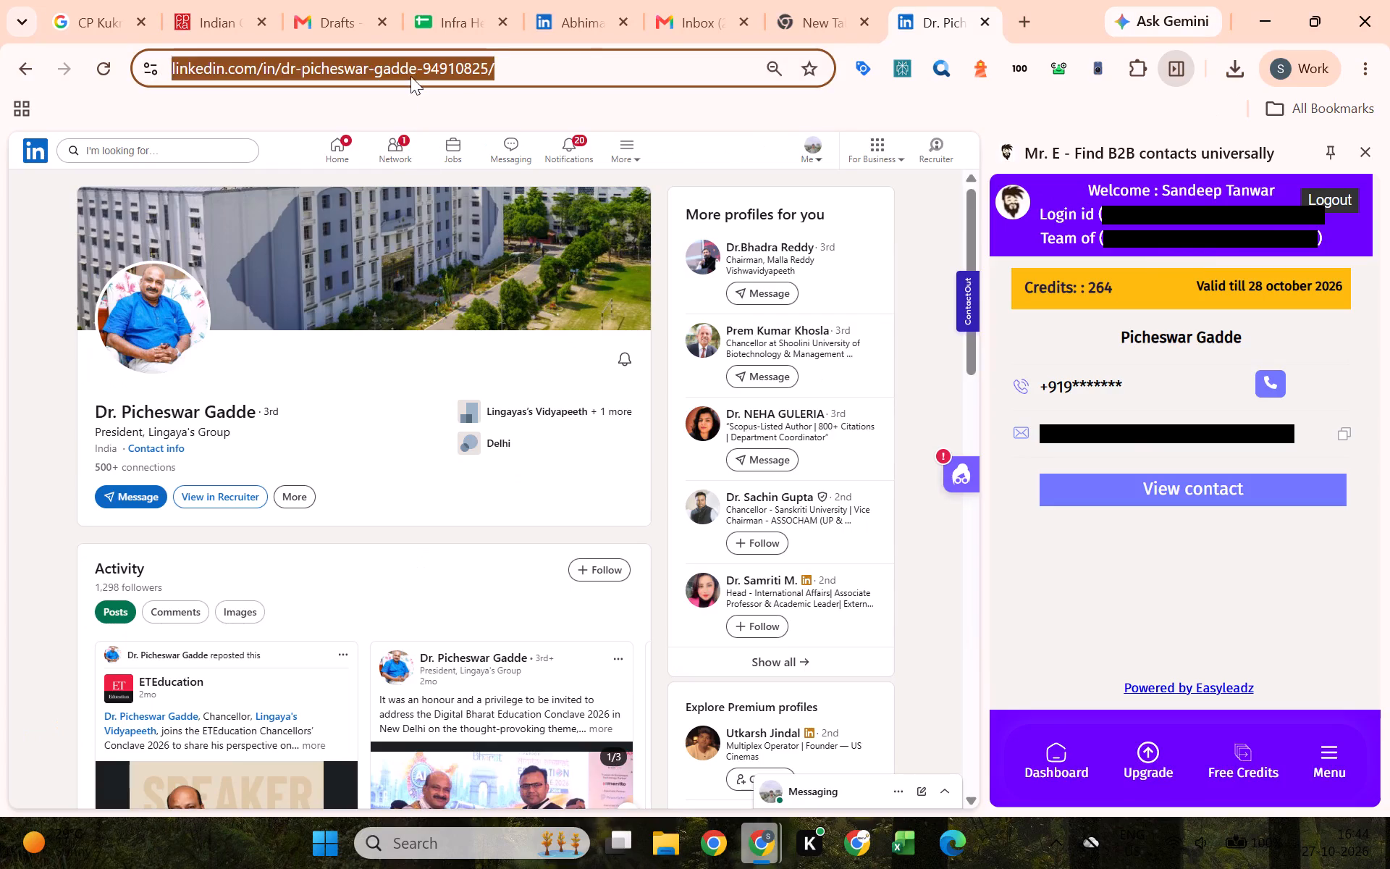
key("Return")
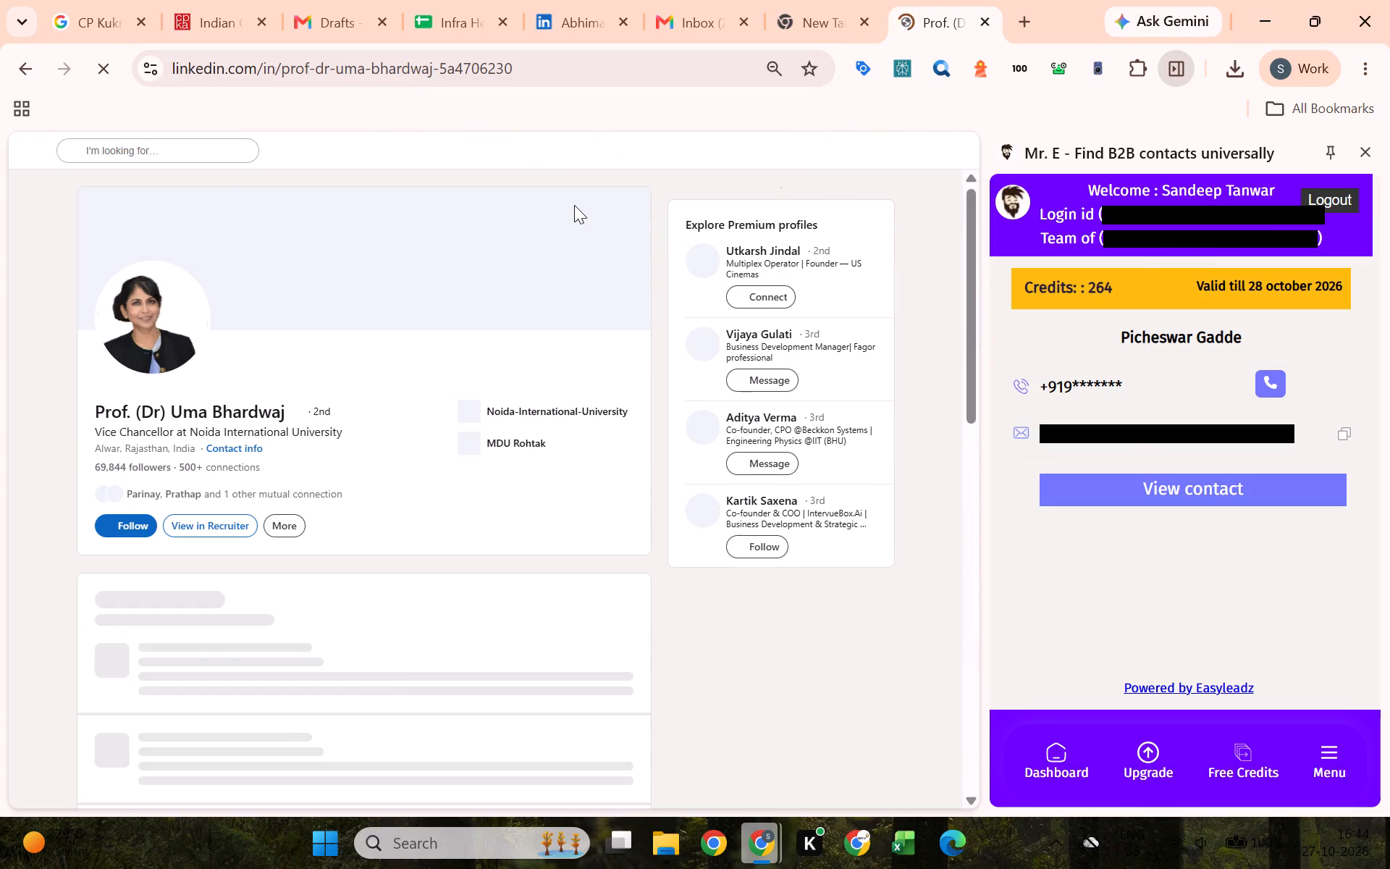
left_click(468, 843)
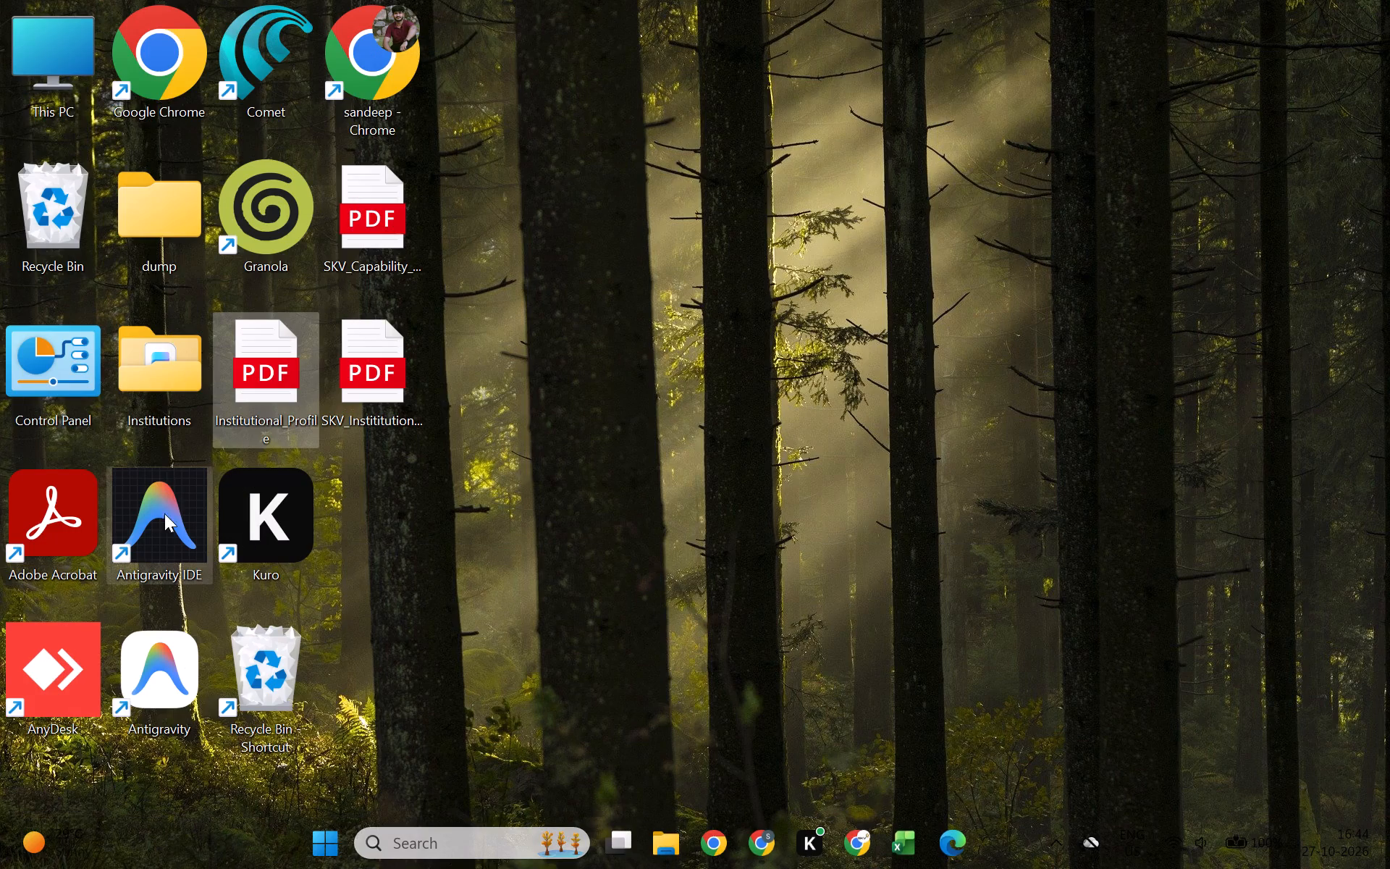